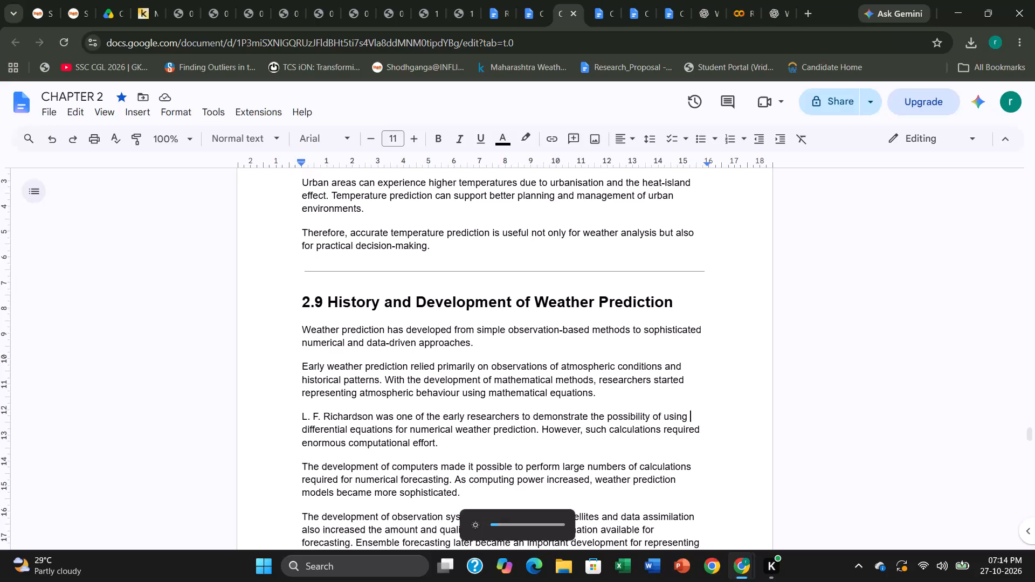
Look through the Chapter 2 literature review document and return to its opening page.
scroll(535, 429, down, 11)
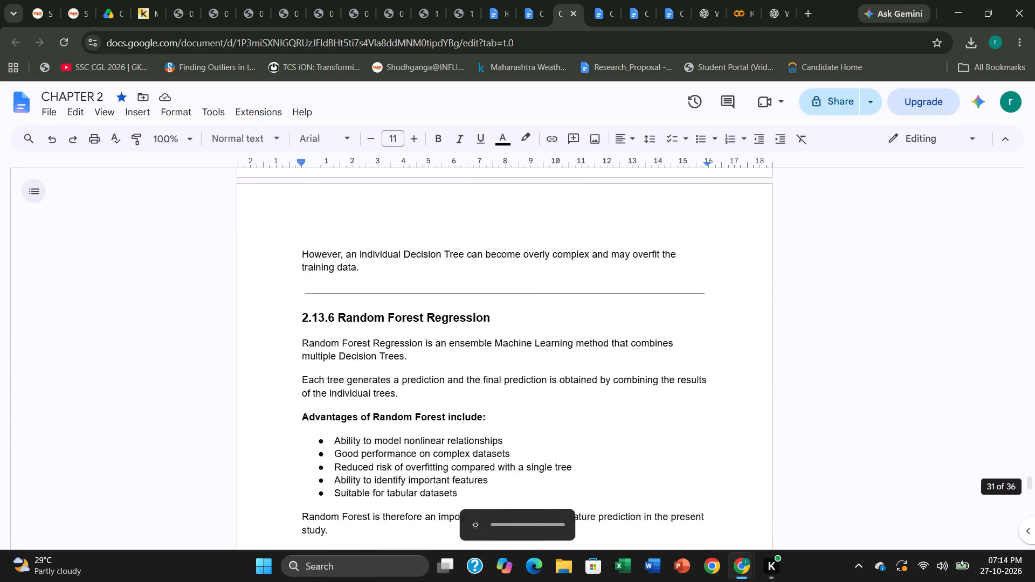
scroll(535, 429, down, 7)
scroll(535, 429, up, 20)
scroll(535, 429, up, 6)
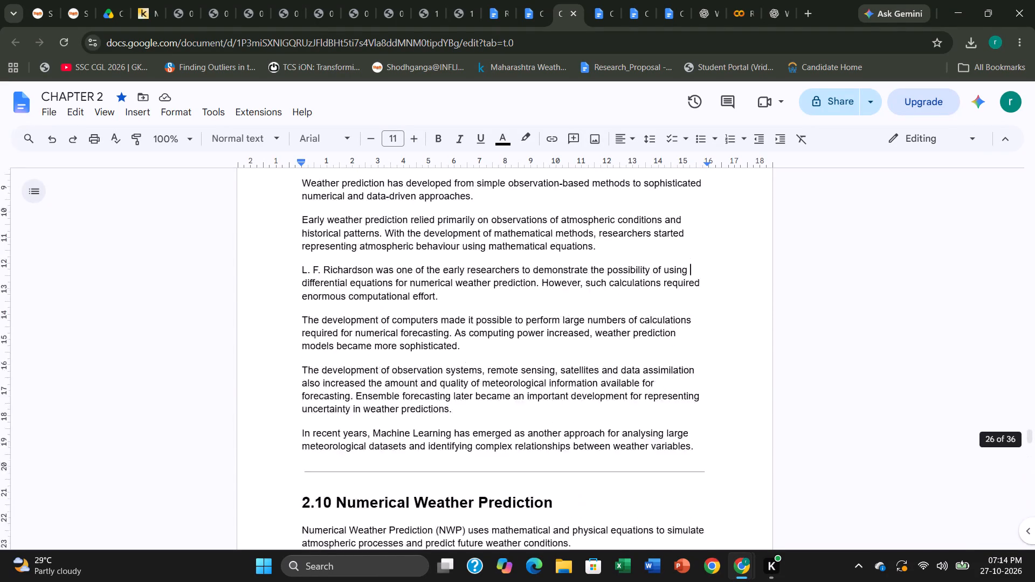
scroll(535, 429, up, 17)
scroll(535, 429, up, 5)
scroll(560, 384, up, 6)
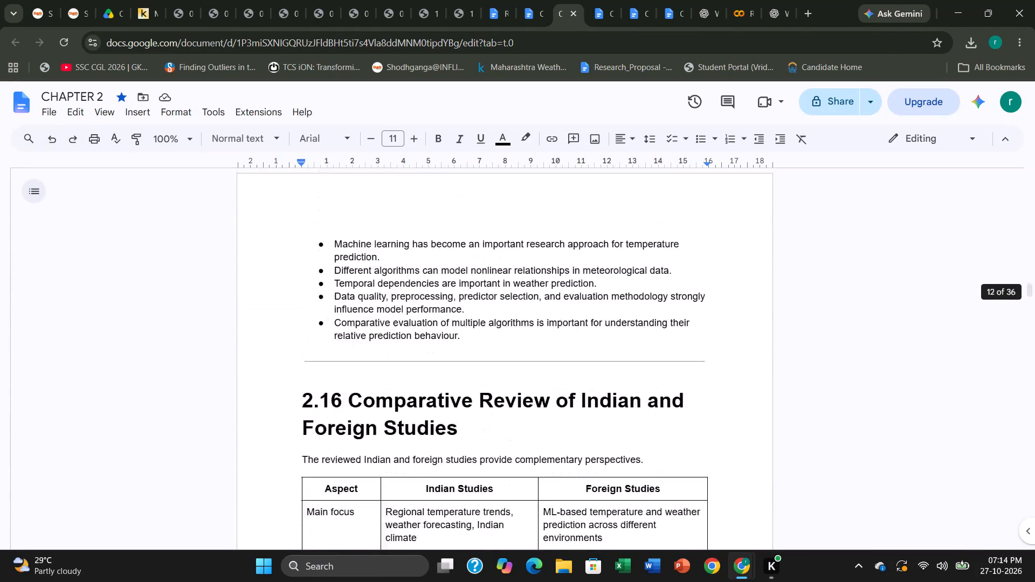
scroll(560, 384, up, 13)
scroll(560, 384, up, 12)
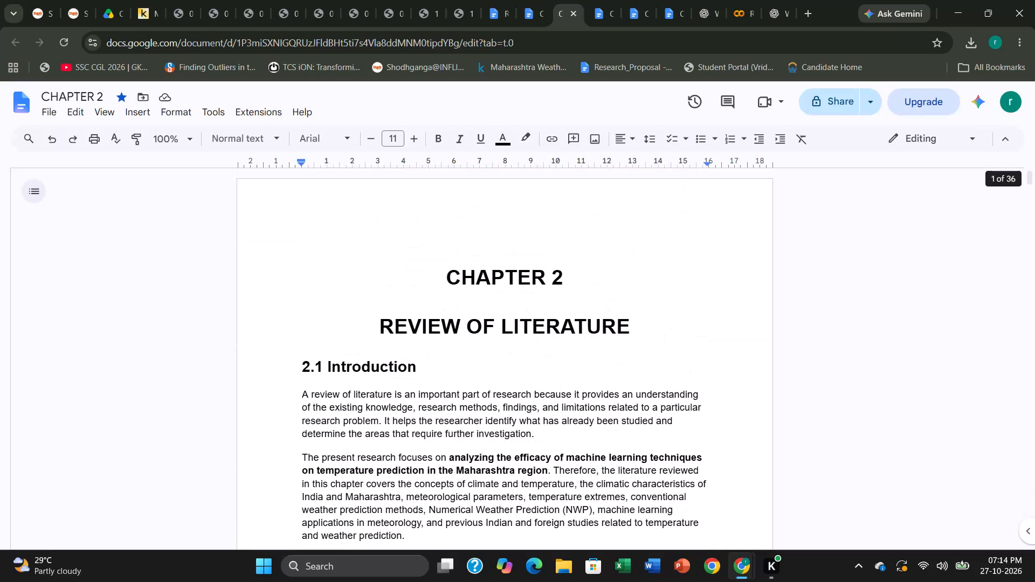
Open the Chapter 3 Research Methodology document and read its introduction and 3.2 Research Design section.
click(608, 0)
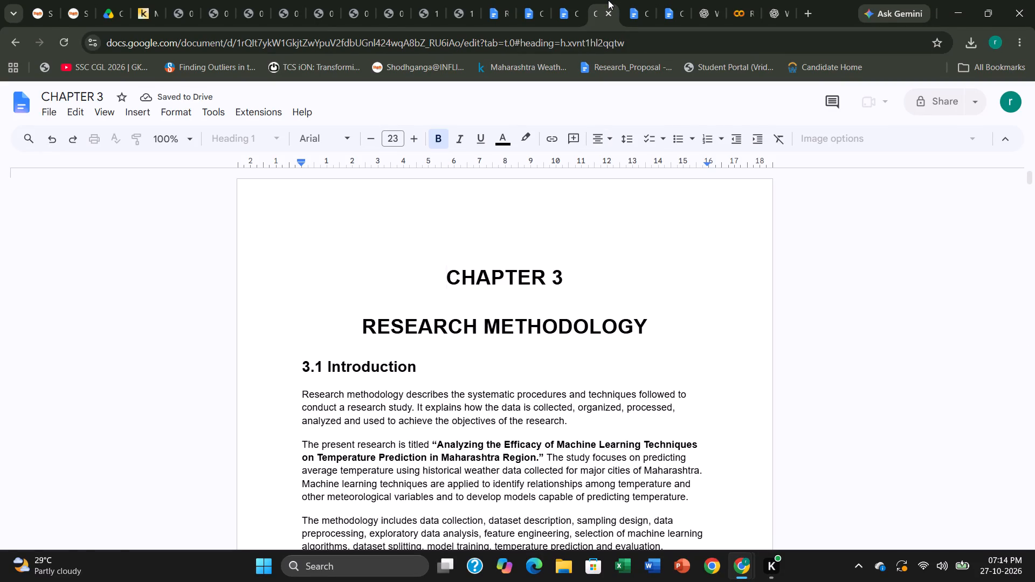
scroll(608, 0, down, 1)
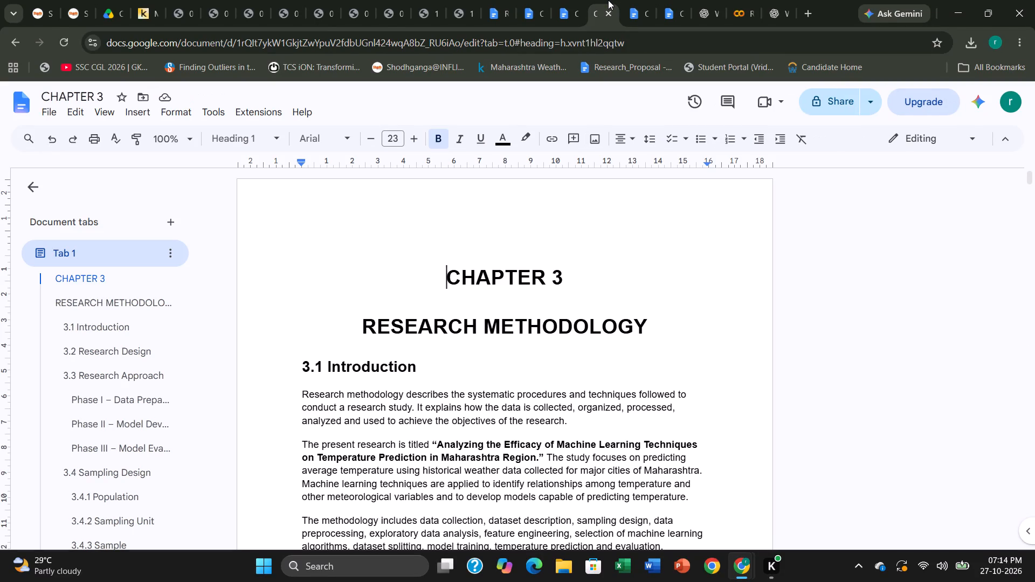
scroll(608, 0, down, 2)
scroll(643, 274, down, 1)
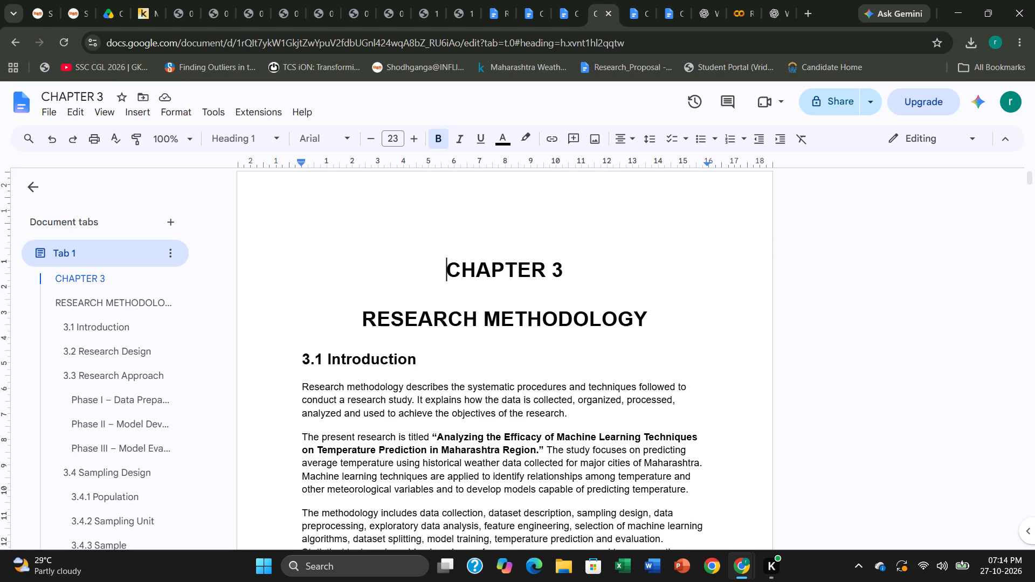
scroll(643, 274, down, 1)
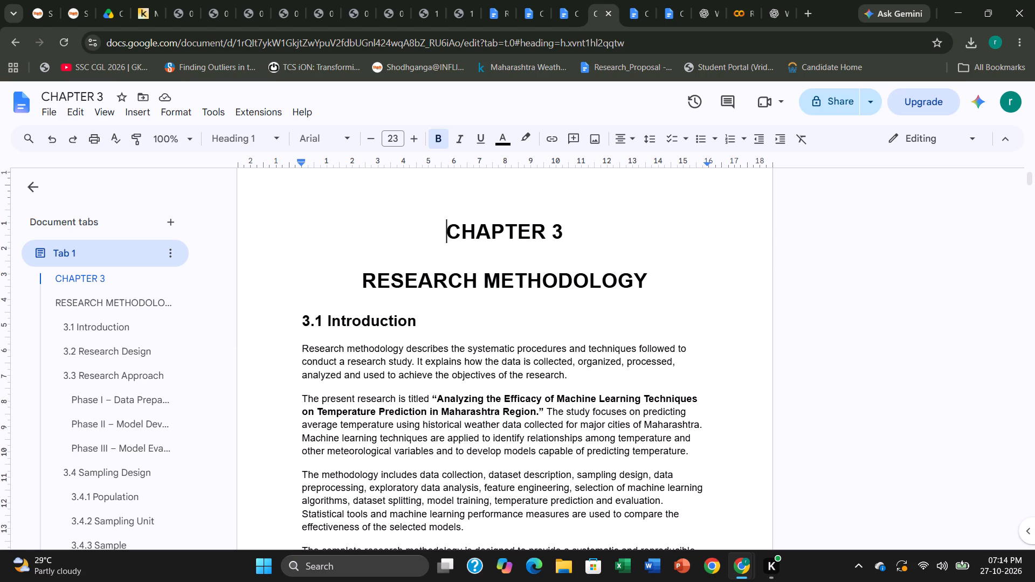
scroll(687, 411, down, 1)
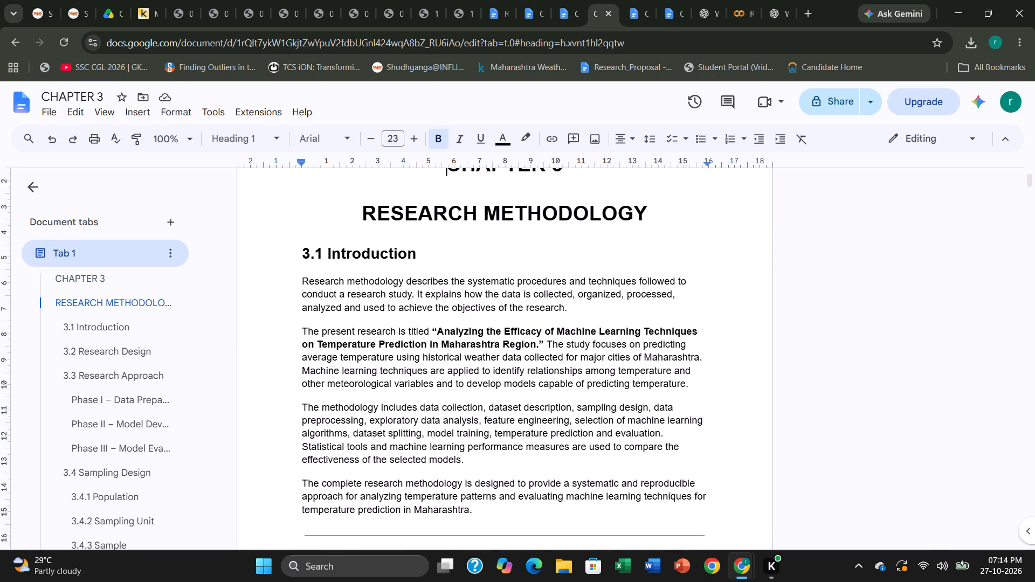
scroll(551, 408, down, 1)
scroll(400, 387, down, 2)
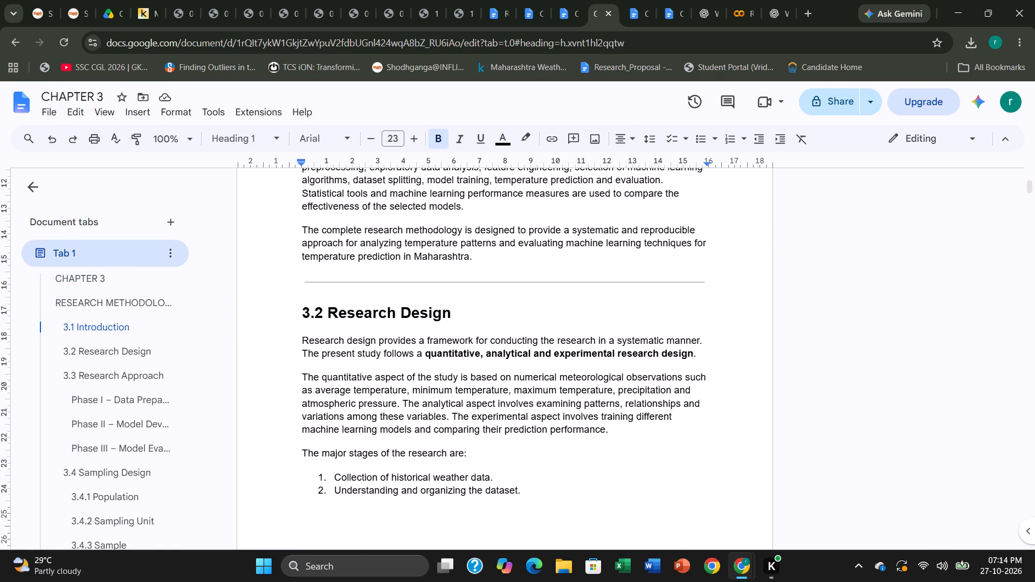
double_click(391, 318)
double_click(395, 317)
double_click(422, 313)
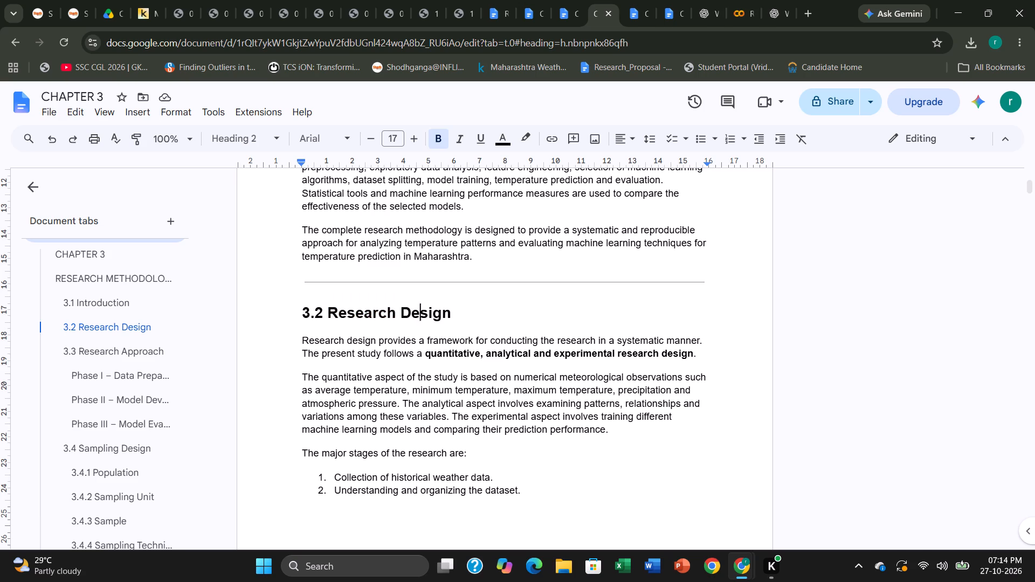
triple_click(314, 347)
click(317, 385)
Skim the rest of Chapter 3 from the research stages through the chapter summary, ending back at its title.
scroll(317, 385, down, 1)
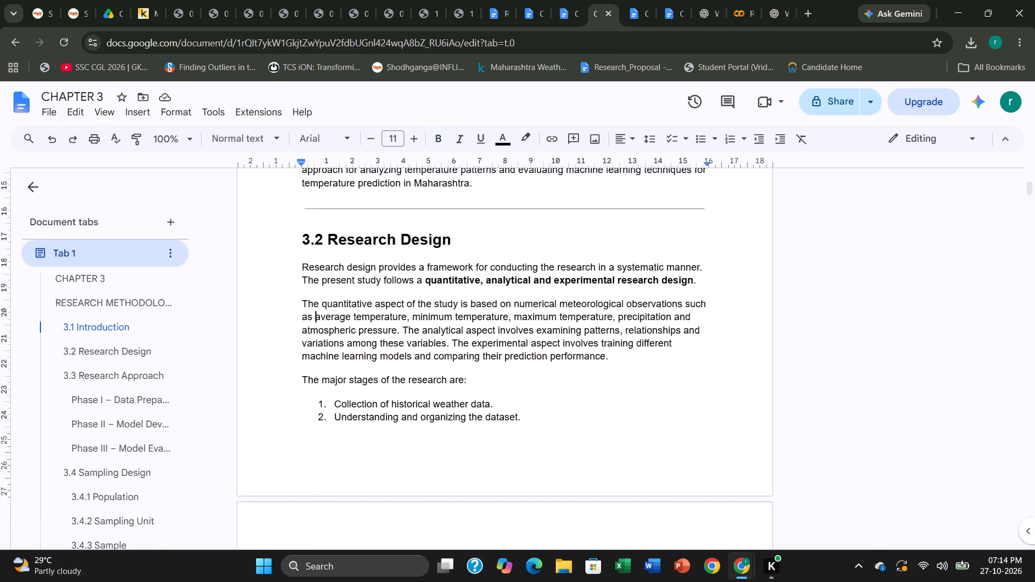
scroll(317, 385, down, 1)
scroll(372, 350, down, 1)
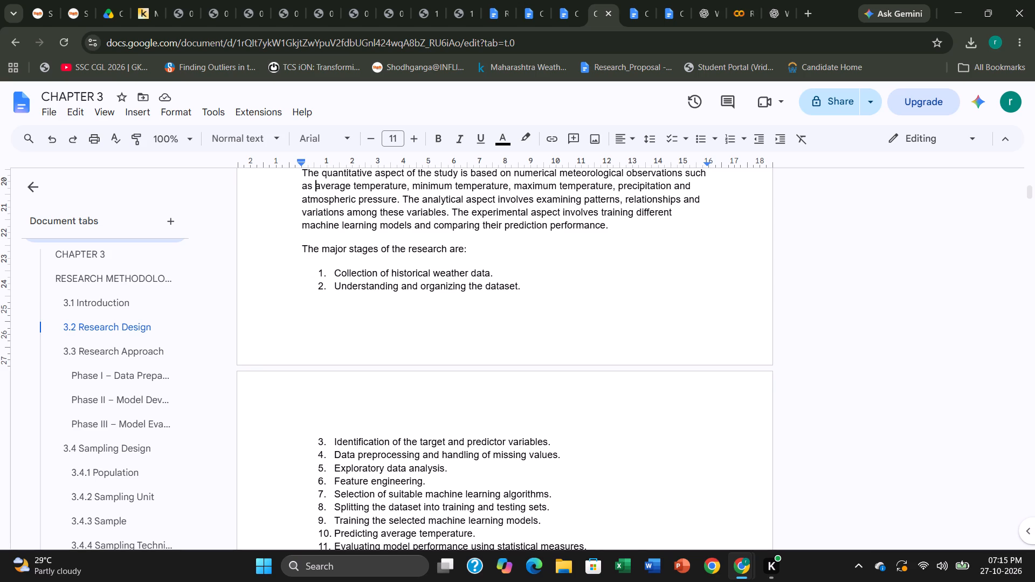
scroll(299, 392, down, 2)
scroll(299, 392, up, 4)
scroll(299, 392, down, 12)
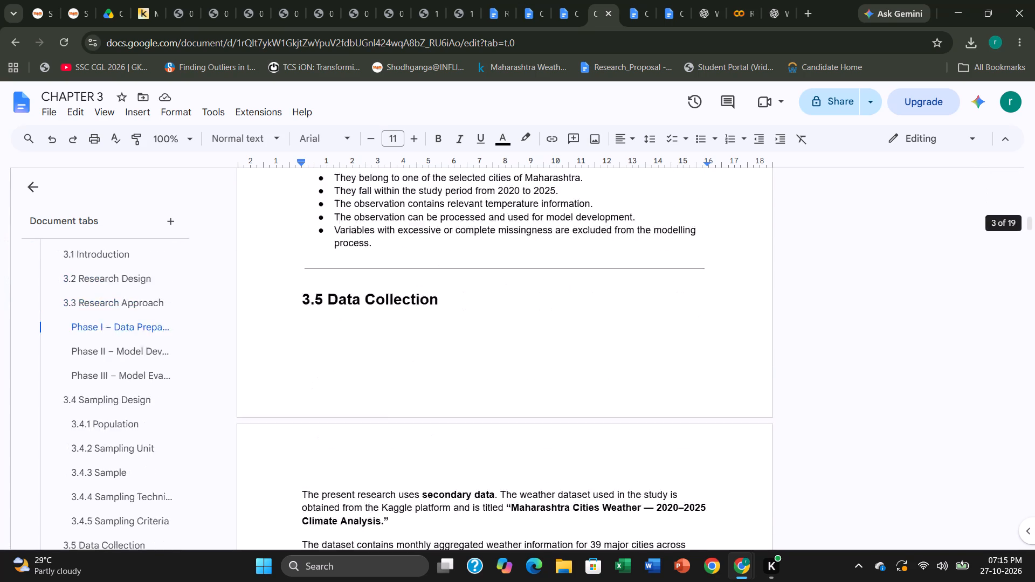
scroll(299, 392, down, 9)
scroll(445, 399, down, 9)
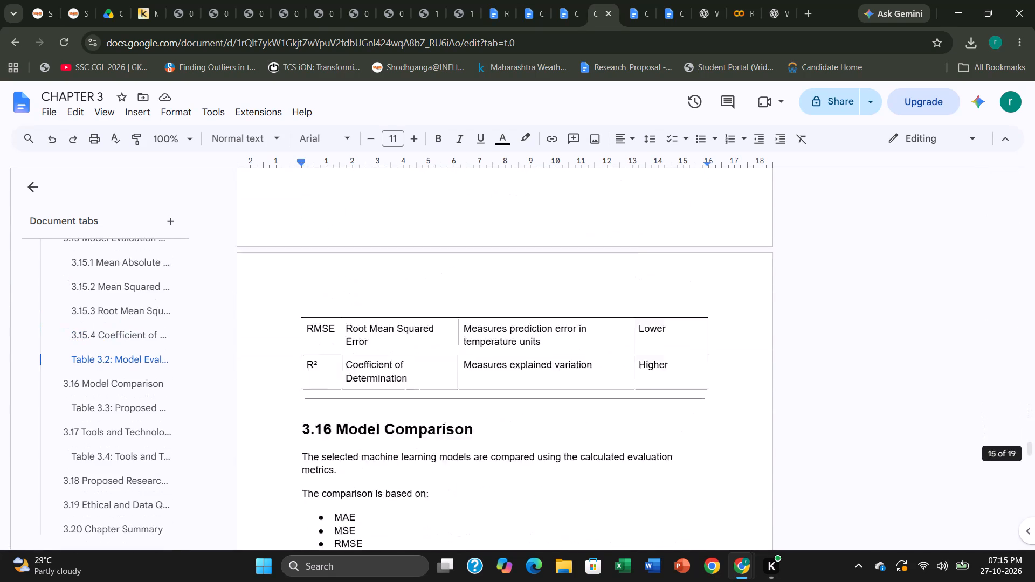
scroll(445, 399, down, 4)
scroll(445, 399, up, 9)
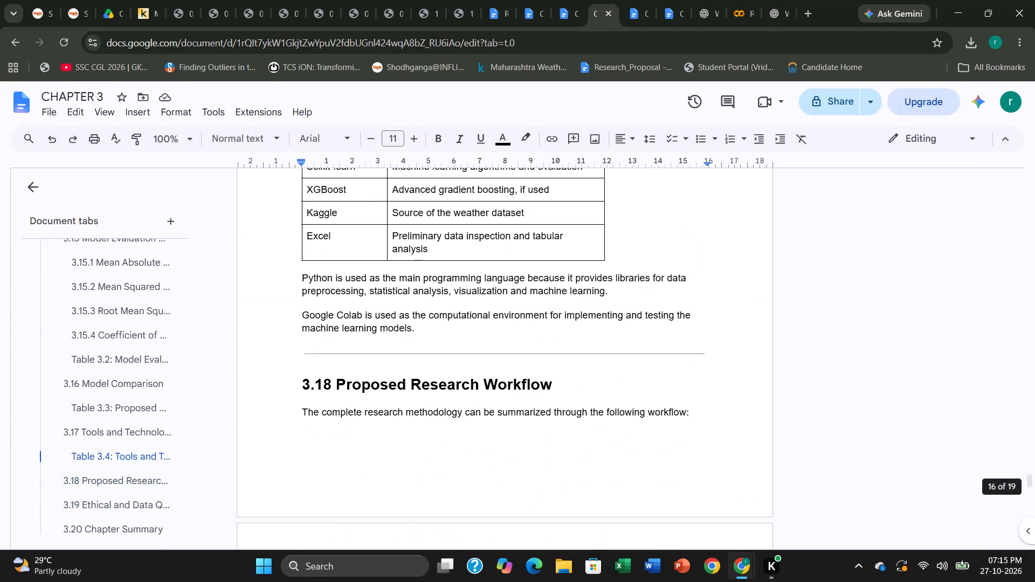
scroll(445, 399, down, 12)
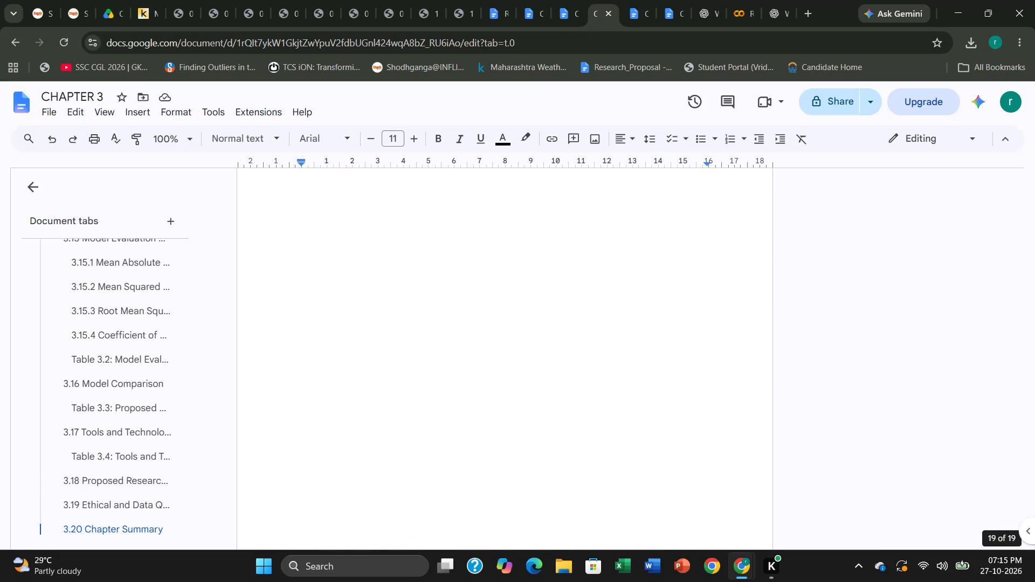
scroll(445, 399, down, 2)
scroll(445, 399, up, 20)
scroll(445, 399, up, 19)
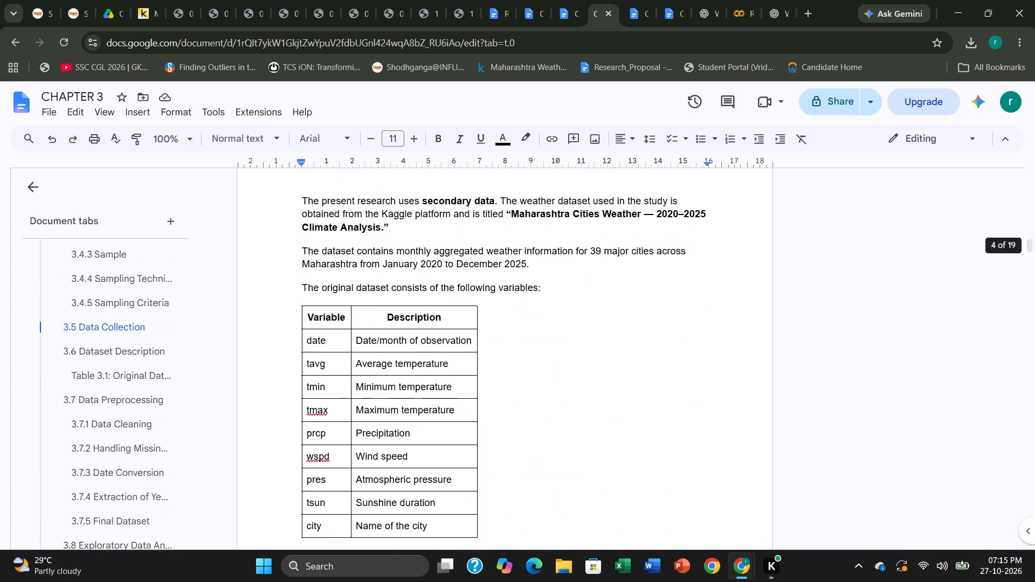
scroll(445, 399, up, 1)
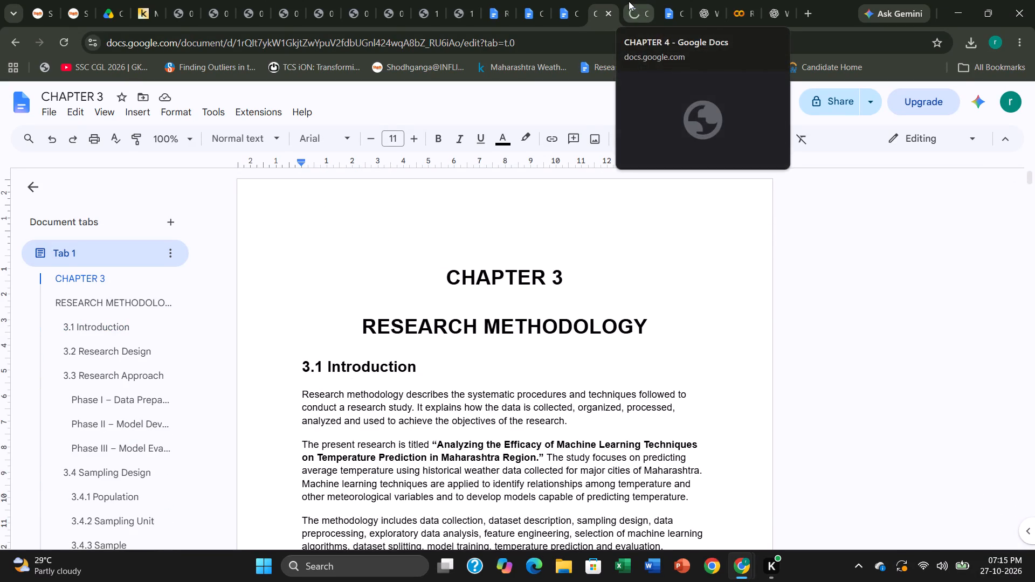
Open the first Chapter 4 document, with the blue headings, and examine its preprocessing, charts, model comparison and residual sections.
click(629, 1)
scroll(489, 331, down, 2)
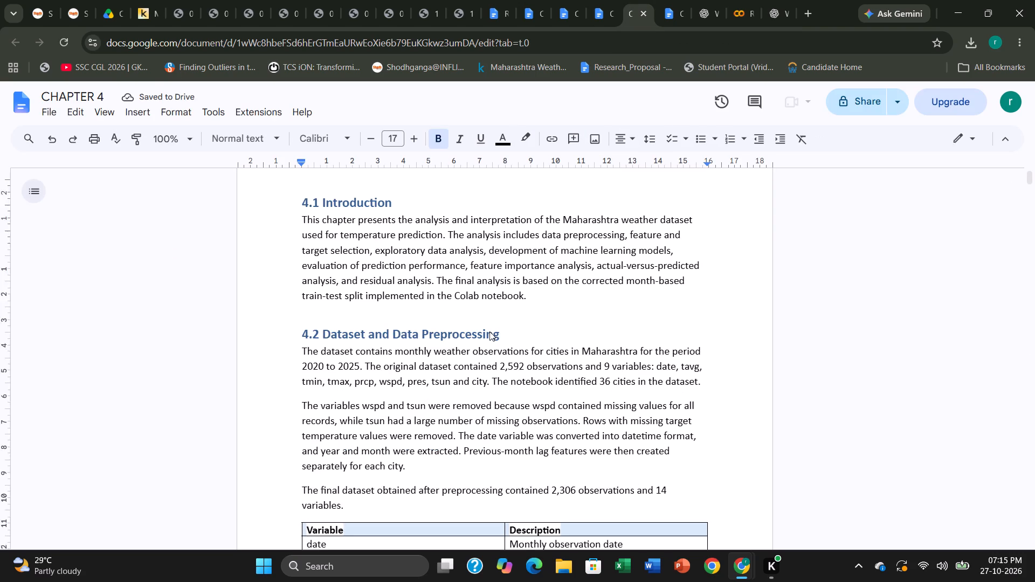
scroll(489, 331, down, 8)
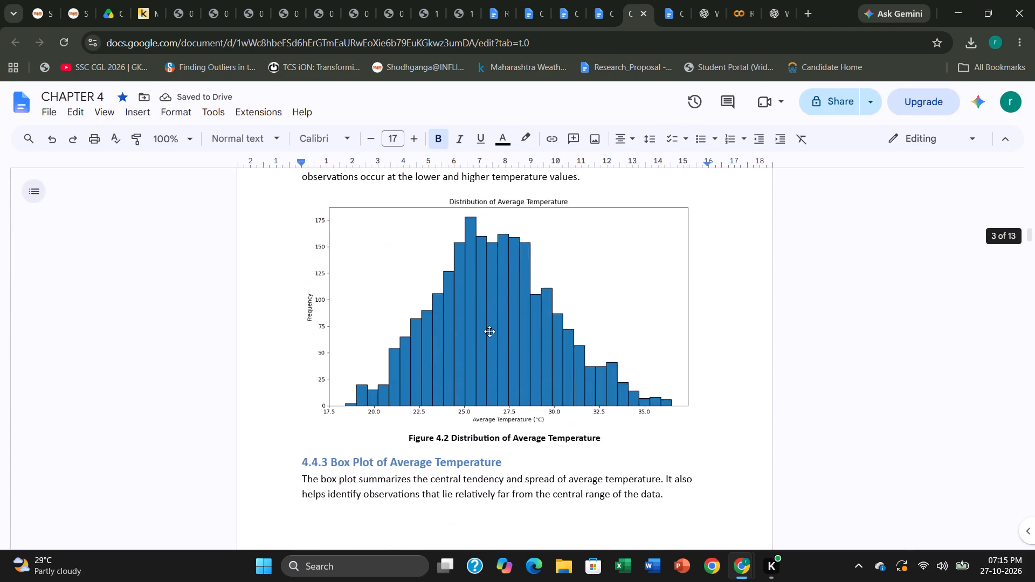
scroll(489, 331, down, 14)
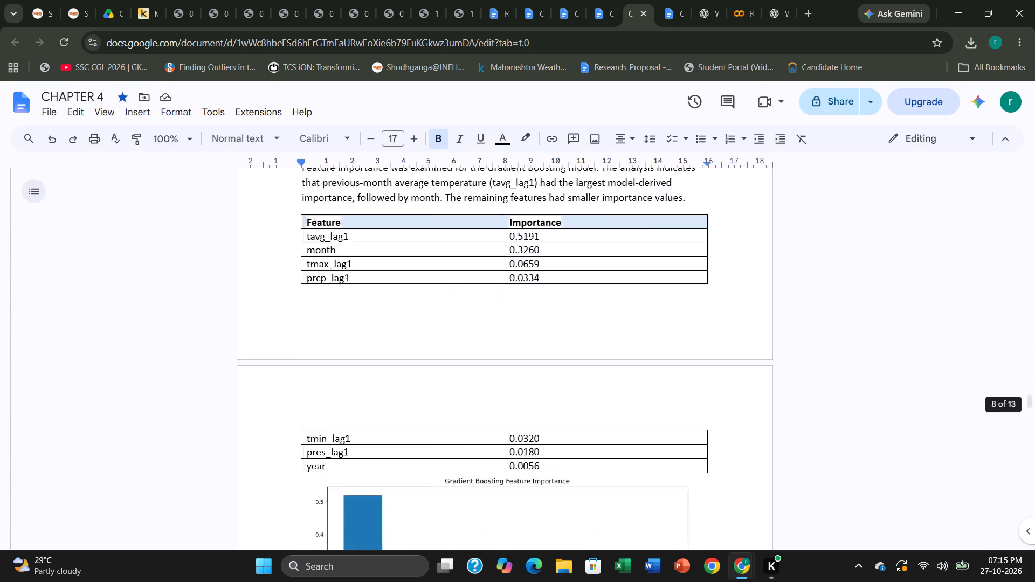
scroll(489, 331, down, 6)
scroll(489, 331, up, 14)
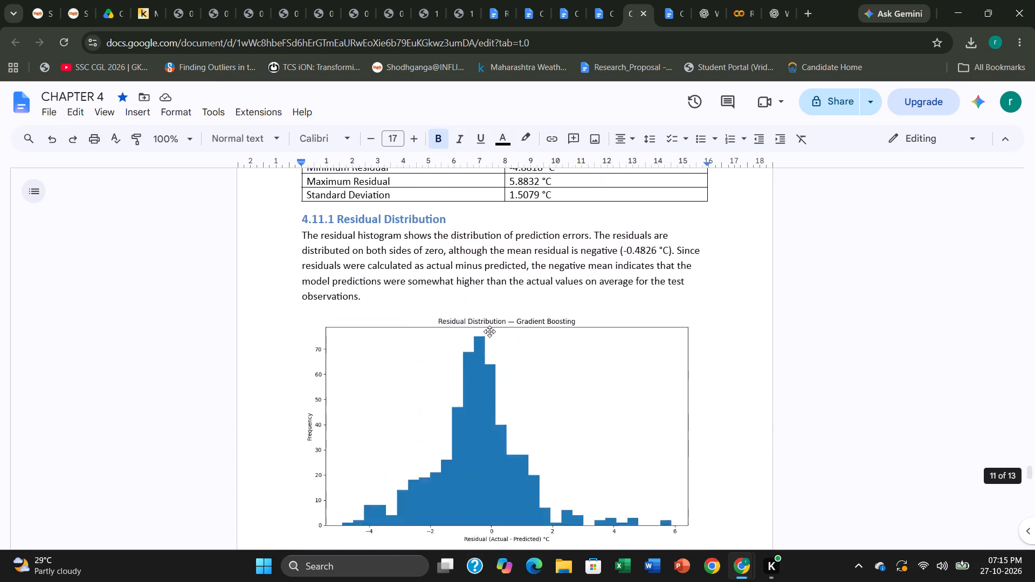
scroll(489, 331, up, 12)
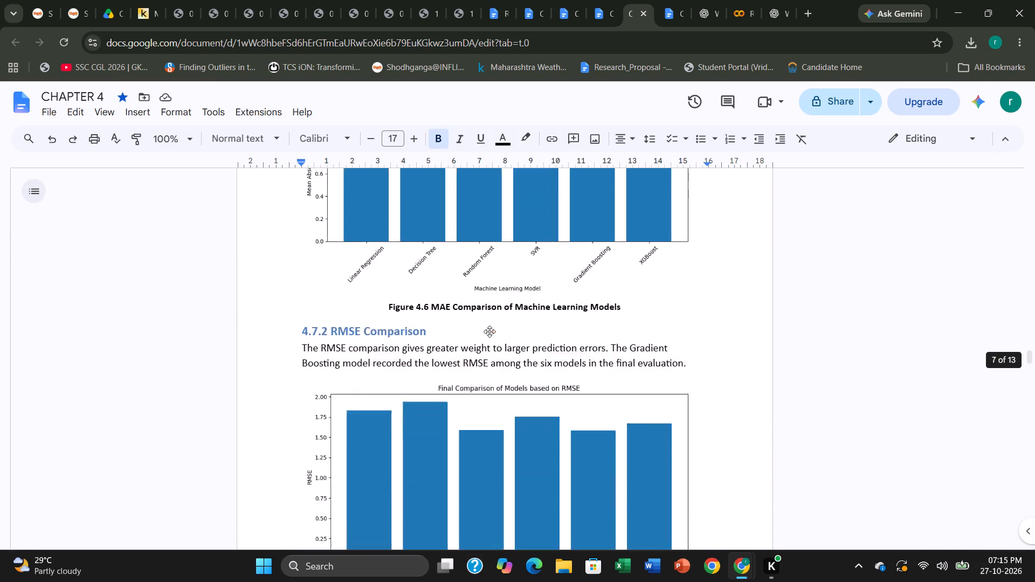
scroll(489, 331, up, 2)
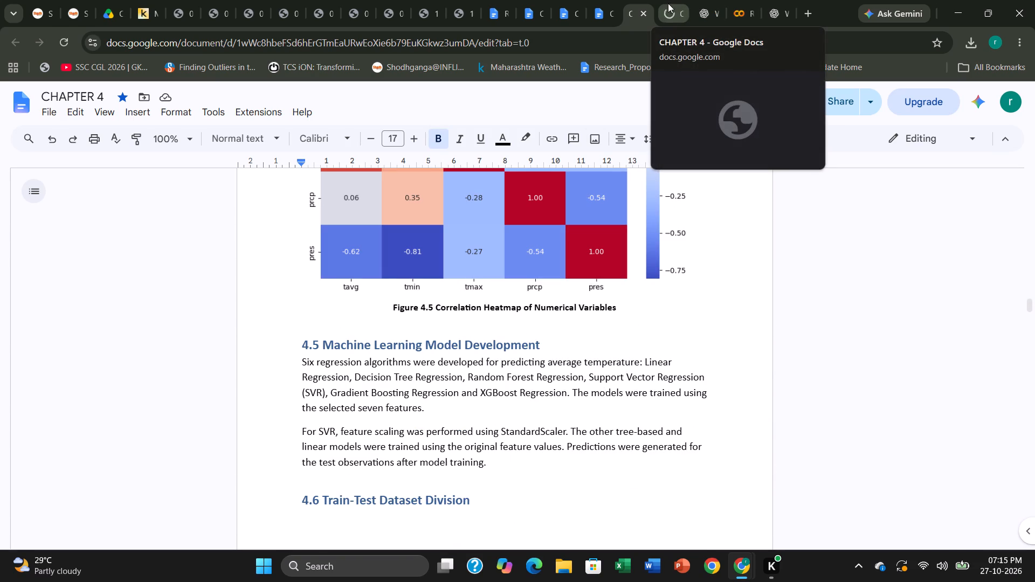
click(664, 3)
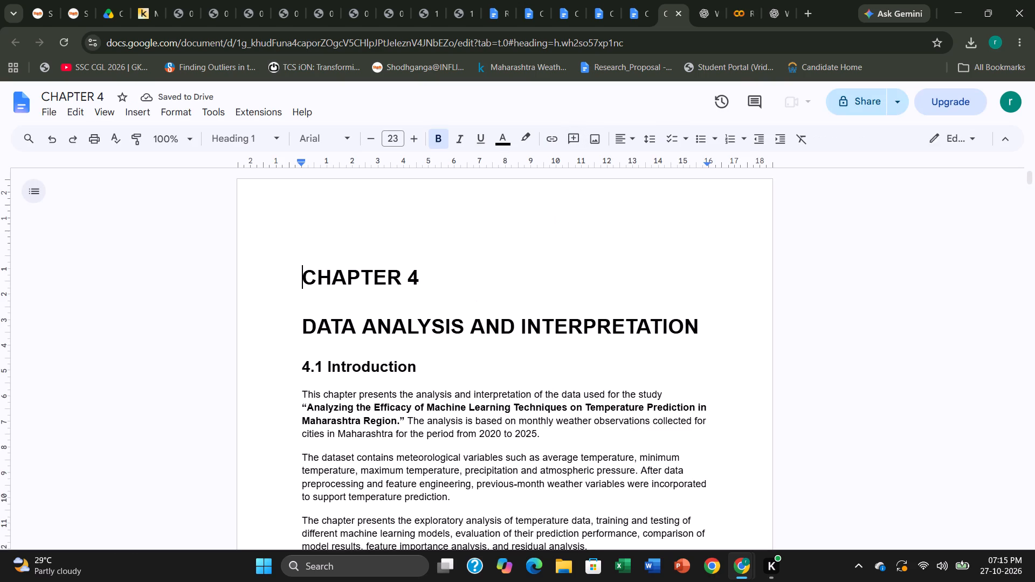
double_click(478, 332)
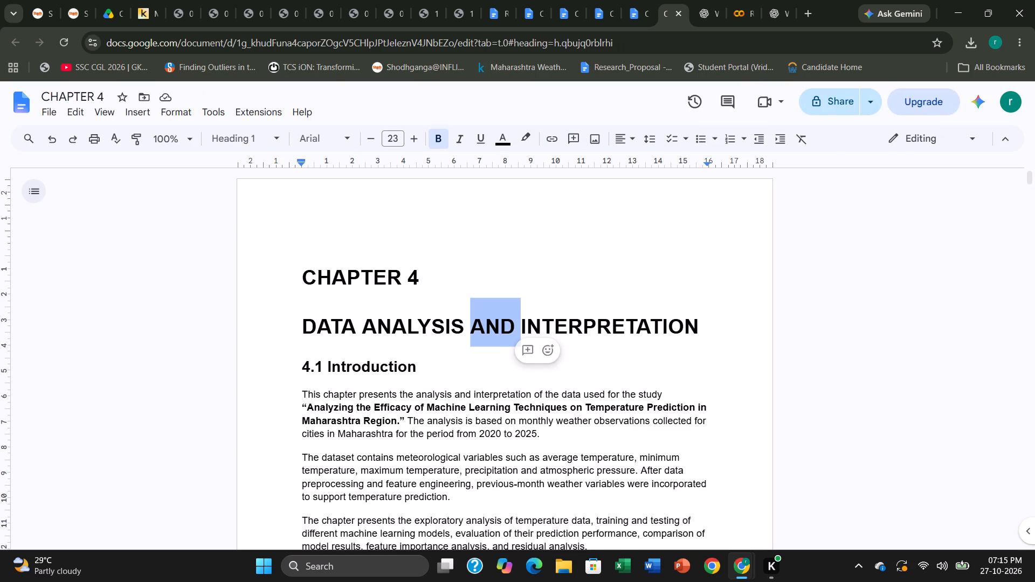
triple_click(388, 366)
click(393, 433)
scroll(393, 433, down, 1)
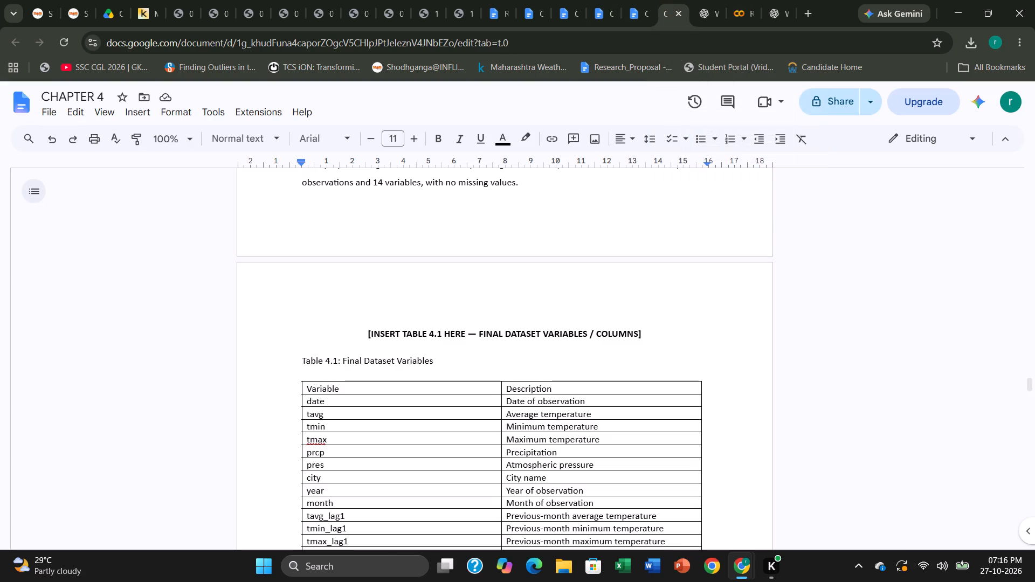
scroll(496, 343, down, 4)
scroll(496, 343, up, 6)
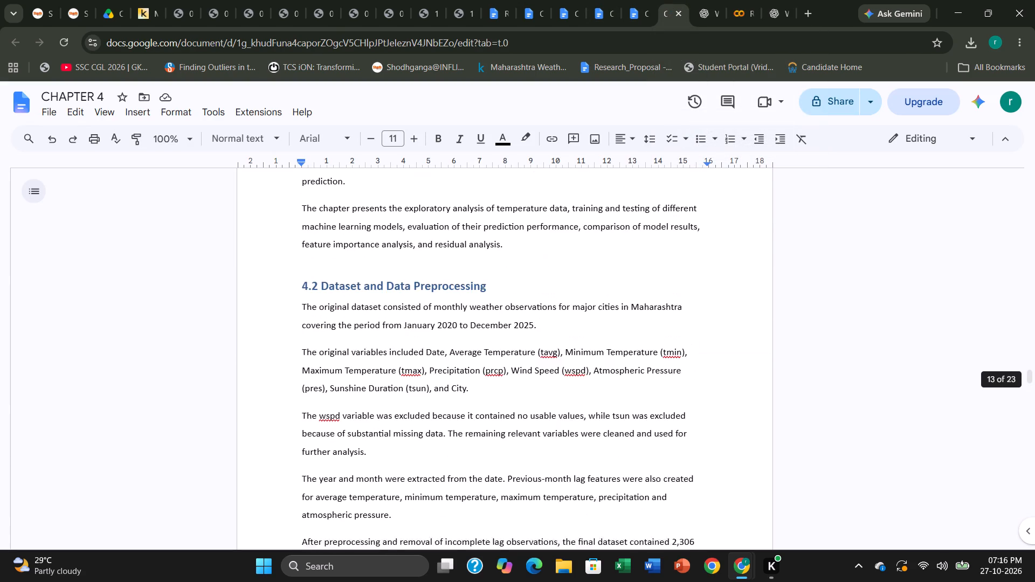
scroll(496, 343, up, 3)
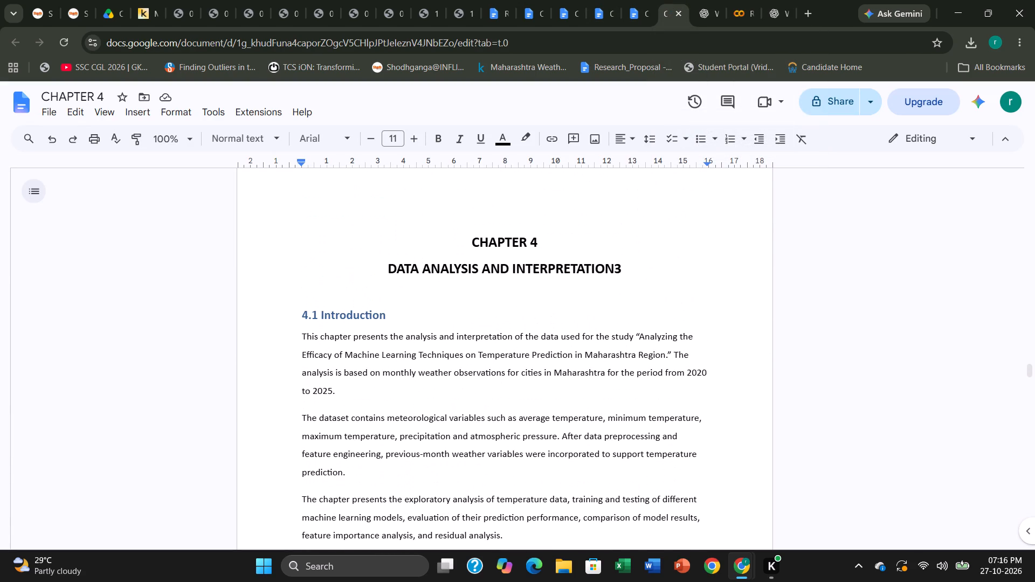
triple_click(418, 265)
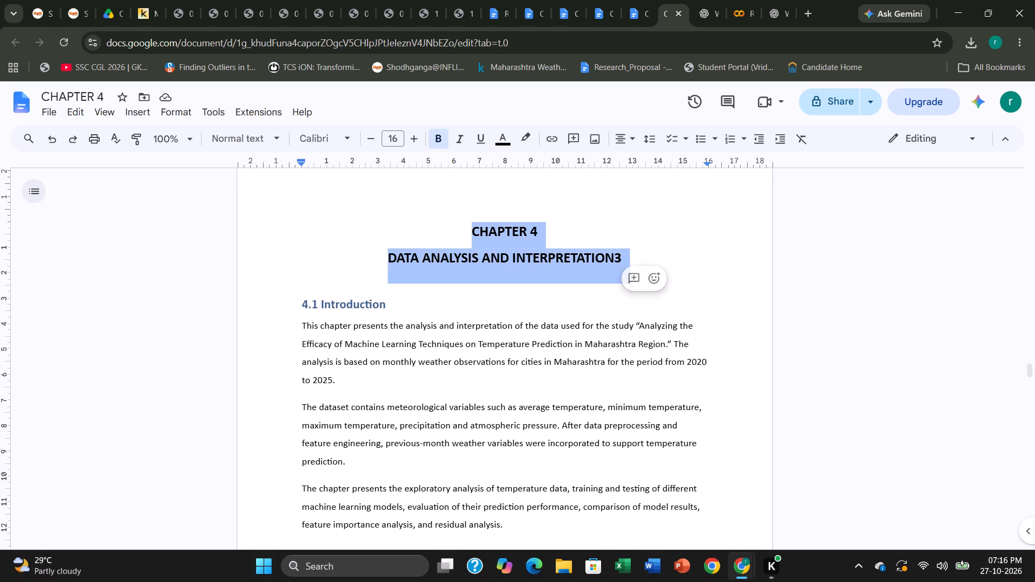
double_click(422, 263)
double_click(422, 263)
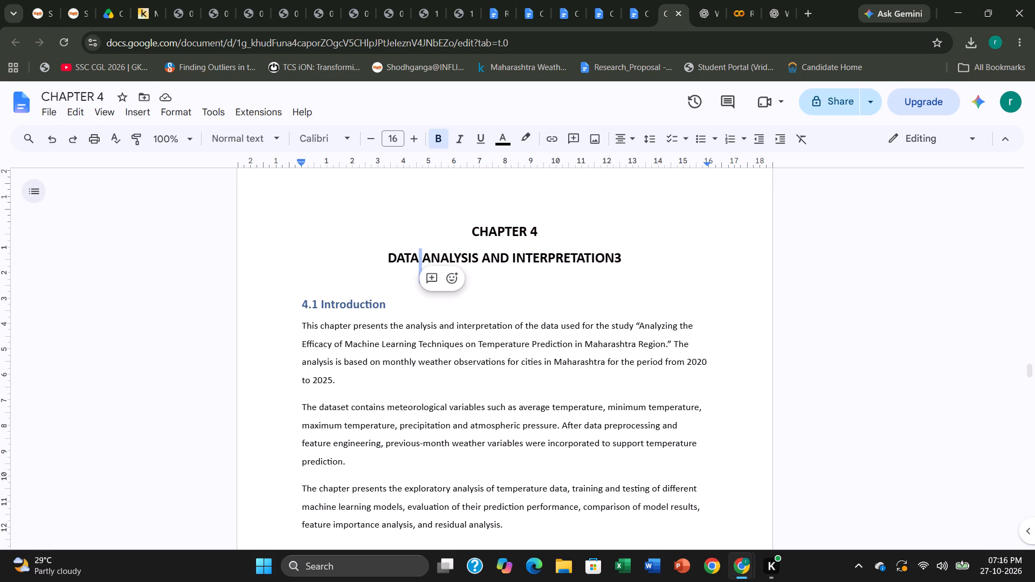
click(506, 358)
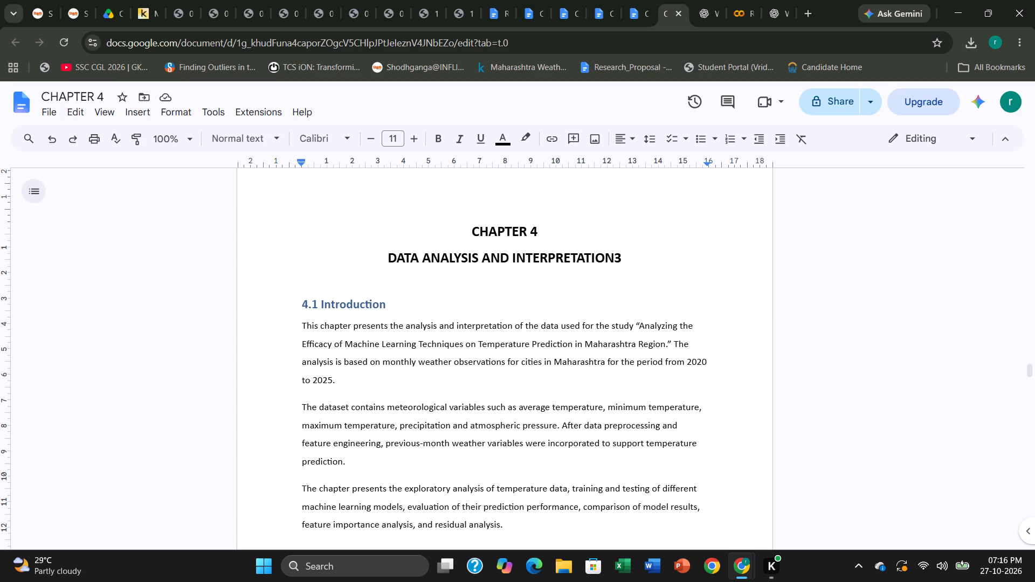
Skim the blue-headed version of Chapter 4 from its introduction through feature importance to the document's last page.
scroll(490, 382, down, 1)
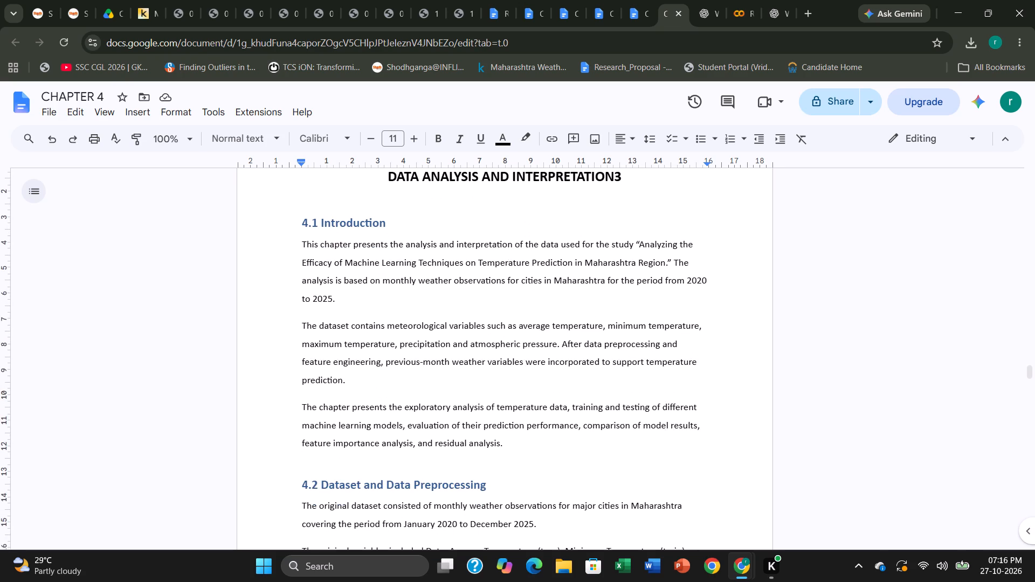
scroll(487, 392, down, 4)
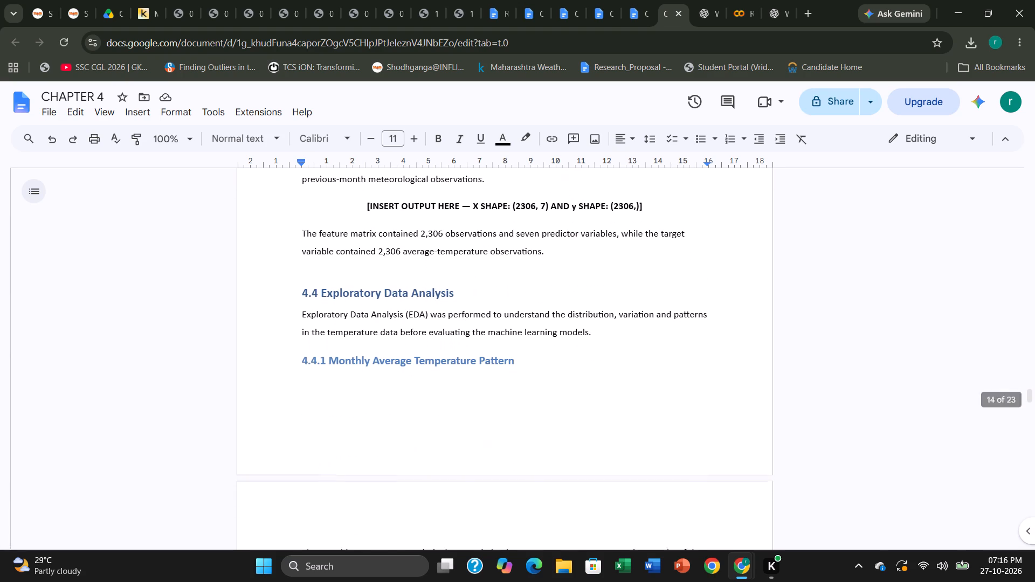
scroll(488, 267, up, 1)
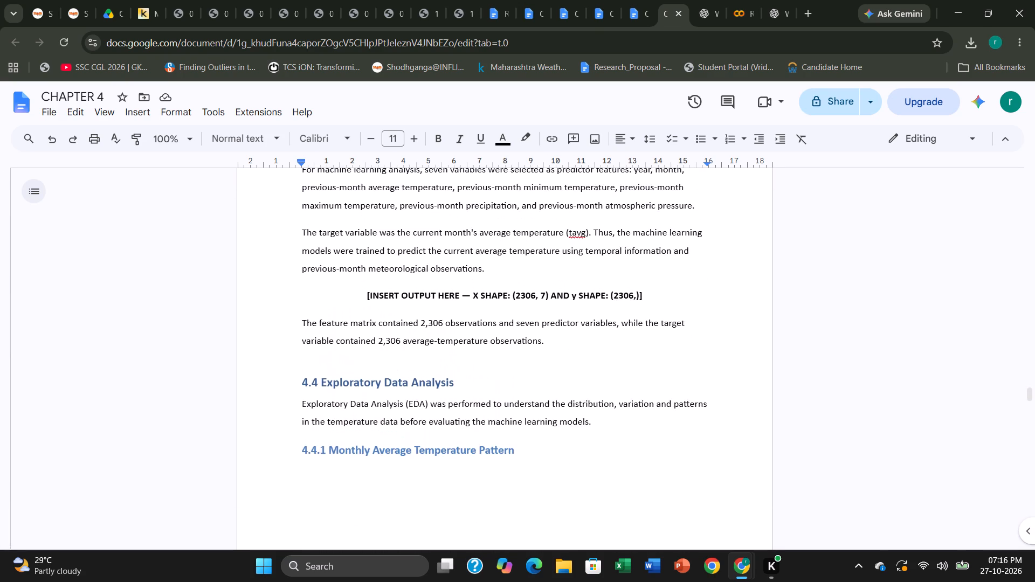
scroll(477, 296, up, 3)
scroll(477, 296, down, 8)
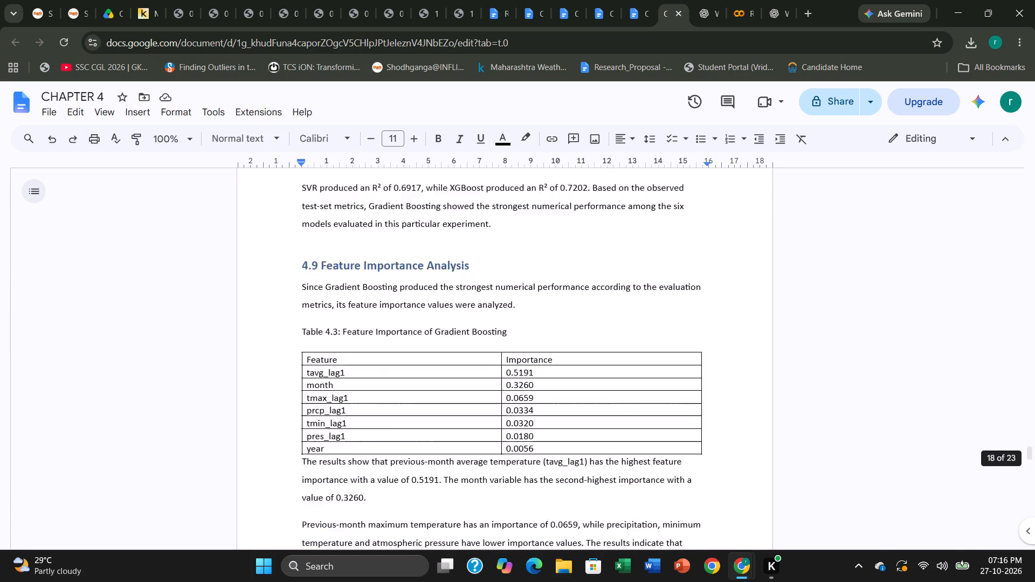
scroll(477, 296, down, 4)
scroll(477, 296, up, 1)
scroll(477, 296, down, 6)
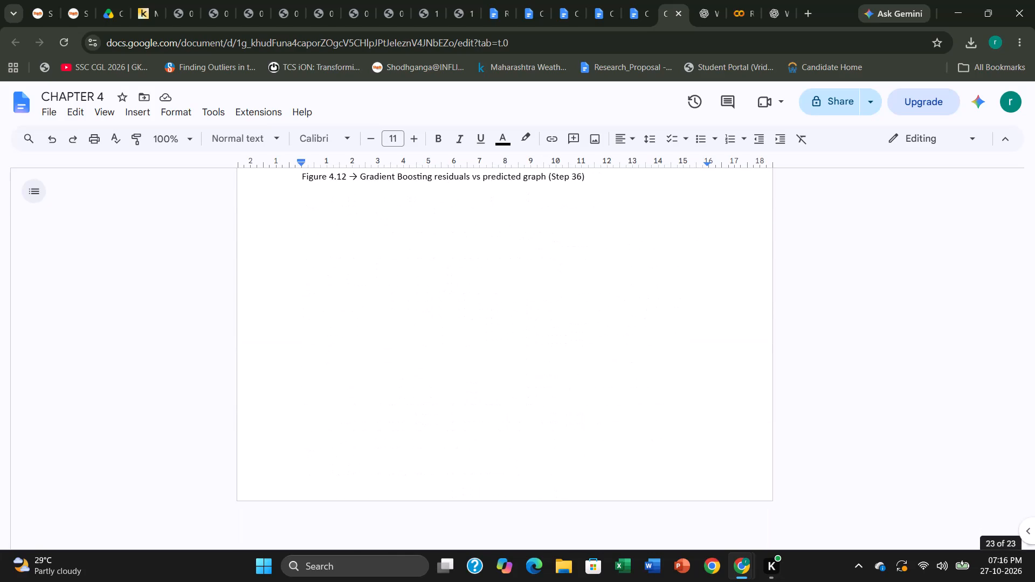
Review the blue-headed version backwards from 4.14 Conclusion to the Figure 4.1 placeholder, and highlight that placeholder and its caption.
scroll(477, 296, up, 7)
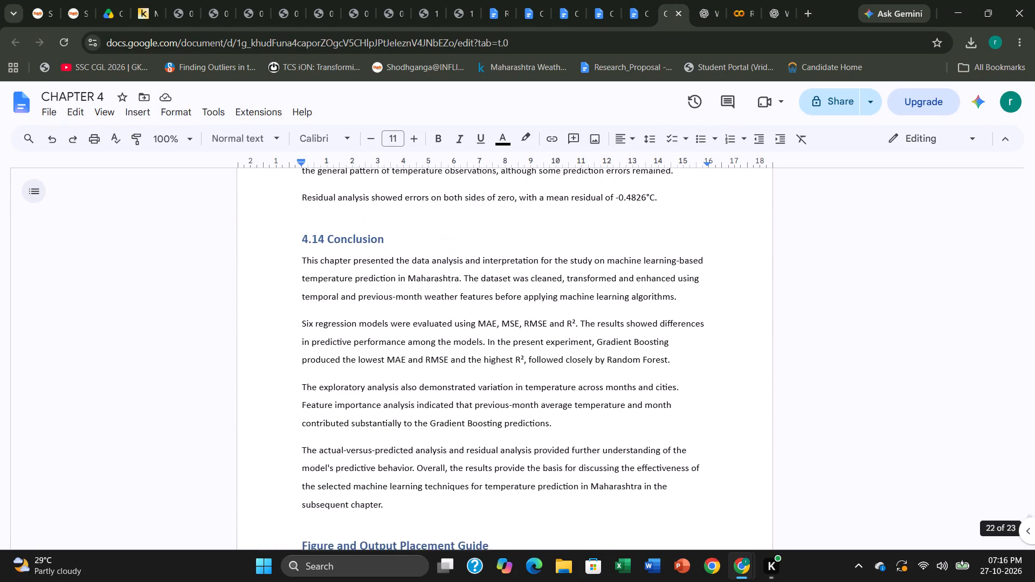
scroll(477, 296, up, 3)
scroll(477, 296, down, 1)
scroll(477, 296, up, 6)
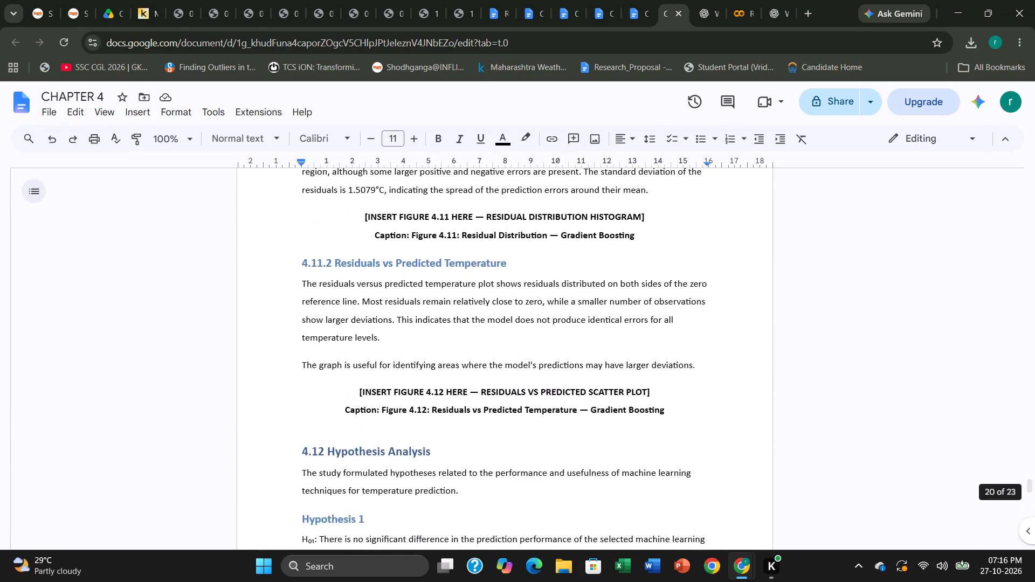
scroll(477, 296, up, 6)
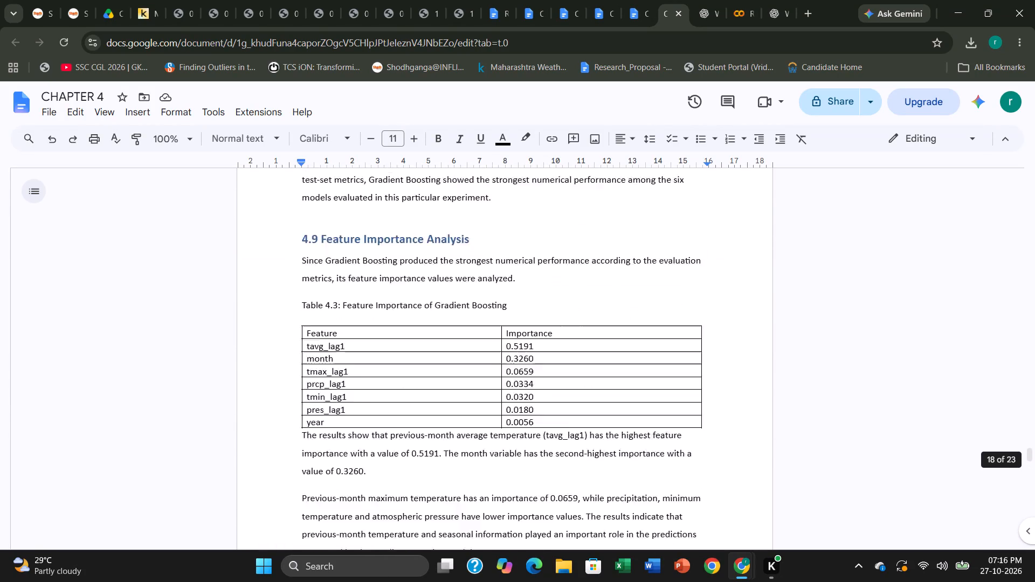
scroll(477, 296, up, 8)
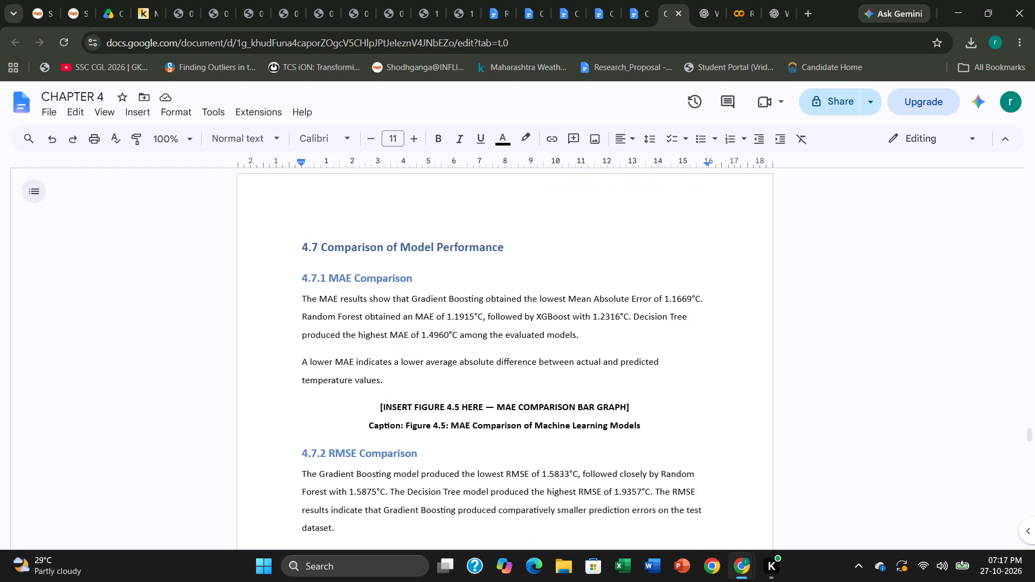
scroll(477, 296, up, 2)
scroll(443, 371, up, 4)
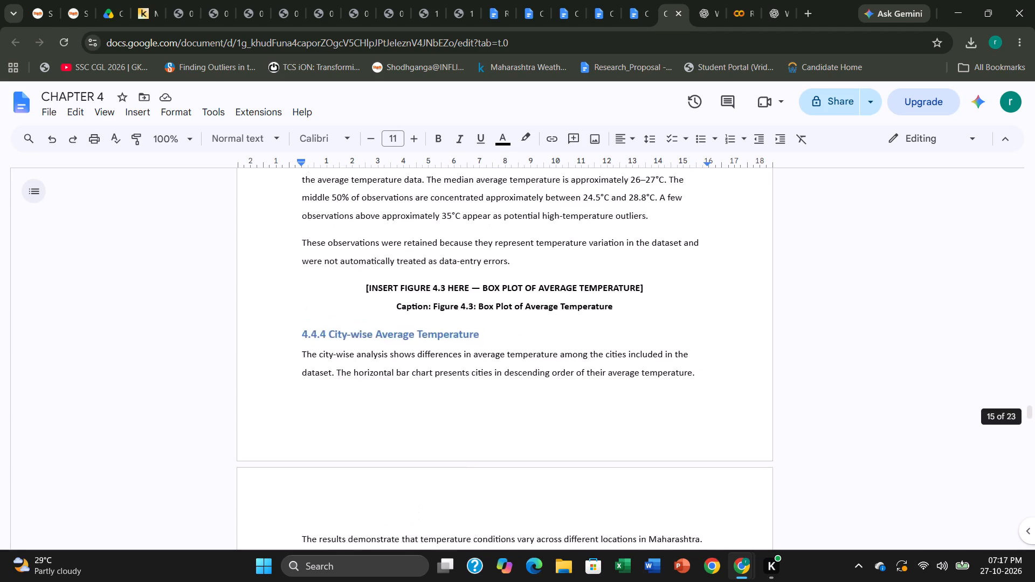
scroll(443, 371, up, 3)
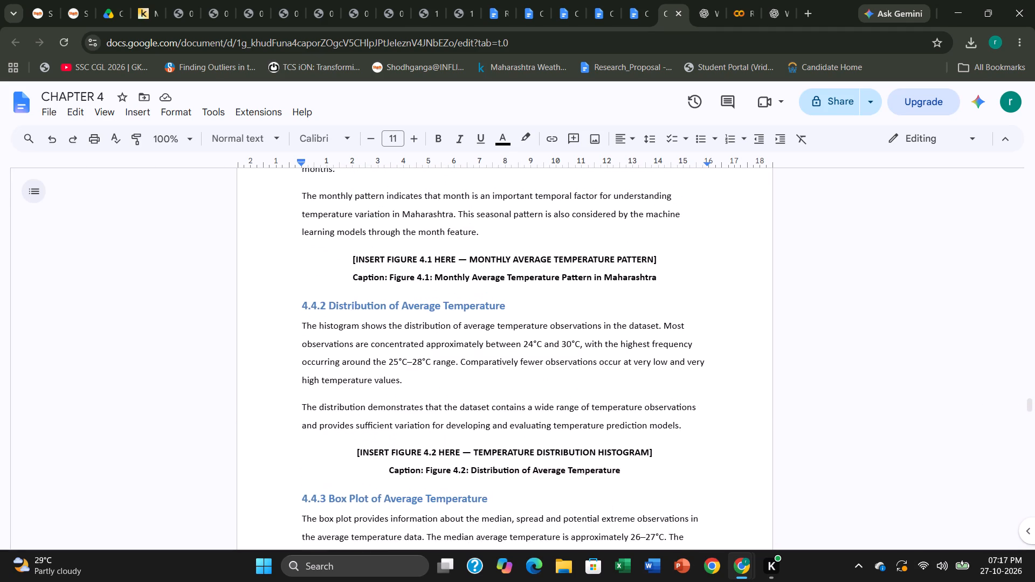
scroll(440, 402, up, 1)
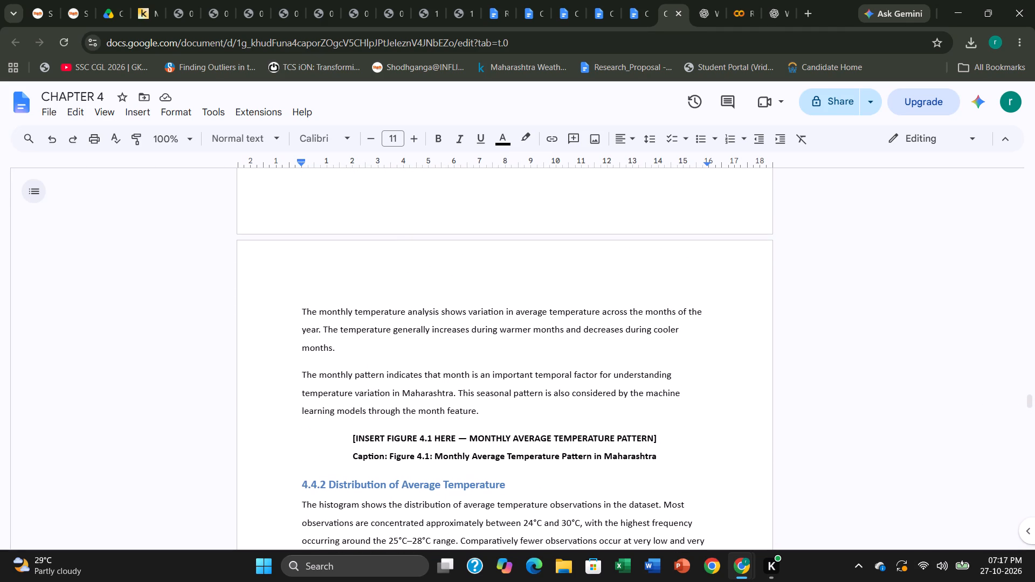
triple_click(504, 453)
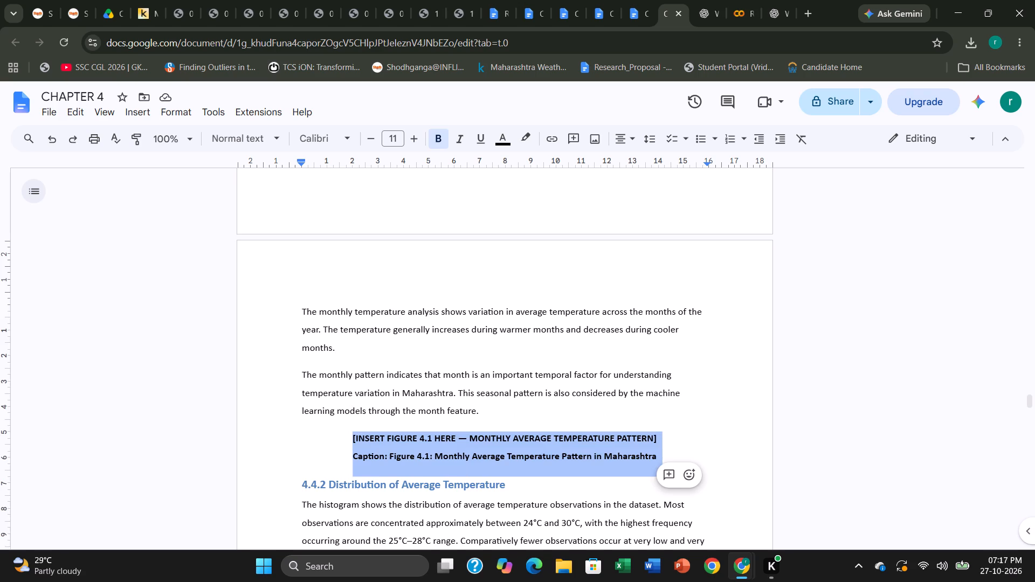
Examine sections 4.4 back to 4.1 of the blue-headed version, including feature selection, ending at the chapter title.
scroll(619, 449, up, 3)
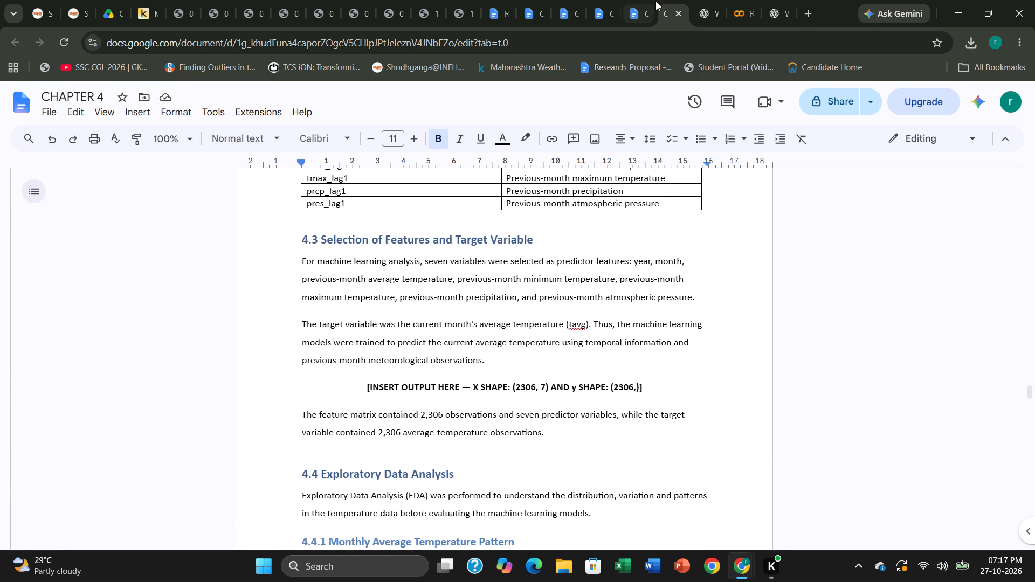
scroll(526, 330, down, 1)
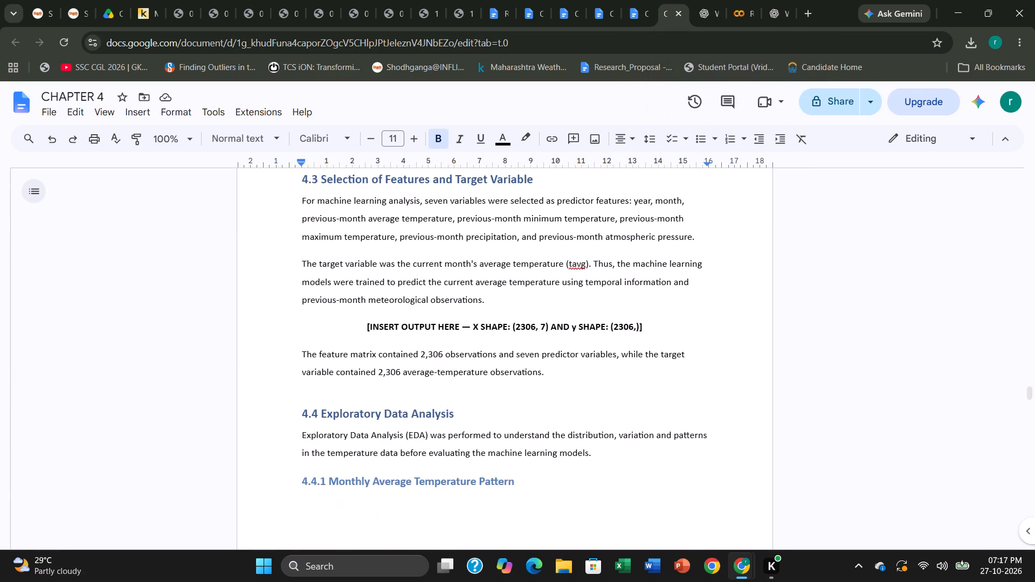
scroll(526, 330, up, 6)
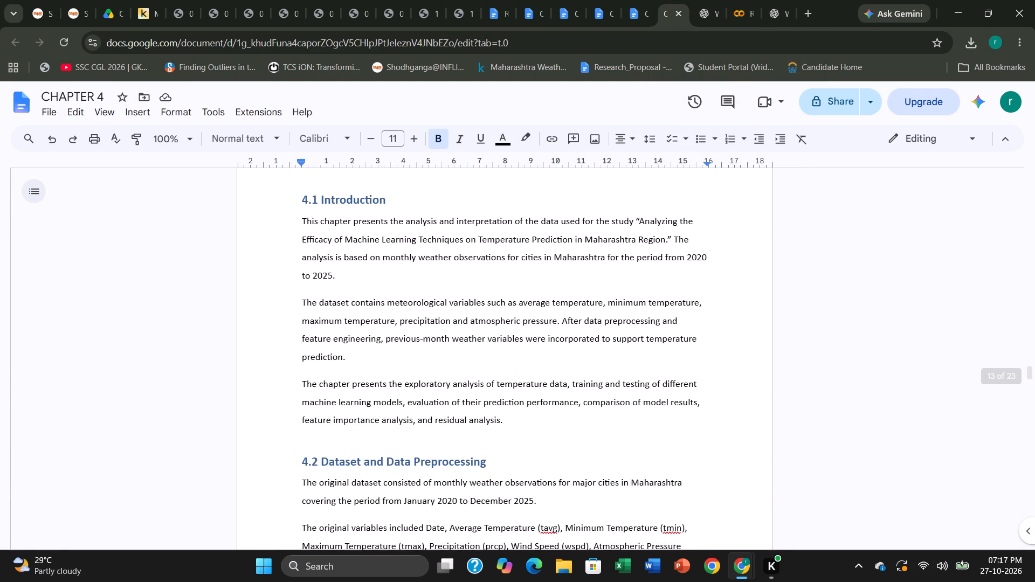
scroll(500, 398, up, 2)
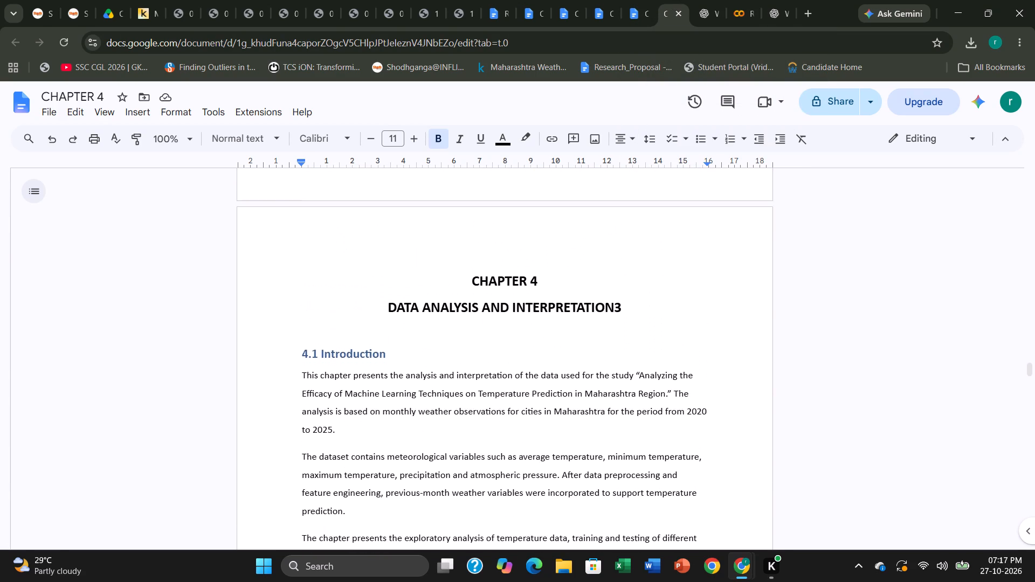
Examine the black-headed version's conclusion, major findings, hypothesis analysis and residual sections, back to 4.11.1 Residual Distribution.
scroll(500, 398, up, 1)
scroll(500, 398, down, 4)
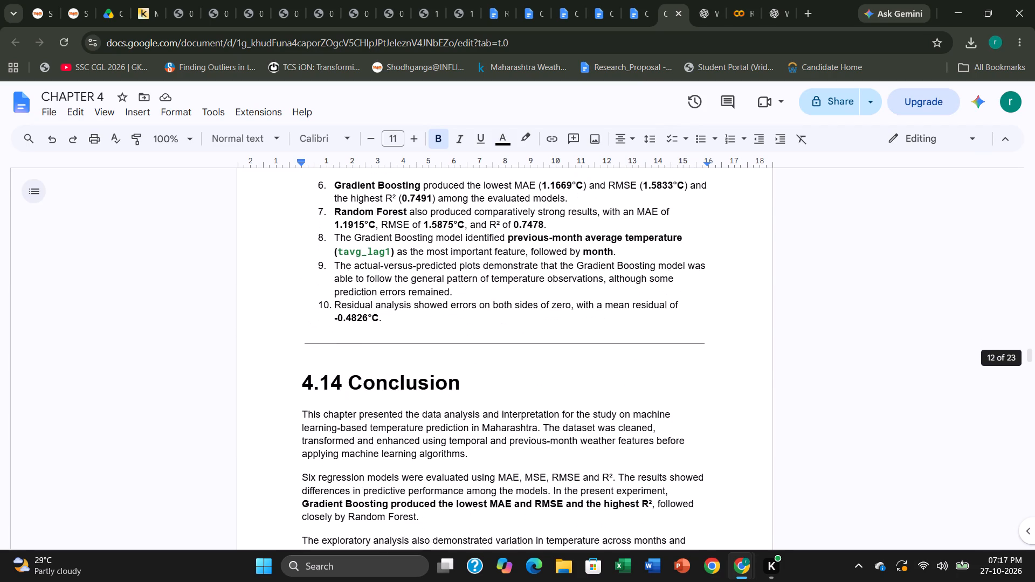
scroll(500, 398, down, 2)
scroll(500, 398, up, 5)
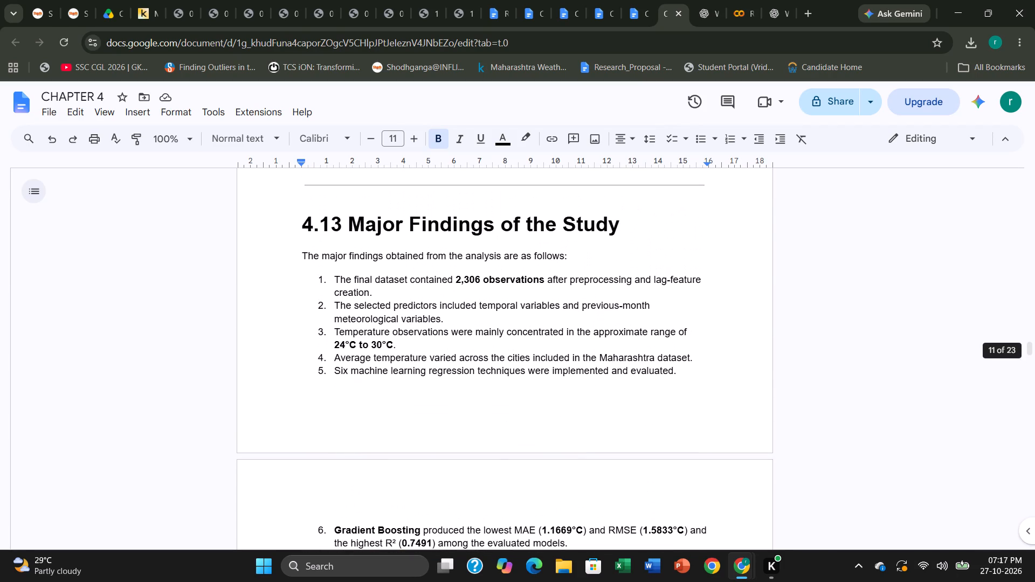
scroll(500, 398, up, 7)
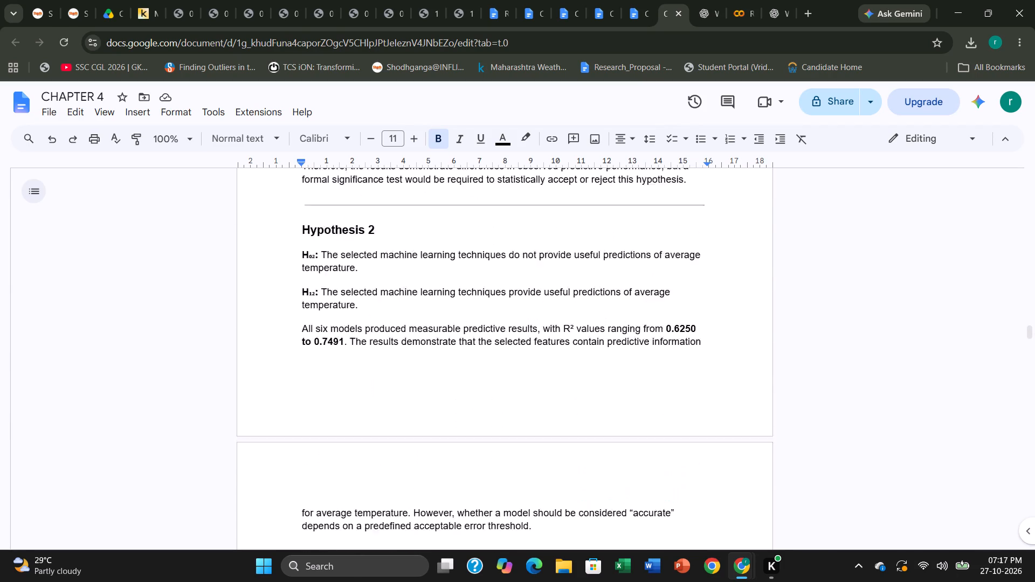
scroll(500, 398, up, 4)
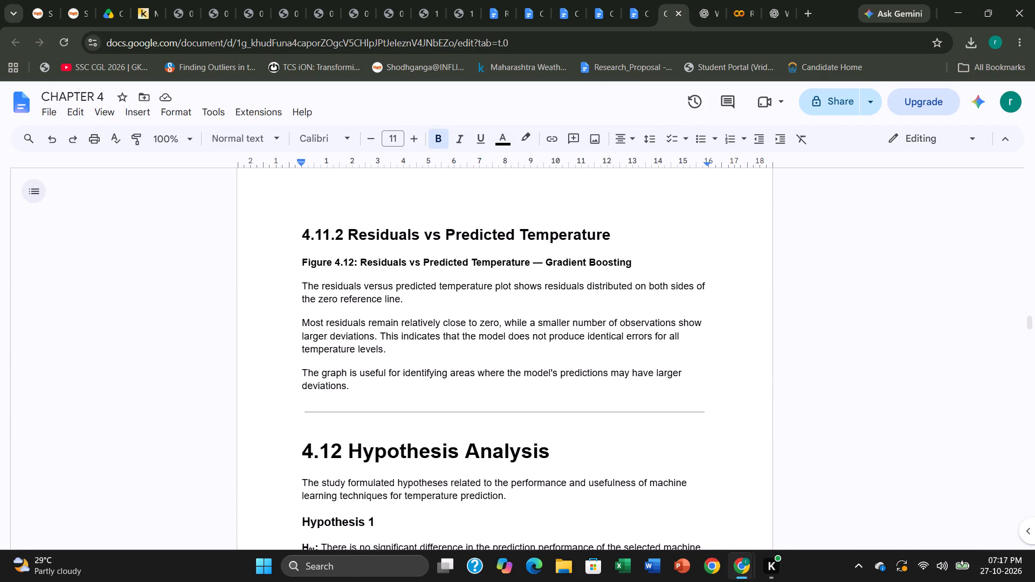
scroll(500, 398, up, 4)
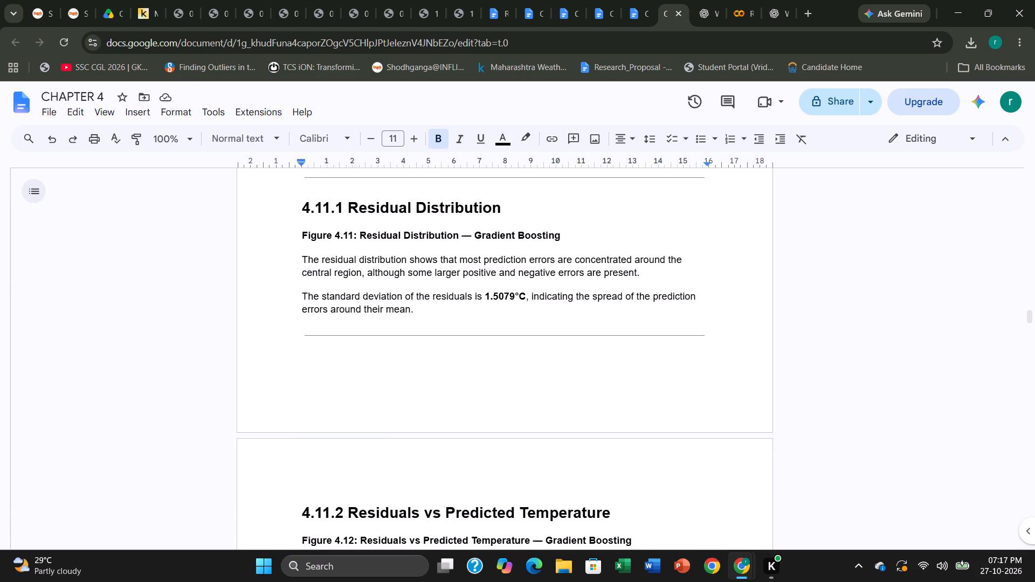
Review the black-headed version backwards from 4.11.1 Residual Distribution through Table 4.3 feature importance to section 4.8.
scroll(559, 341, up, 1)
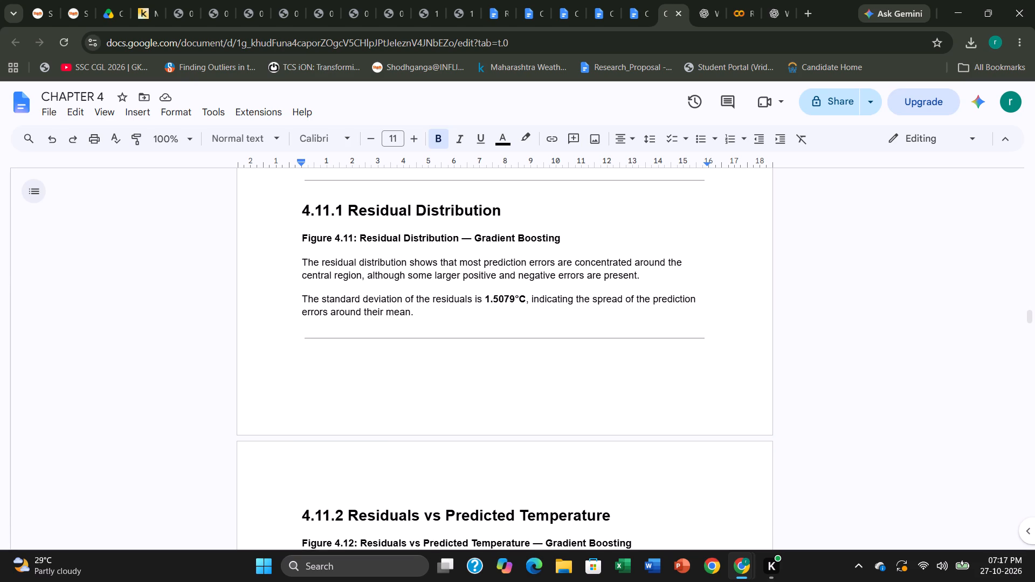
scroll(559, 341, up, 6)
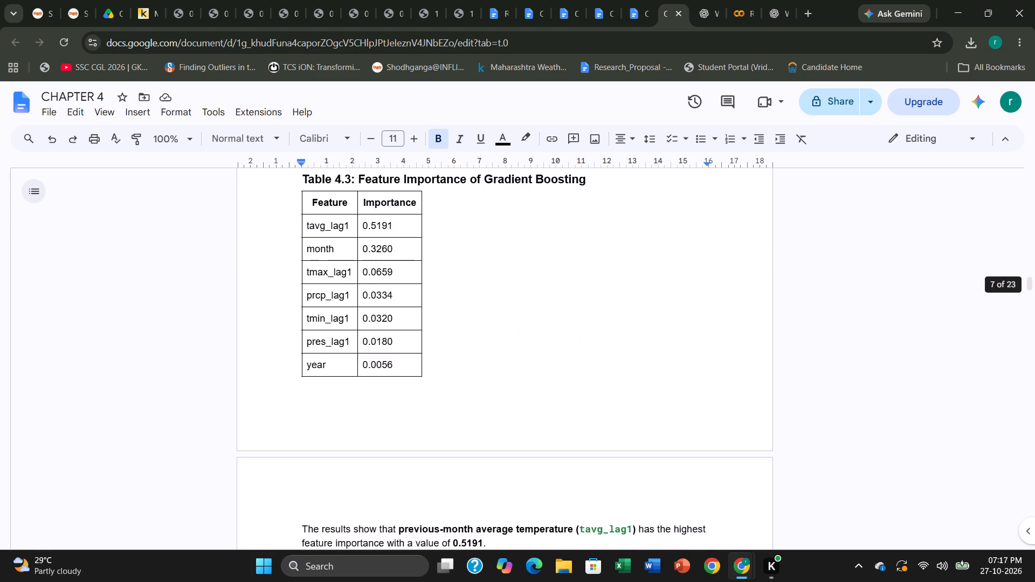
scroll(559, 341, up, 2)
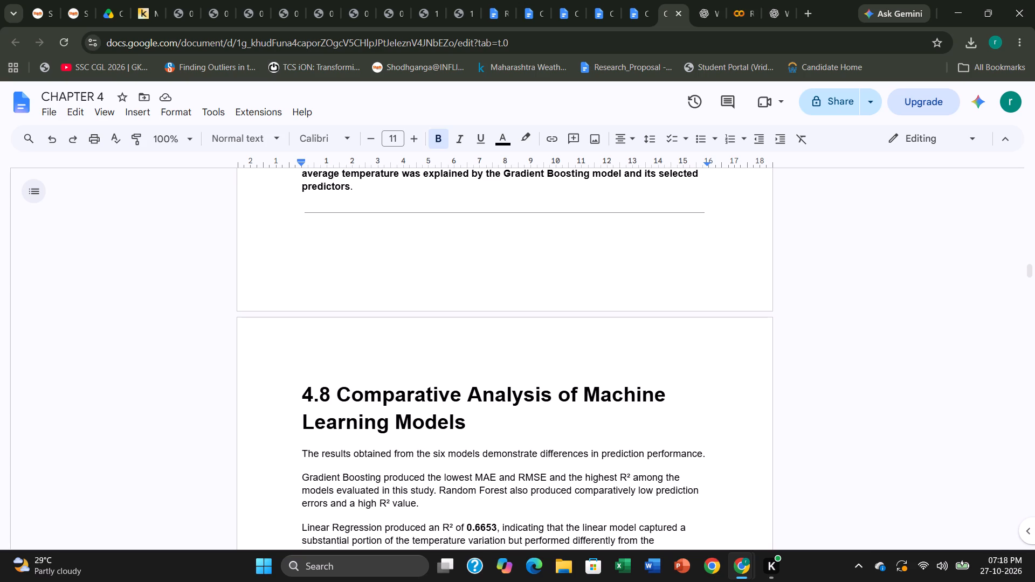
Examine the black-headed version's 4.8 Comparative Analysis, its 4.7 MAE, RMSE and R² comparisons, and Table 4.2 Final Model Evaluation Results.
scroll(614, 306, down, 1)
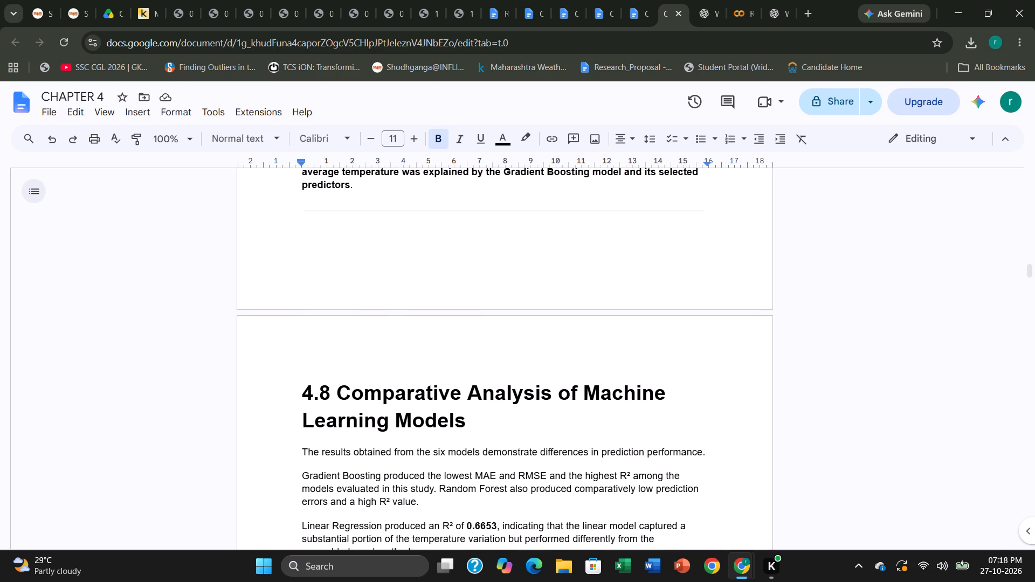
scroll(614, 306, down, 1)
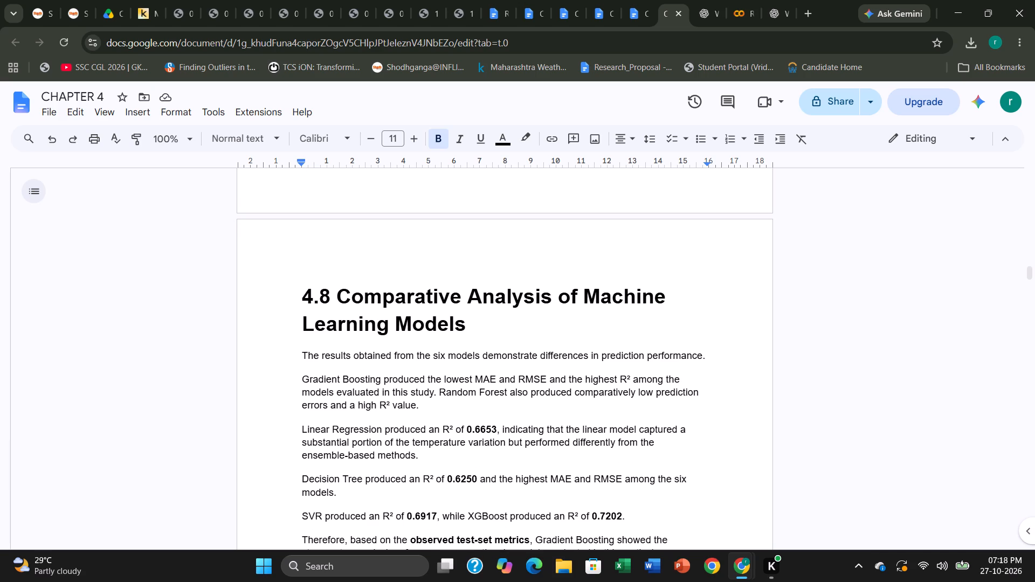
scroll(614, 306, down, 2)
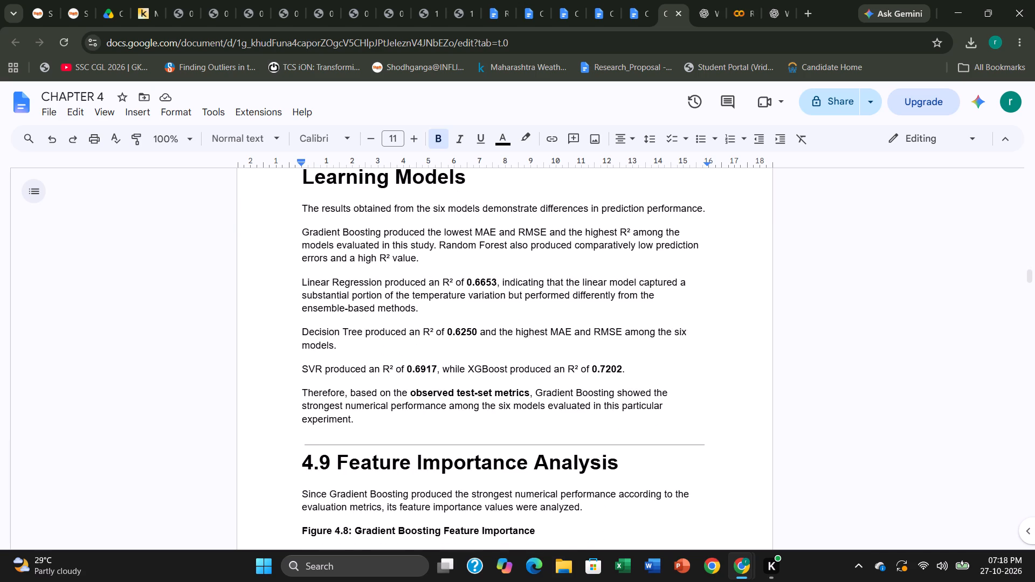
scroll(591, 434, down, 3)
scroll(591, 434, up, 4)
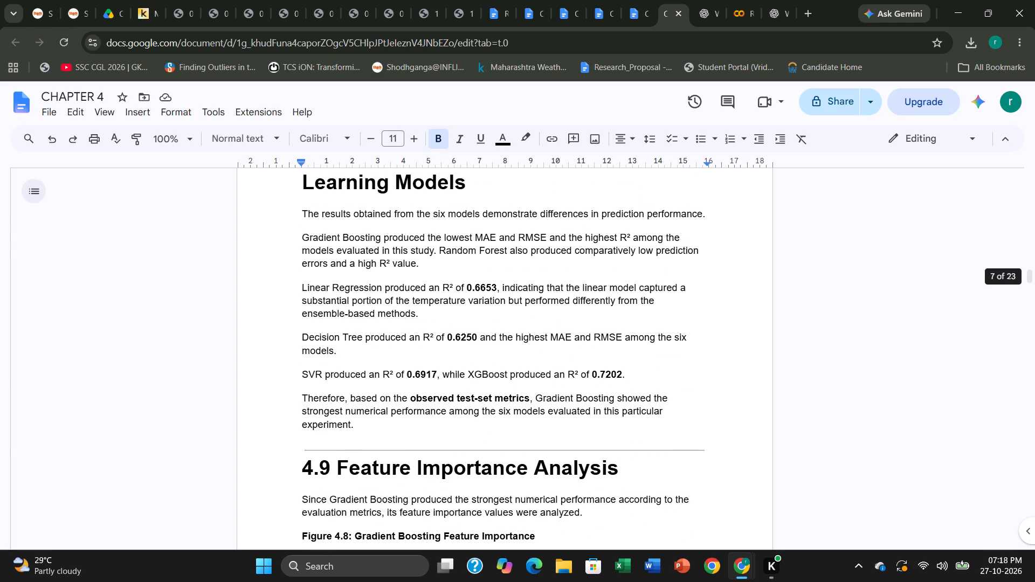
scroll(591, 434, up, 7)
scroll(591, 434, down, 3)
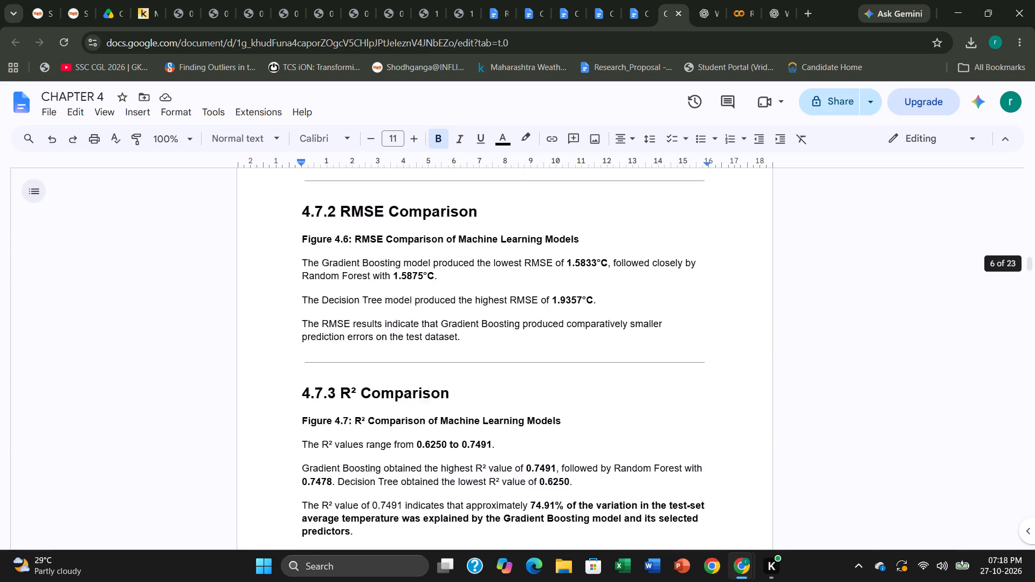
scroll(591, 434, down, 4)
scroll(591, 434, up, 5)
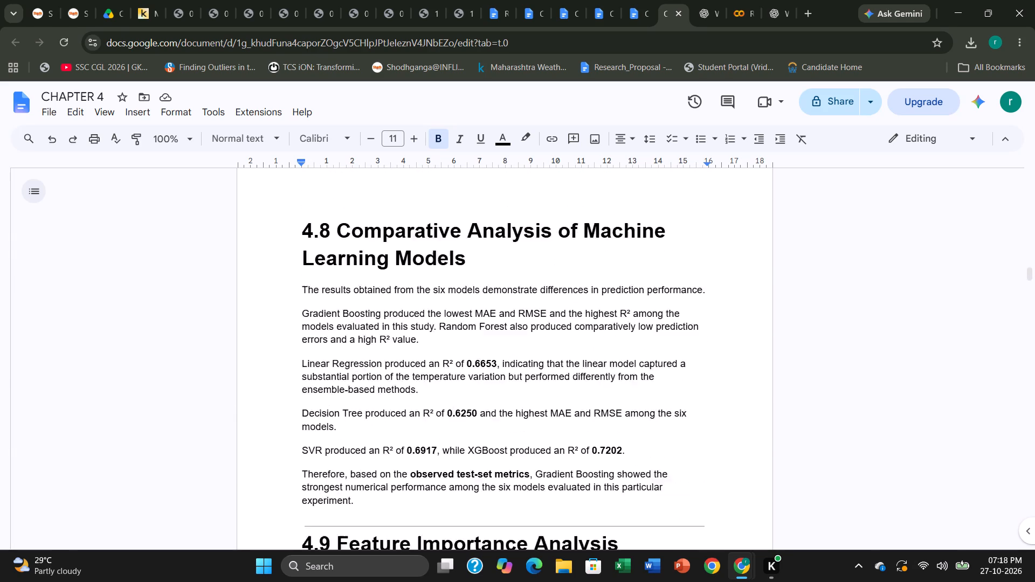
scroll(591, 434, up, 5)
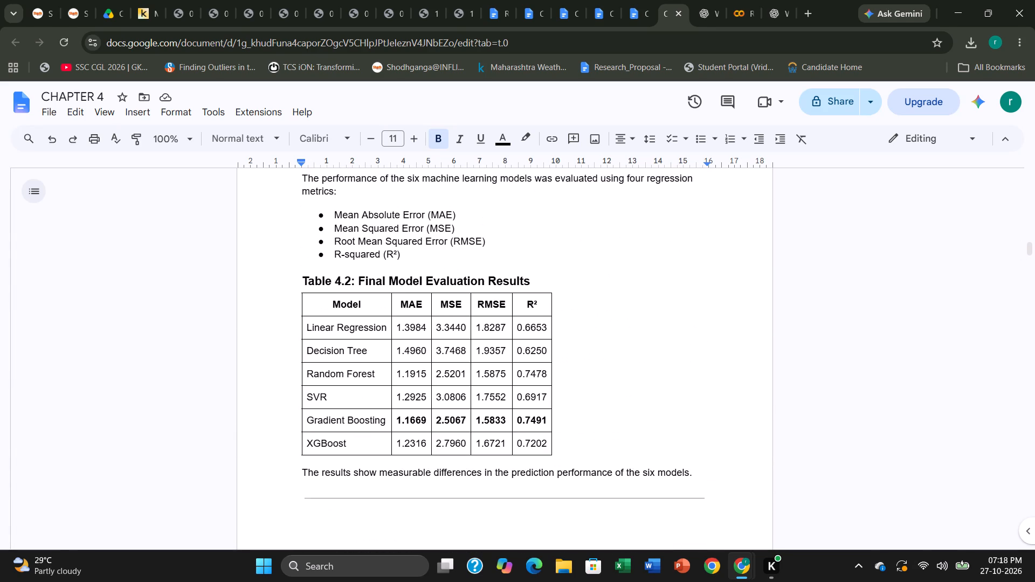
scroll(591, 434, up, 2)
scroll(591, 434, down, 4)
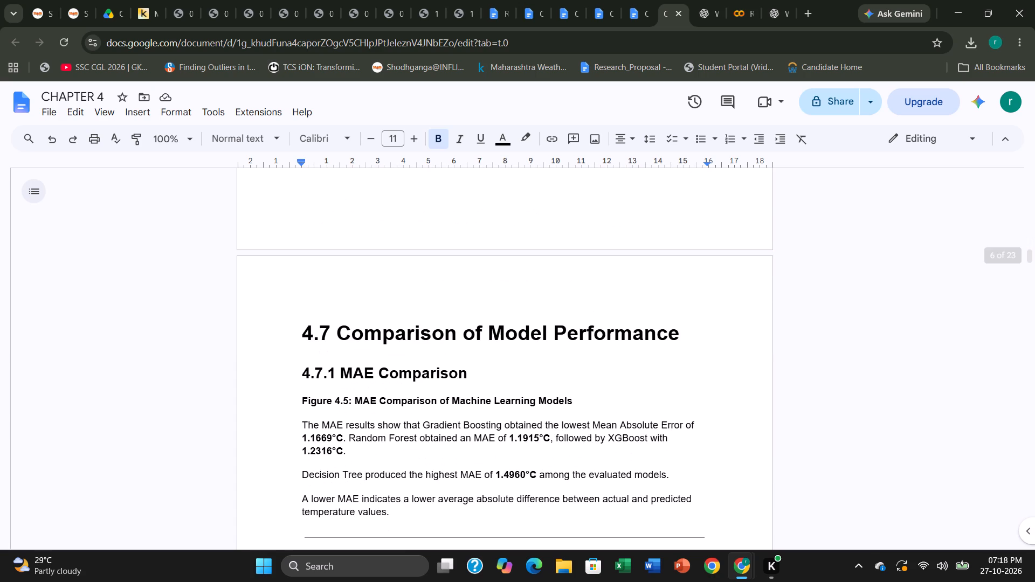
Search the Chapter 4 document for "4.2", check the match in the blue-headed version, and close the search.
key(ctrl+f)
text(4.2)
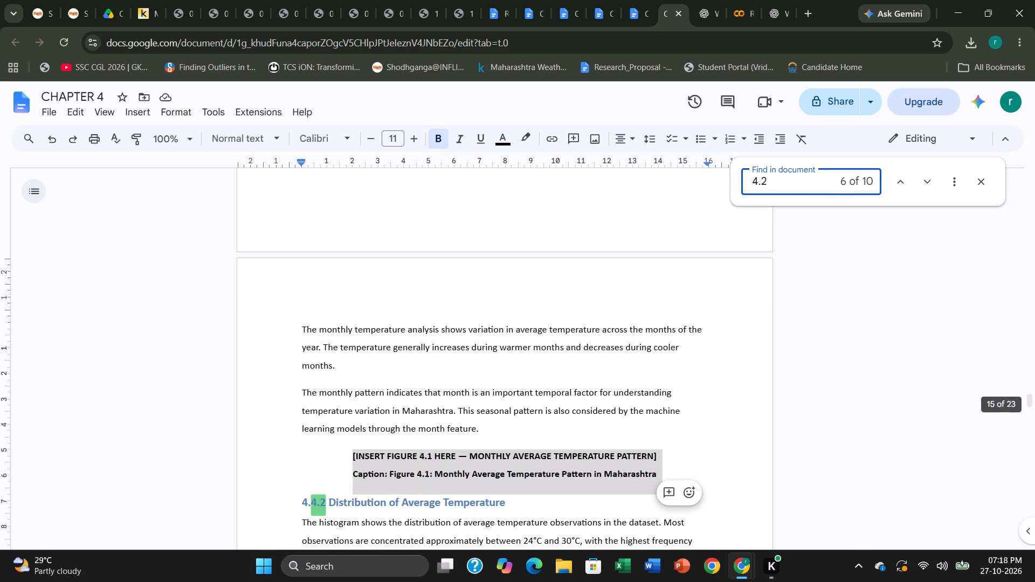
scroll(623, 392, down, 1)
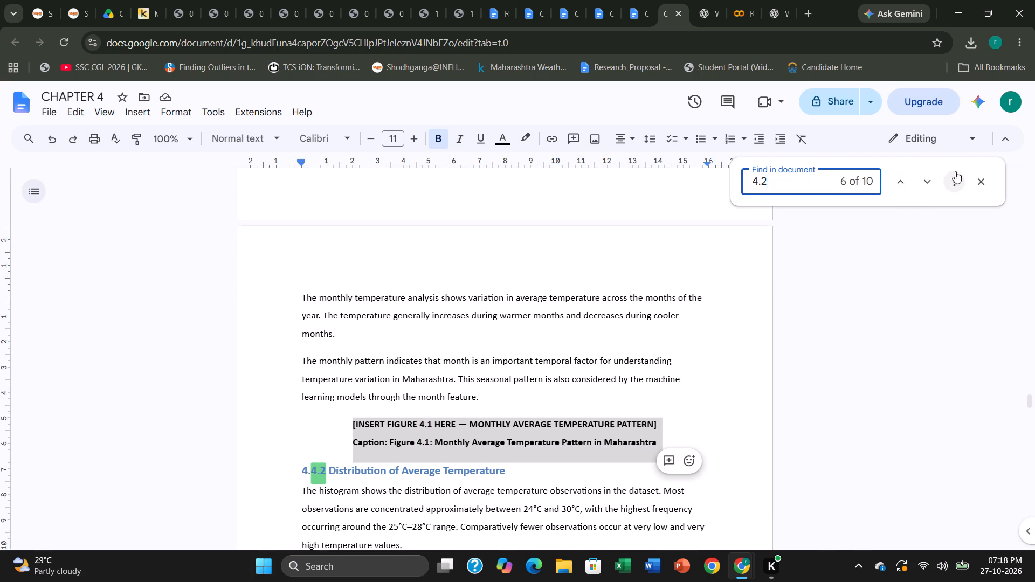
click(981, 177)
Review from the blue-headed version's section 4.4 back to Hypothesis 3 of the black-headed version, and highlight the word "causation" there.
scroll(588, 319, up, 2)
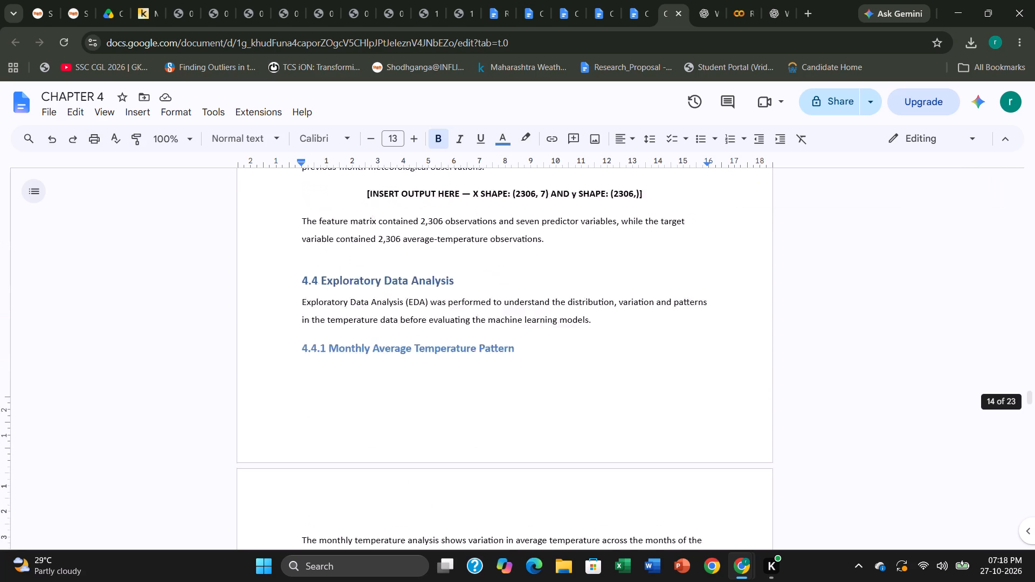
scroll(588, 319, up, 7)
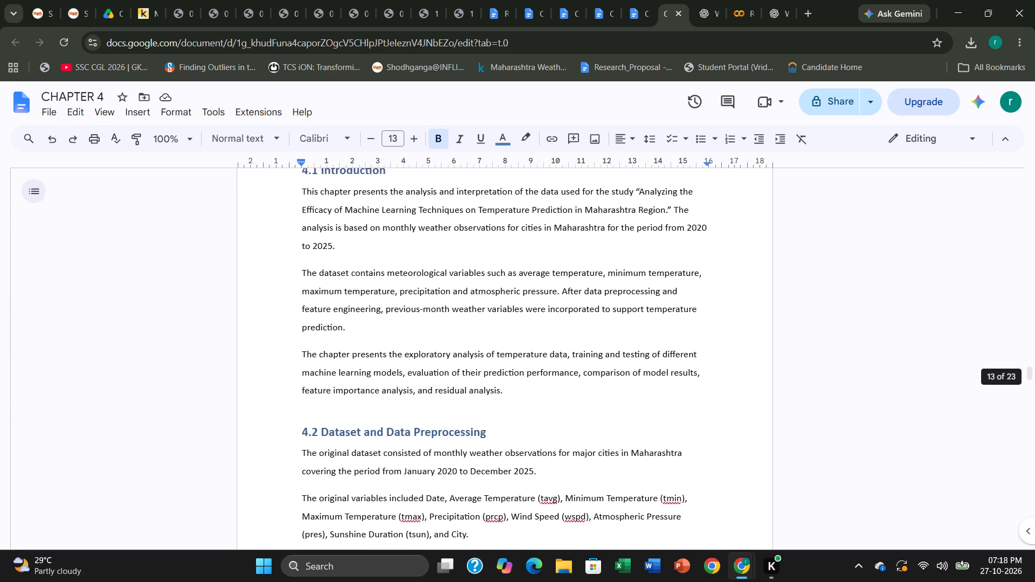
scroll(620, 305, up, 2)
scroll(620, 350, up, 1)
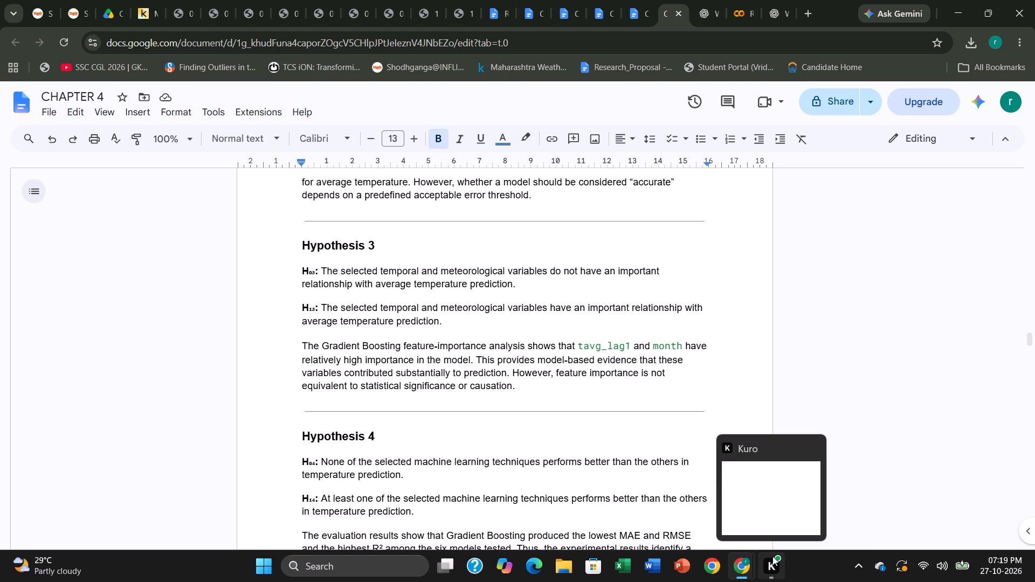
double_click(507, 386)
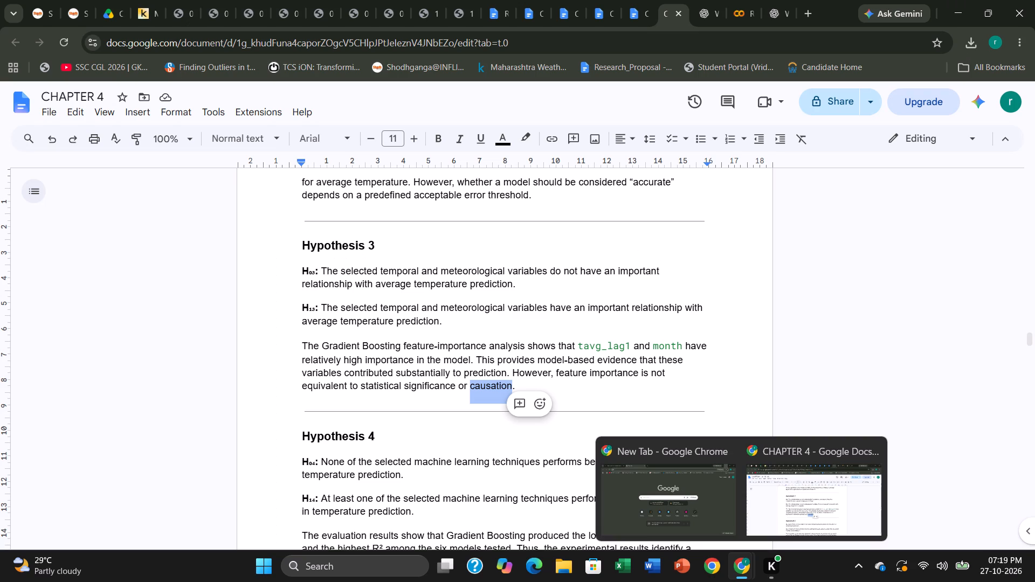
Switch to the Research.ipynb Colab notebook and check the Step 32 Gradient Boosting Feature Importance cell.
click(697, 0)
click(746, 0)
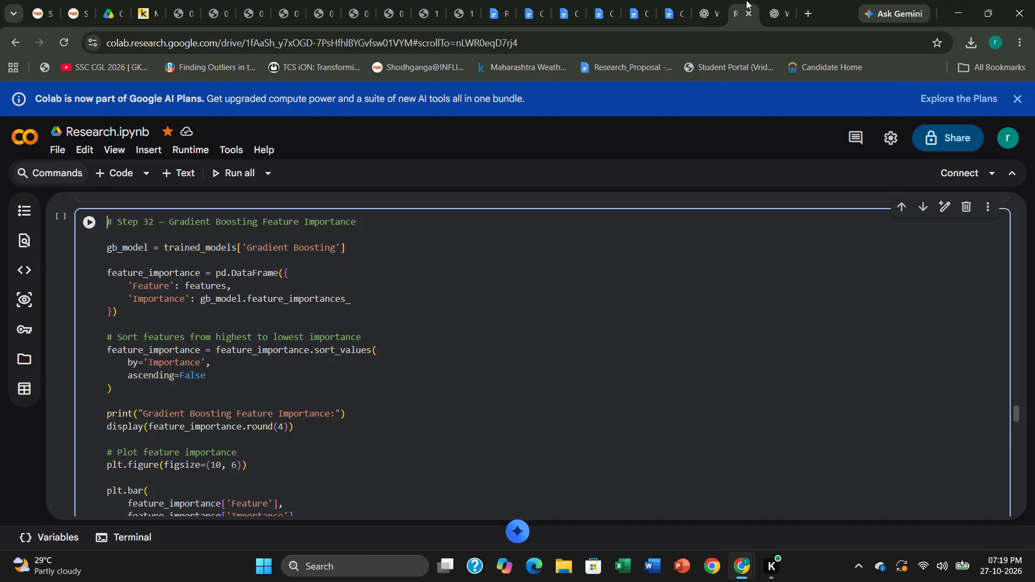
scroll(588, 203, down, 1)
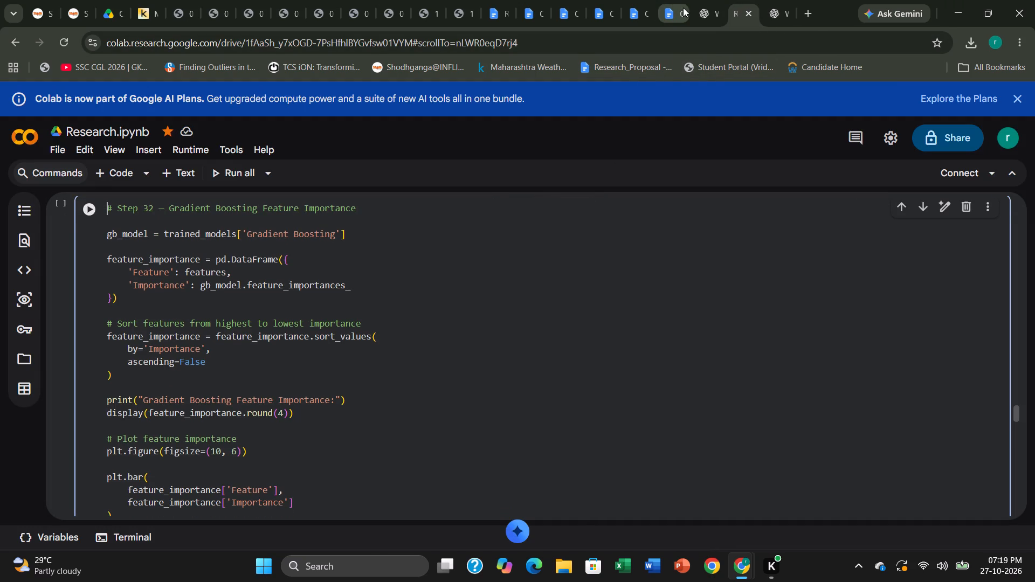
Return to the Chapter 4 document and examine the blue-headed version's introduction, data preprocessing section, and Table 4.1 with its insert placeholder.
click(673, 0)
scroll(537, 341, down, 2)
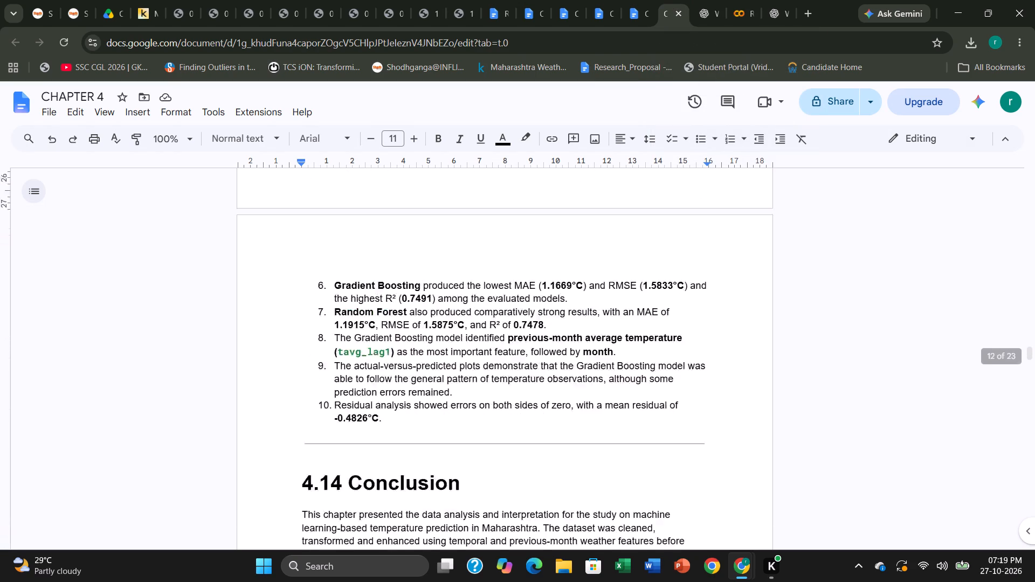
scroll(537, 341, down, 2)
scroll(561, 294, down, 5)
scroll(561, 294, up, 6)
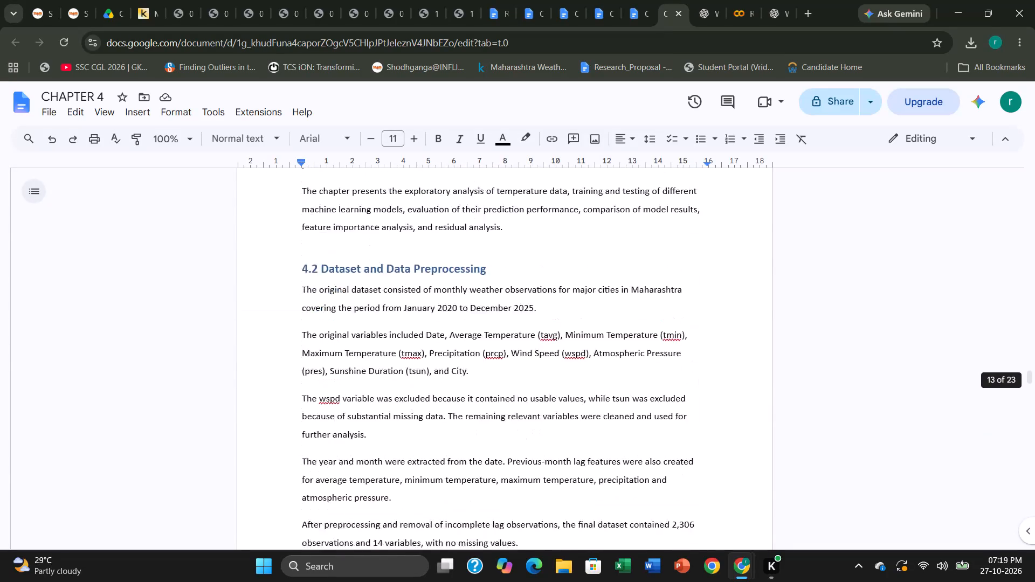
scroll(561, 294, up, 3)
scroll(561, 294, down, 3)
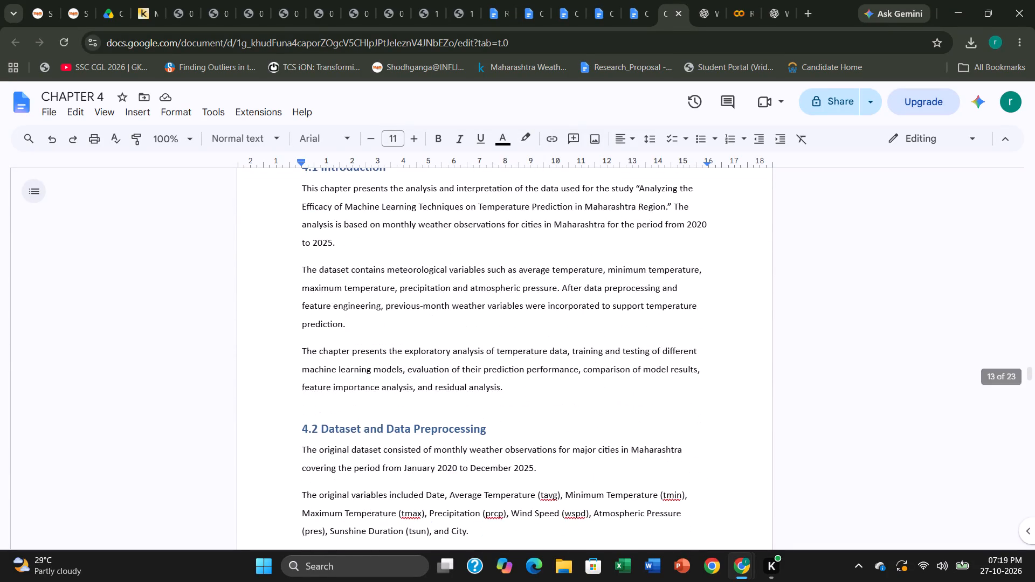
scroll(561, 294, down, 1)
scroll(510, 348, down, 4)
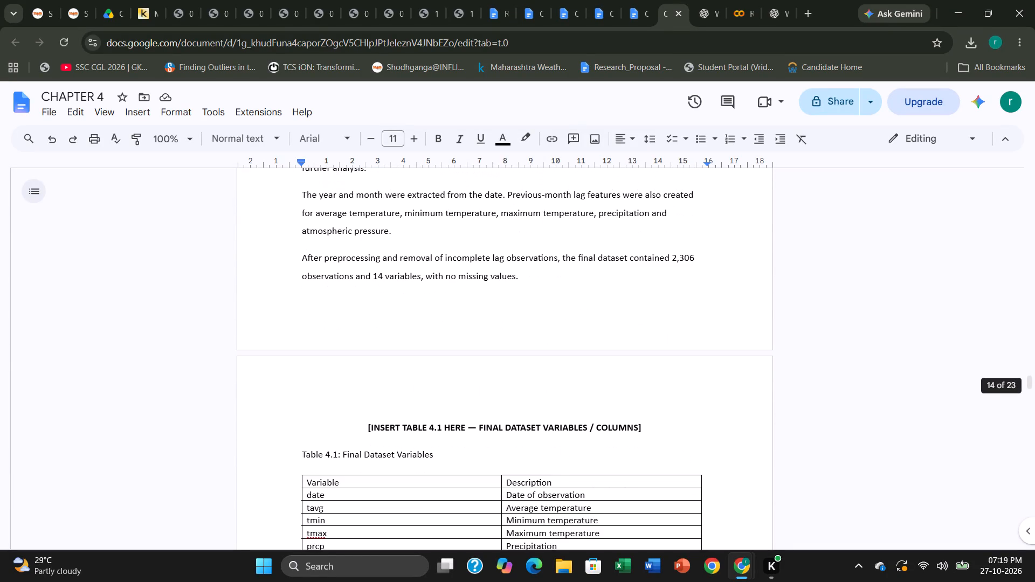
scroll(510, 348, down, 1)
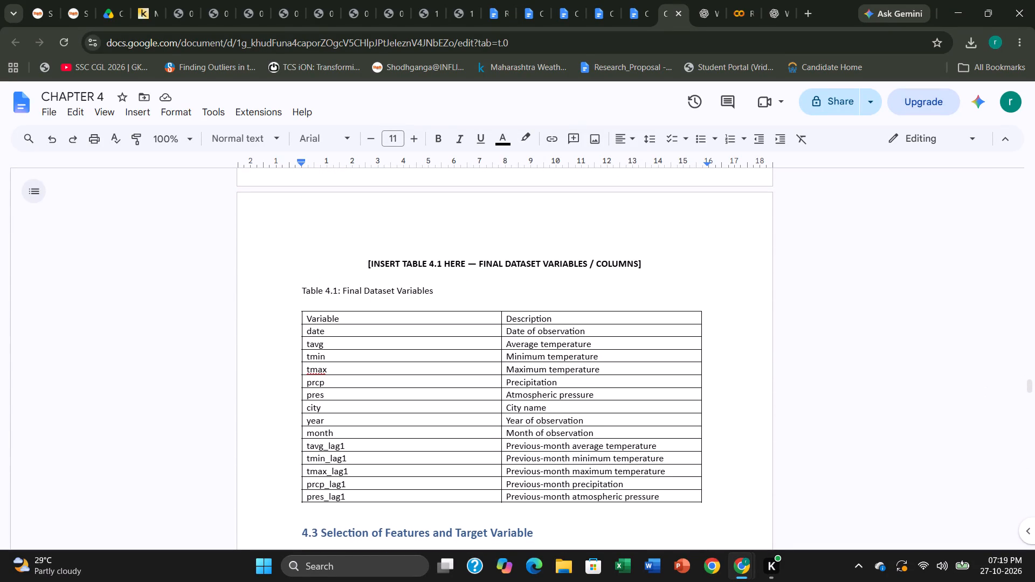
double_click(503, 267)
click(637, 254)
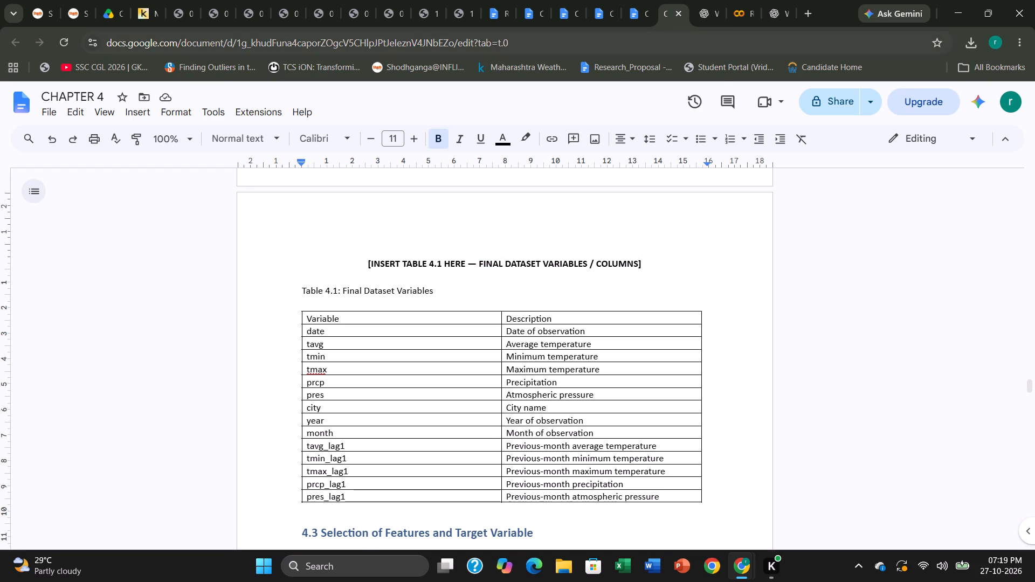
Switch to the Research.ipynb Colab notebook and go back from Step 32 to the first cell, which loads cities_weather_maharashtra.csv.
click(733, 6)
scroll(518, 196, up, 4)
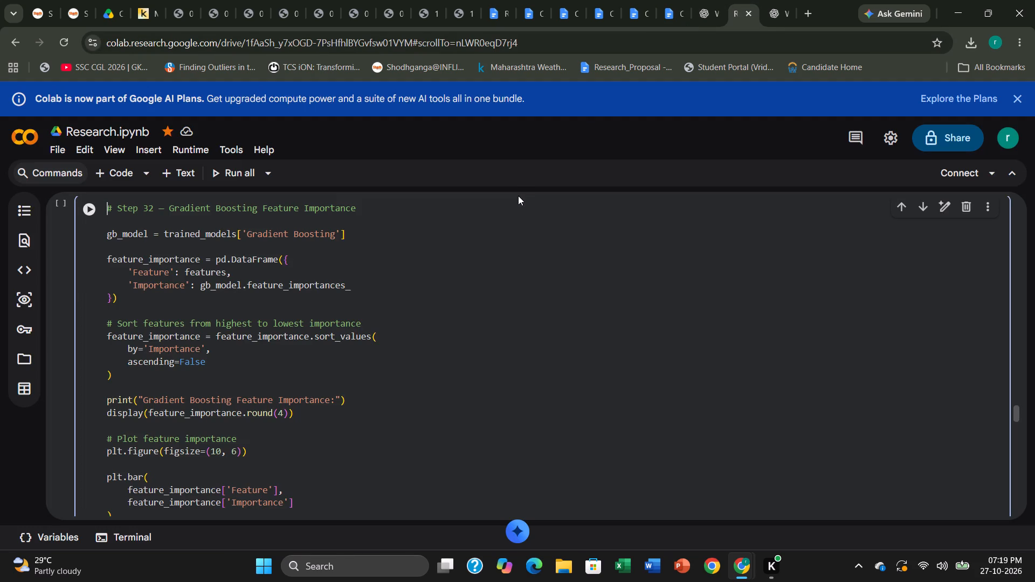
scroll(518, 196, up, 2)
scroll(618, 315, up, 20)
scroll(618, 315, up, 6)
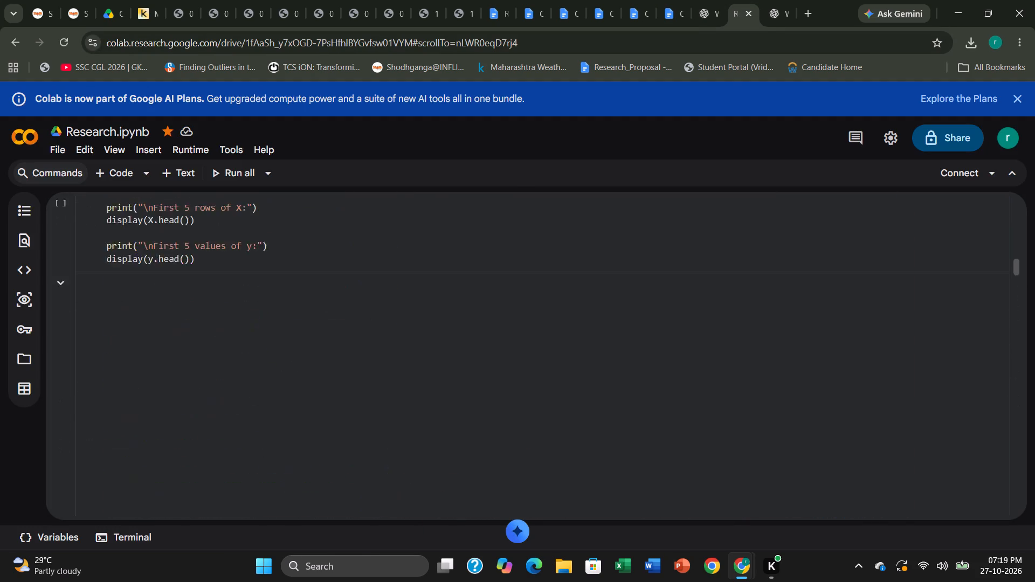
scroll(618, 315, up, 20)
scroll(618, 315, up, 9)
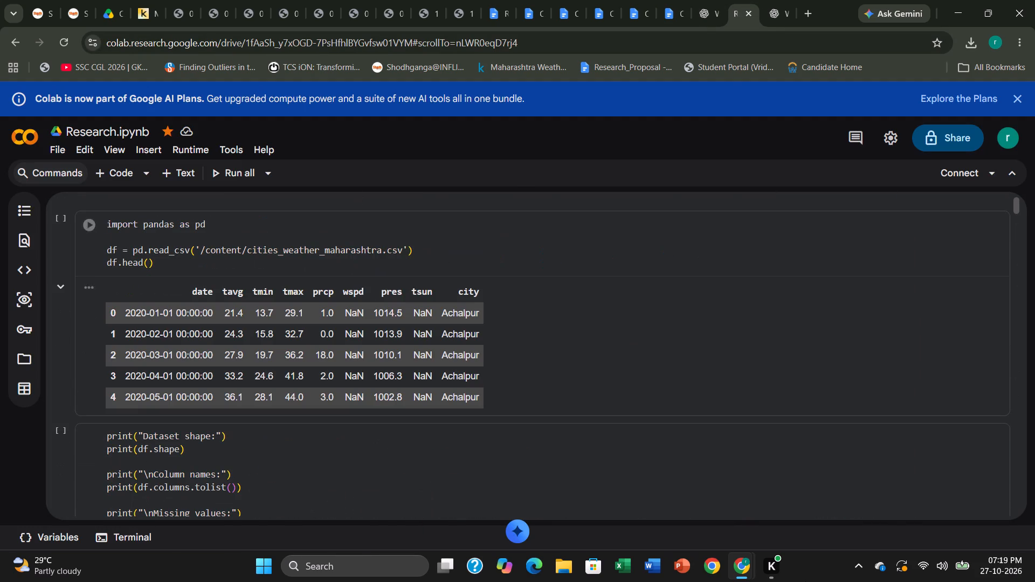
scroll(792, 481, up, 4)
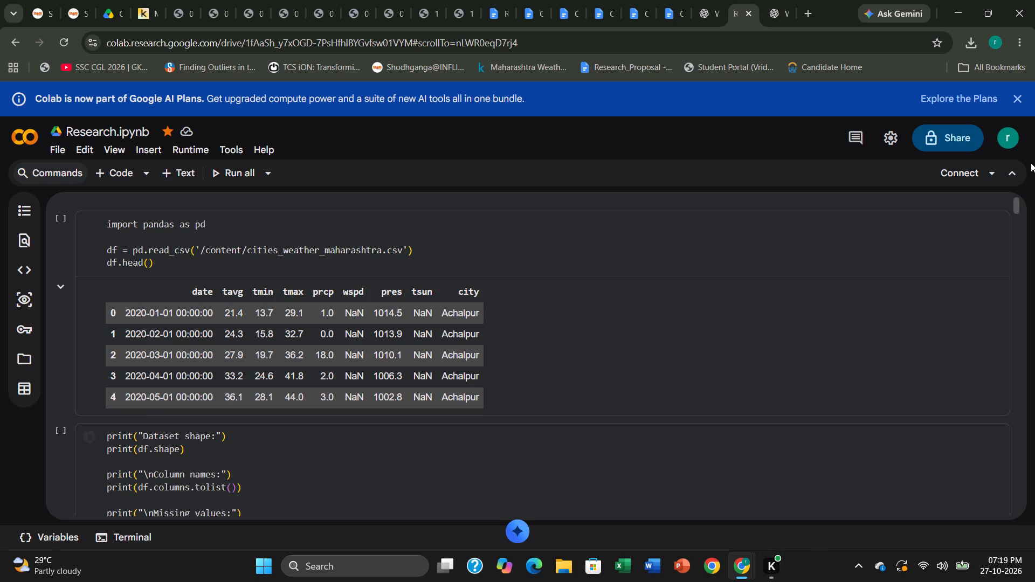
scroll(764, 306, up, 1)
Examine the notebook's missing-value counts by city, median filling, cleaned dataset, data types and column-check cells.
scroll(764, 306, down, 5)
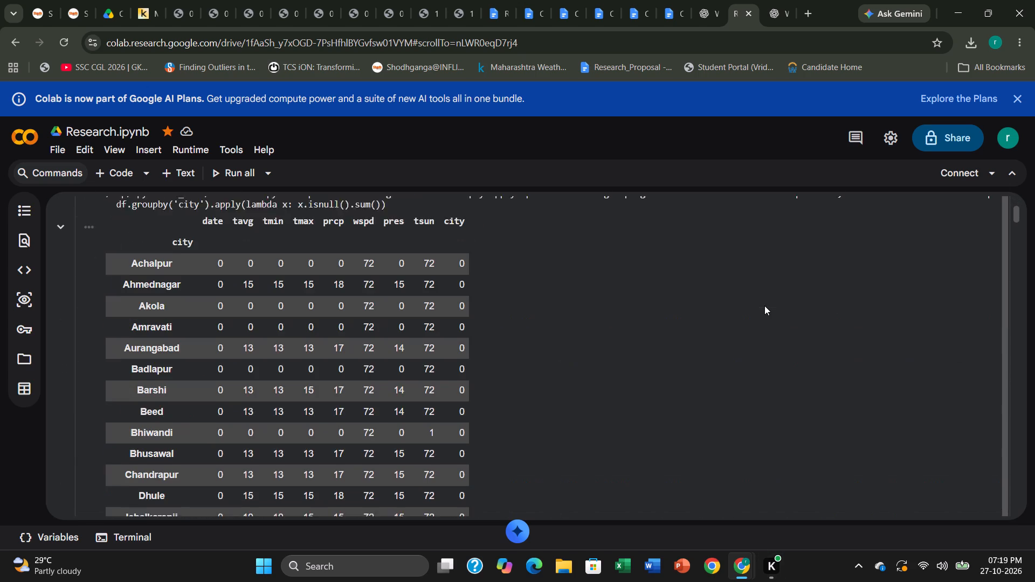
scroll(764, 306, down, 7)
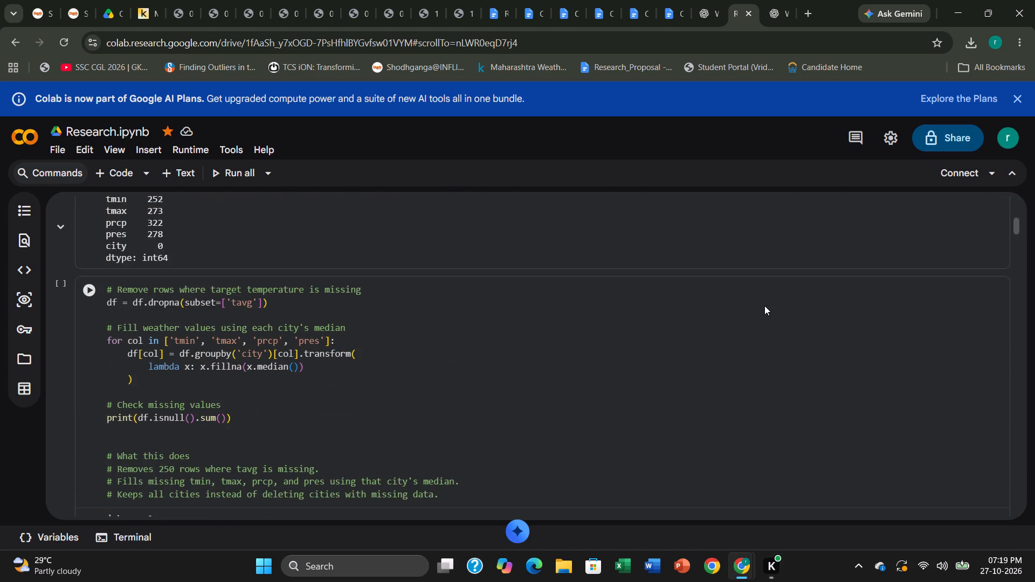
scroll(764, 306, down, 4)
scroll(696, 348, down, 2)
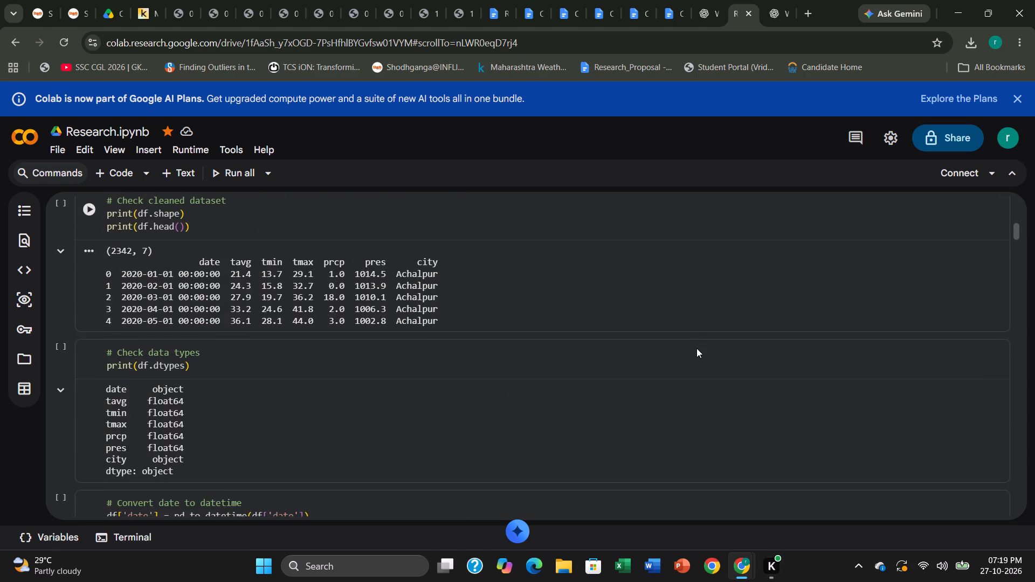
scroll(696, 348, down, 4)
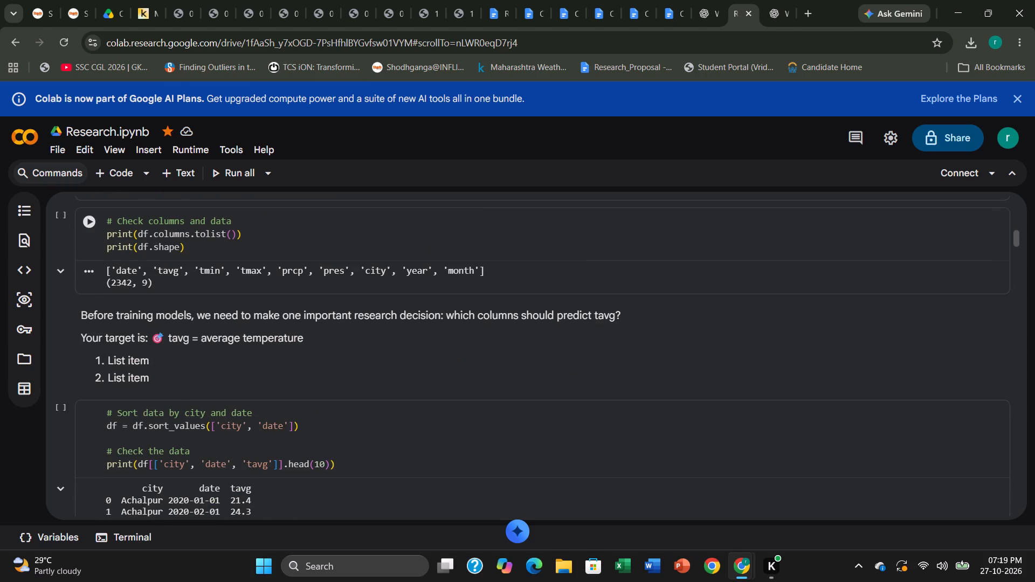
Examine the notebook's Step 15 feature and target selection and the Step 16 time-based train/test split with its shapes and date ranges.
scroll(176, 390, down, 11)
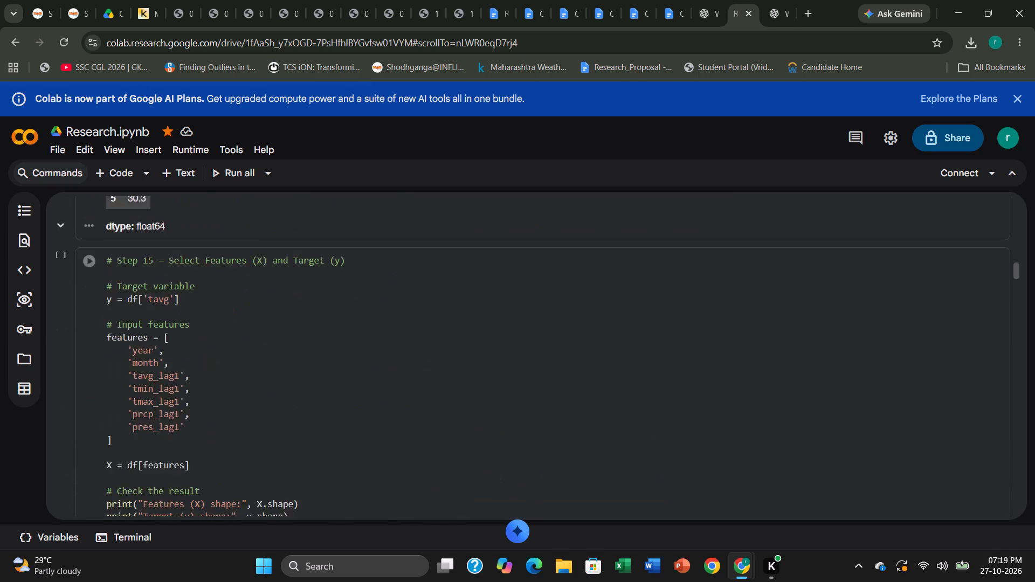
scroll(176, 390, down, 3)
scroll(168, 472, down, 1)
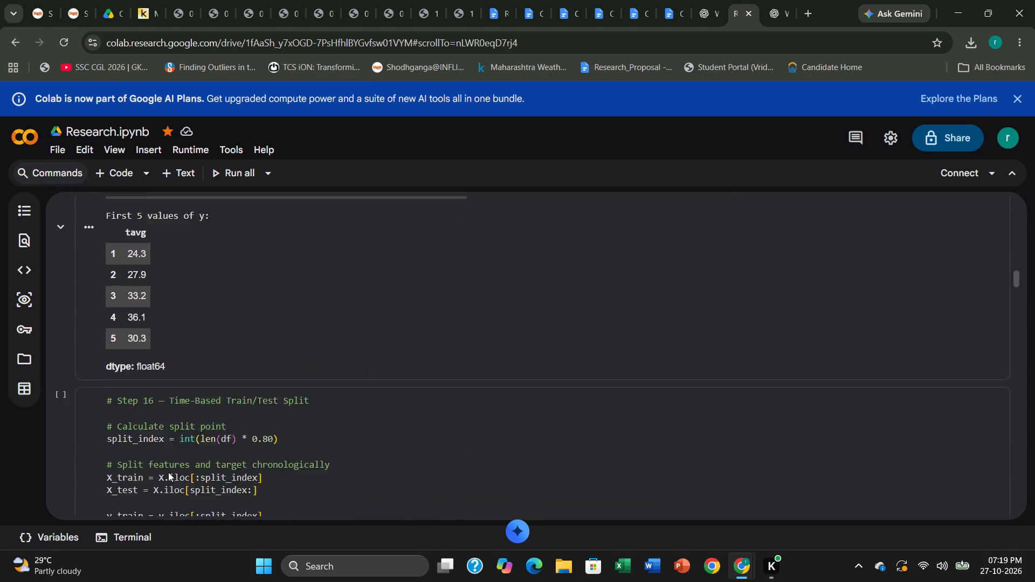
scroll(168, 472, down, 1)
scroll(168, 472, up, 3)
scroll(293, 385, down, 3)
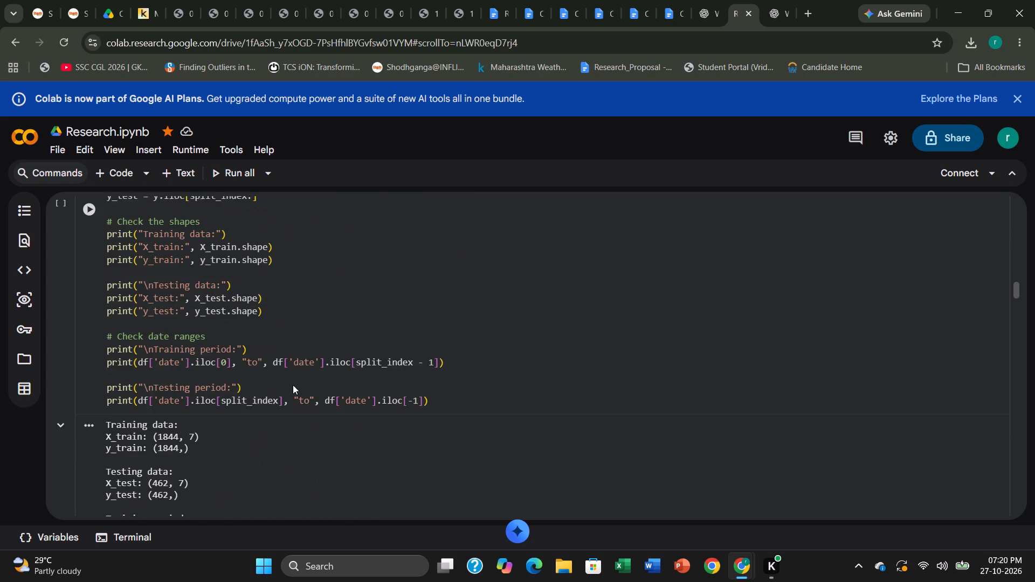
scroll(293, 385, down, 2)
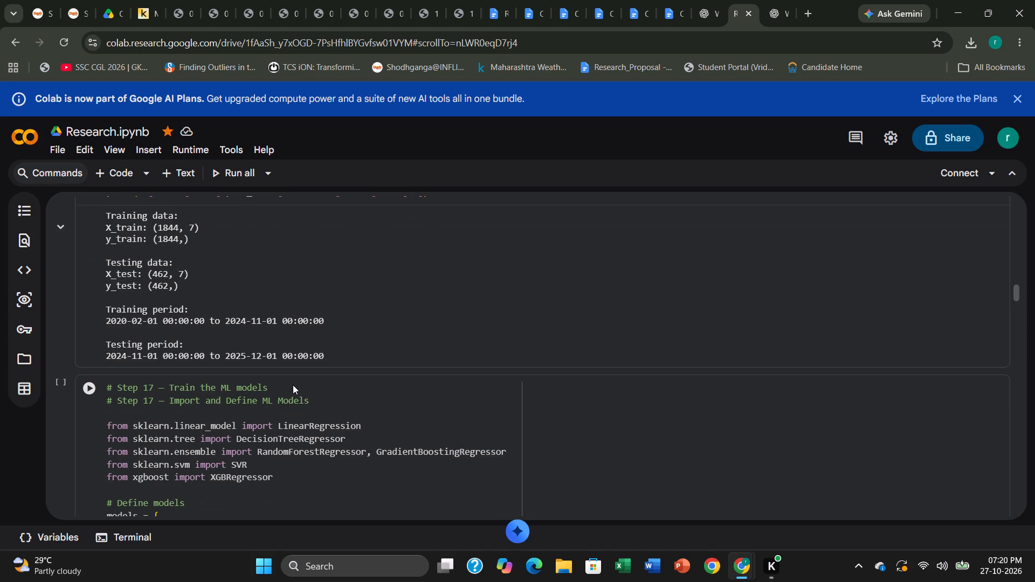
Examine the Step 17 cell's regressor imports, including LinearRegression and DecisionTreeRegressor, along with its model definitions and printed model list.
scroll(293, 385, down, 1)
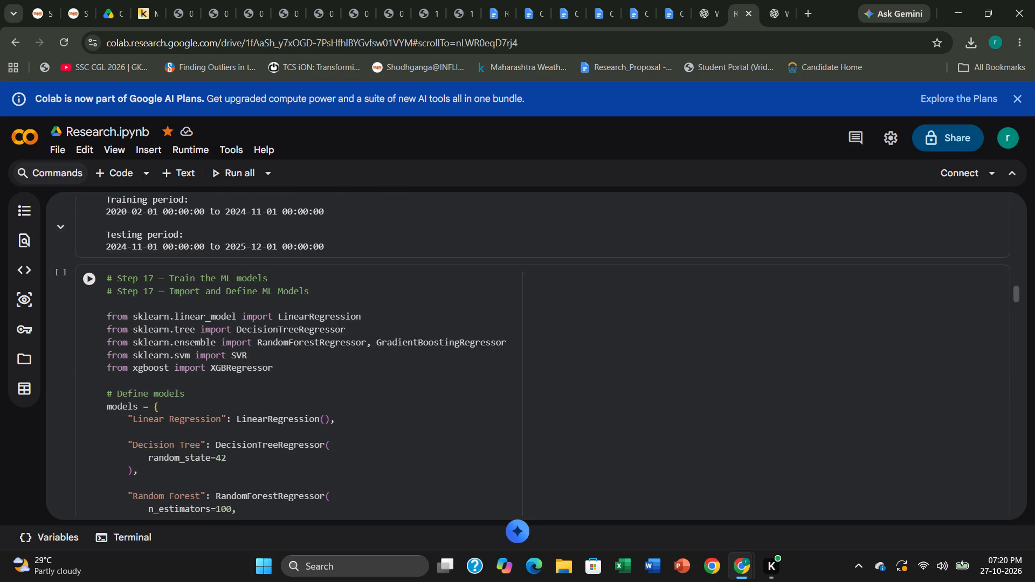
triple_click(338, 316)
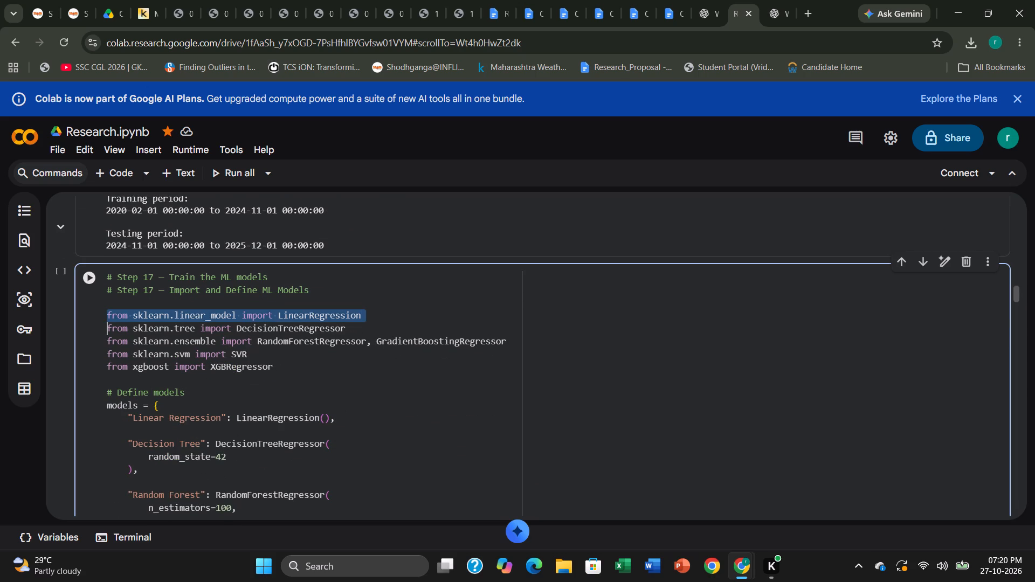
triple_click(342, 323)
triple_click(358, 325)
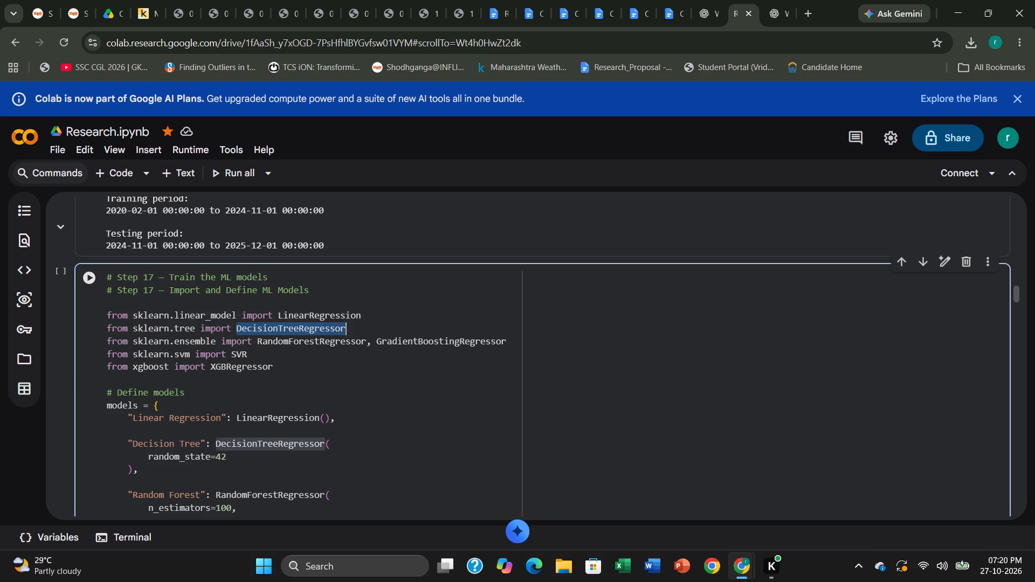
double_click(373, 343)
click(597, 386)
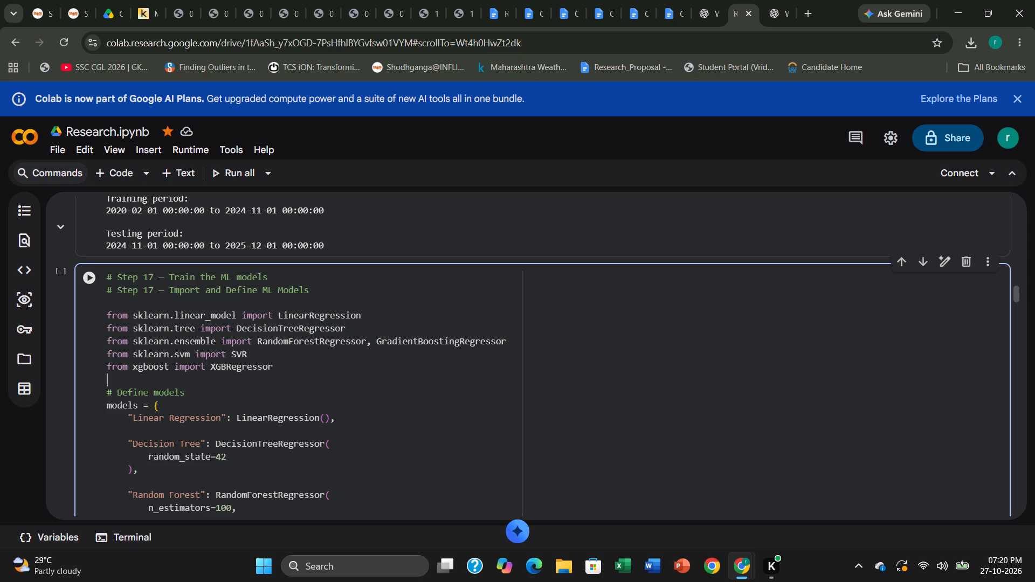
scroll(597, 386, down, 3)
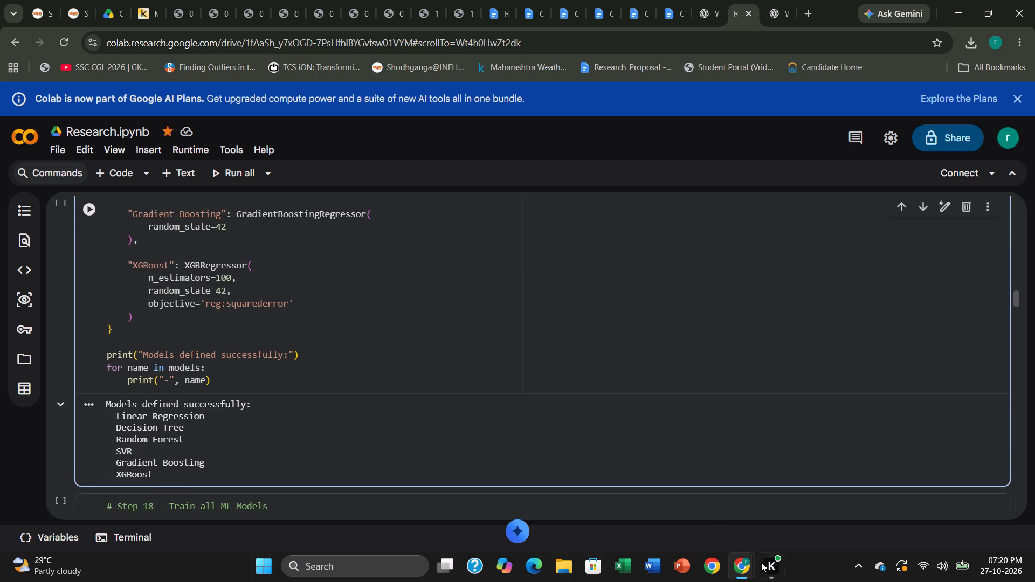
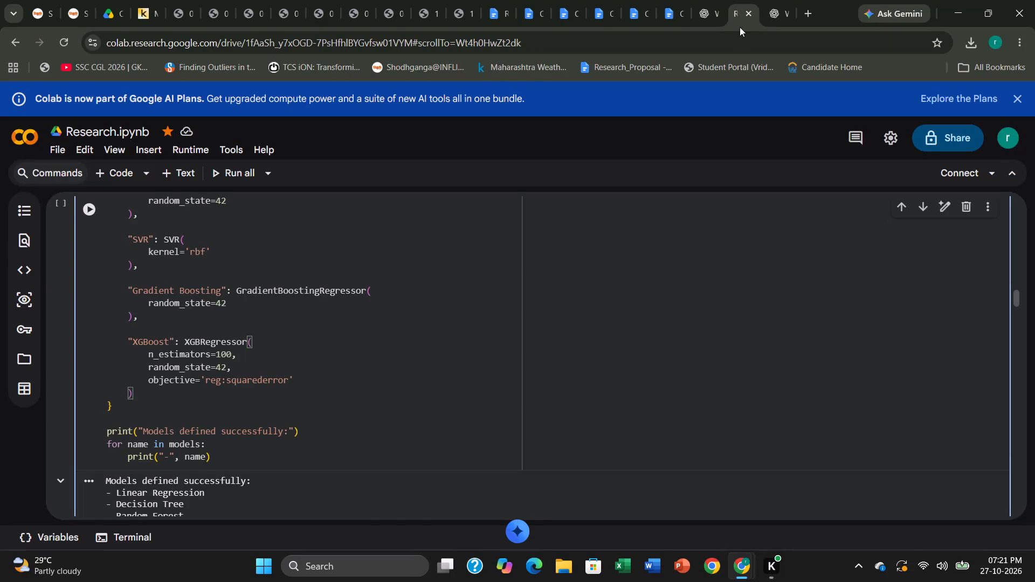
Return to the CHAPTER 4 document and examine the second version's section 4.2 preprocessing text, Table 4.1 placeholder and final dataset variables.
click(709, 0)
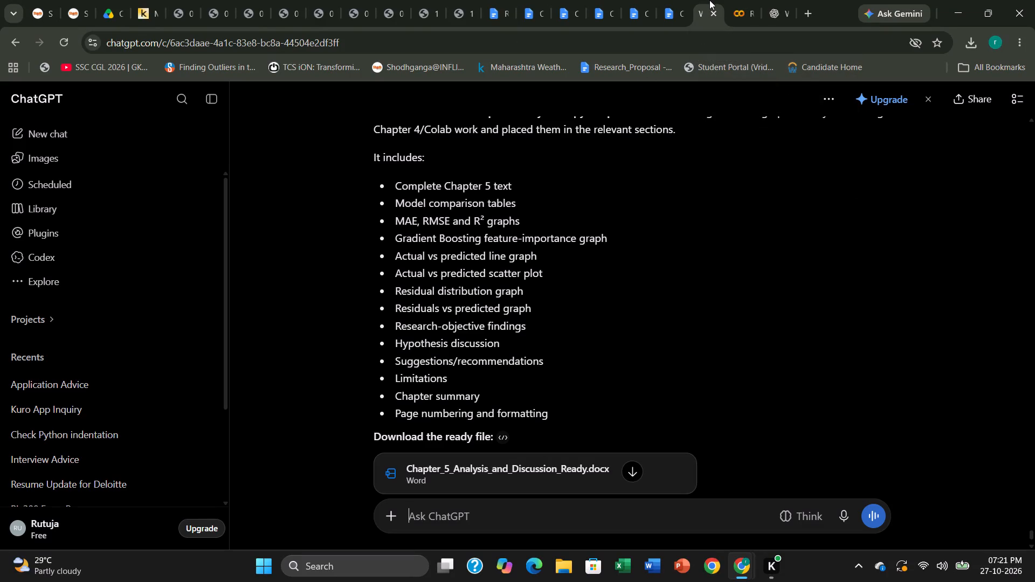
scroll(509, 241, up, 1)
click(662, 0)
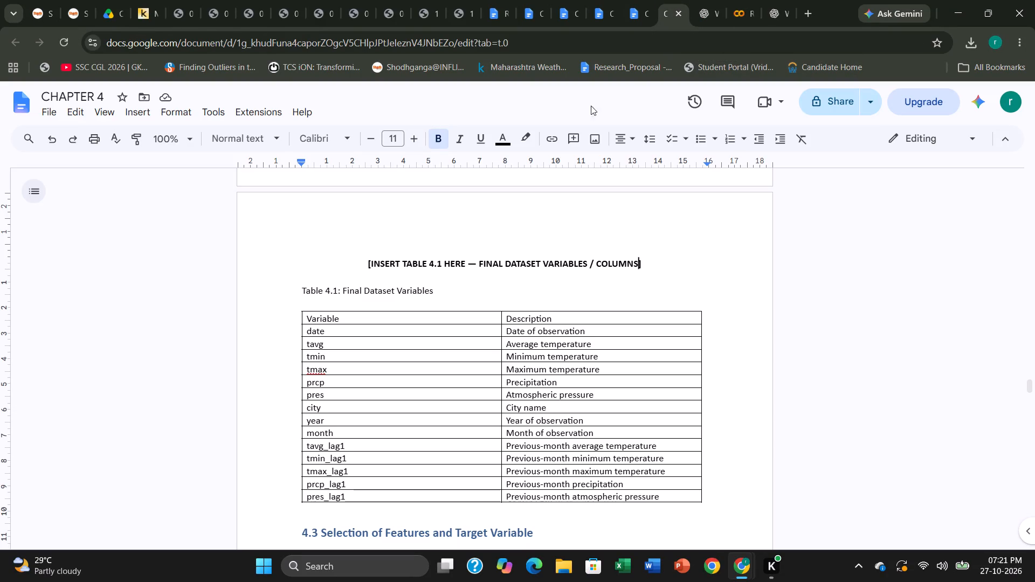
double_click(506, 266)
click(631, 274)
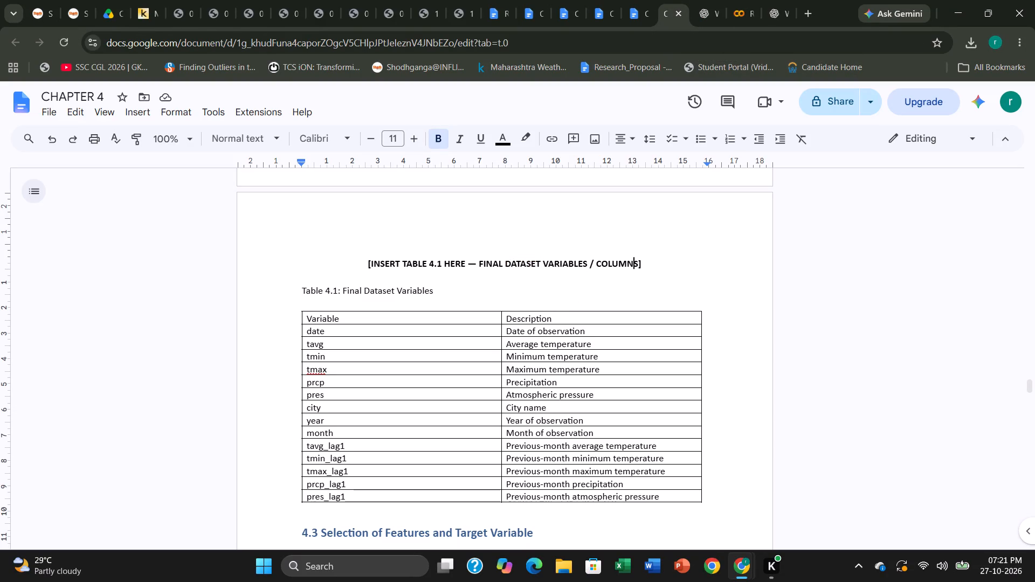
click(636, 276)
scroll(559, 292, up, 1)
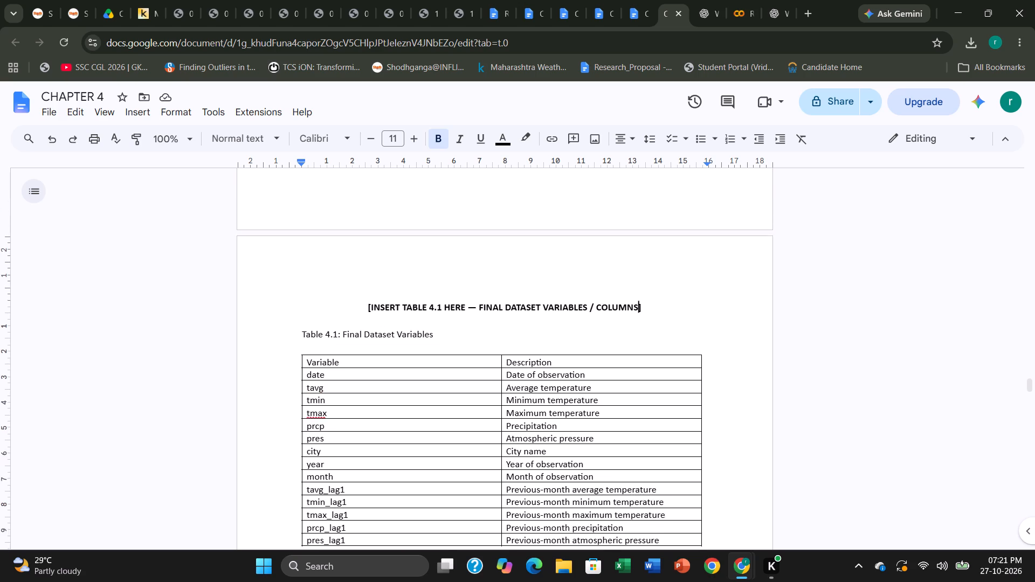
scroll(559, 292, up, 3)
scroll(559, 292, down, 1)
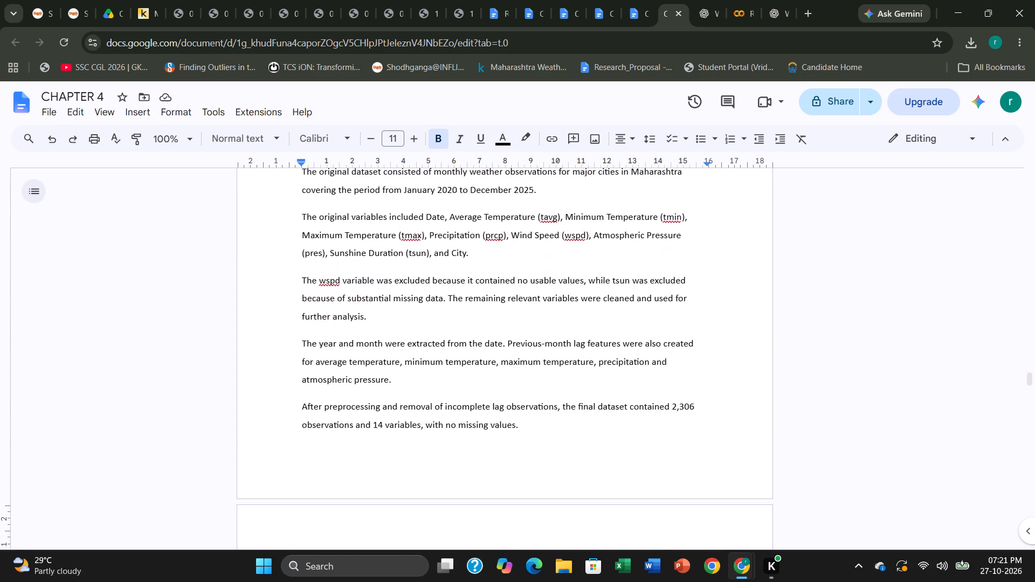
scroll(559, 292, down, 4)
scroll(534, 313, up, 1)
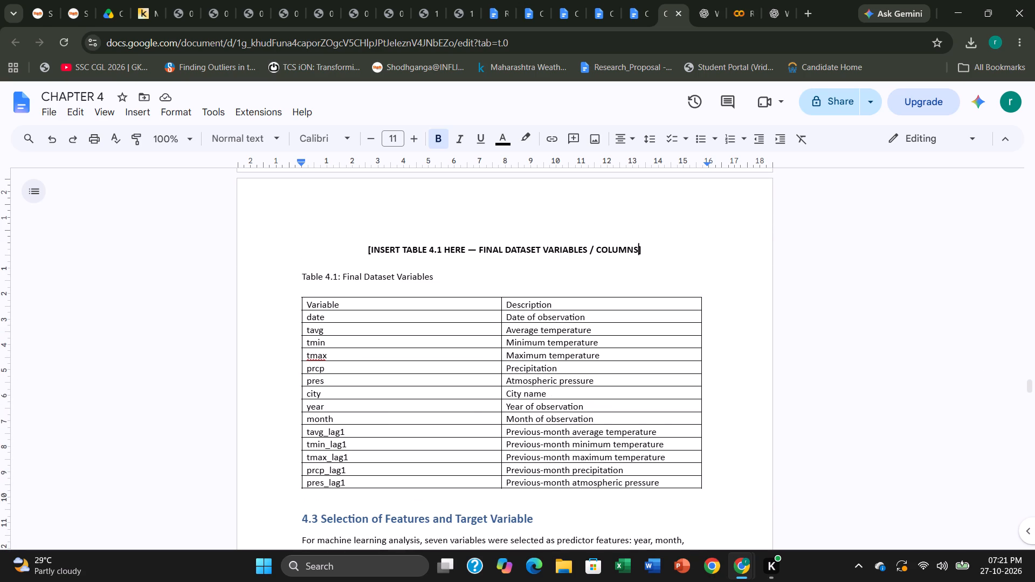
Examine the second version's section 4.3 on features and target, including its X and y shape output placeholder, glancing at the Colab notebook.
scroll(558, 298, down, 2)
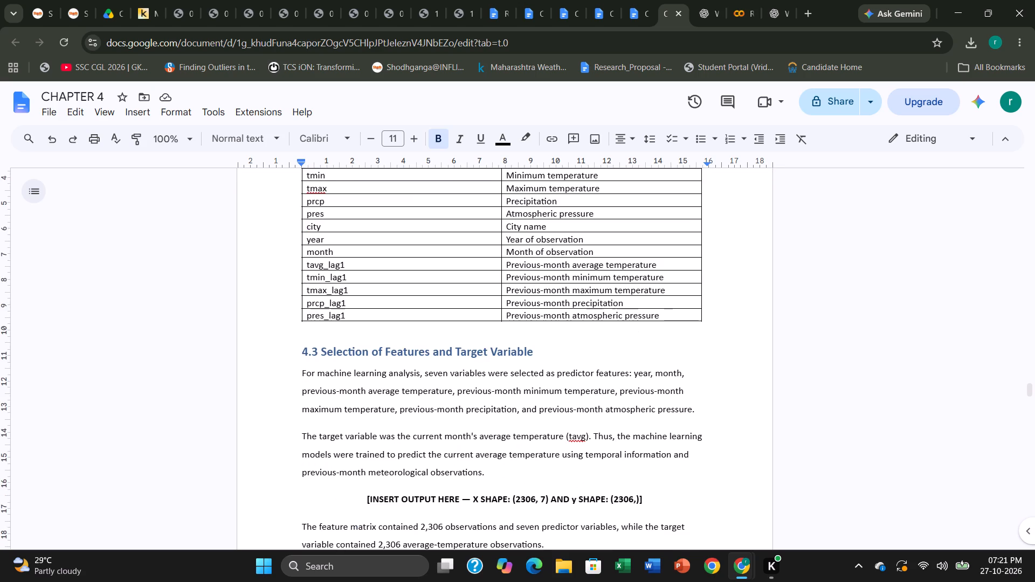
scroll(558, 298, down, 2)
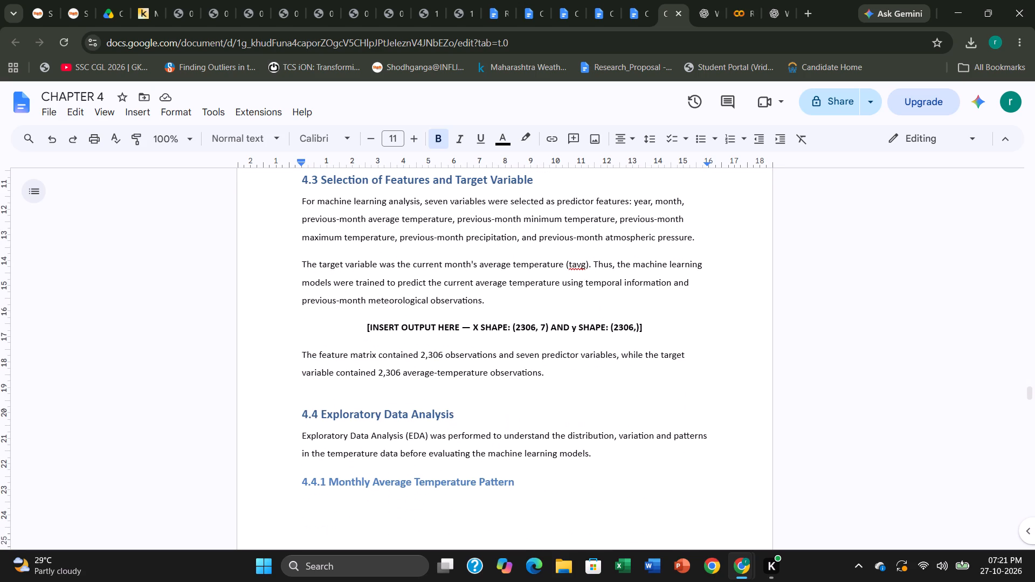
scroll(504, 338, up, 1)
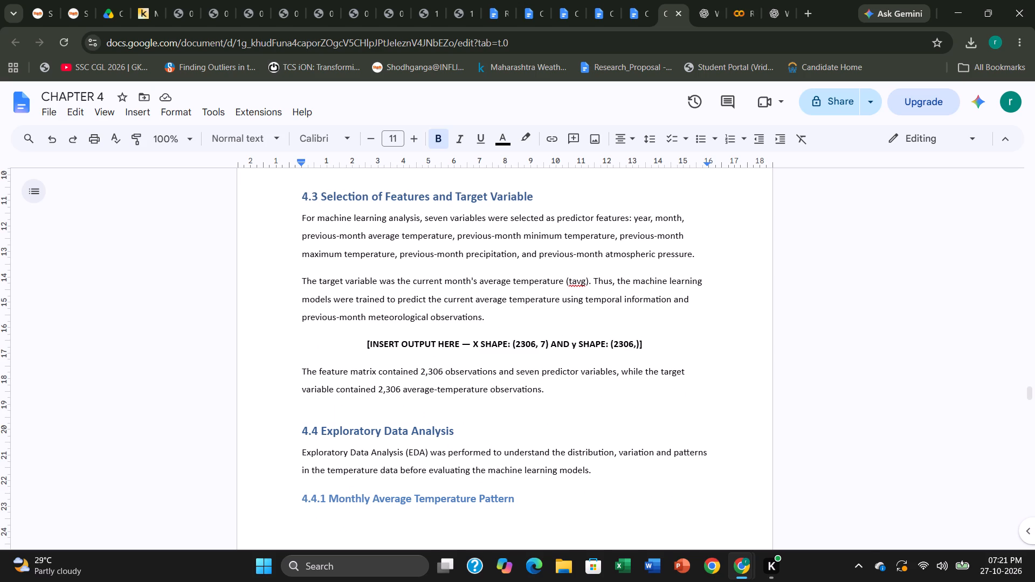
scroll(454, 354, up, 1)
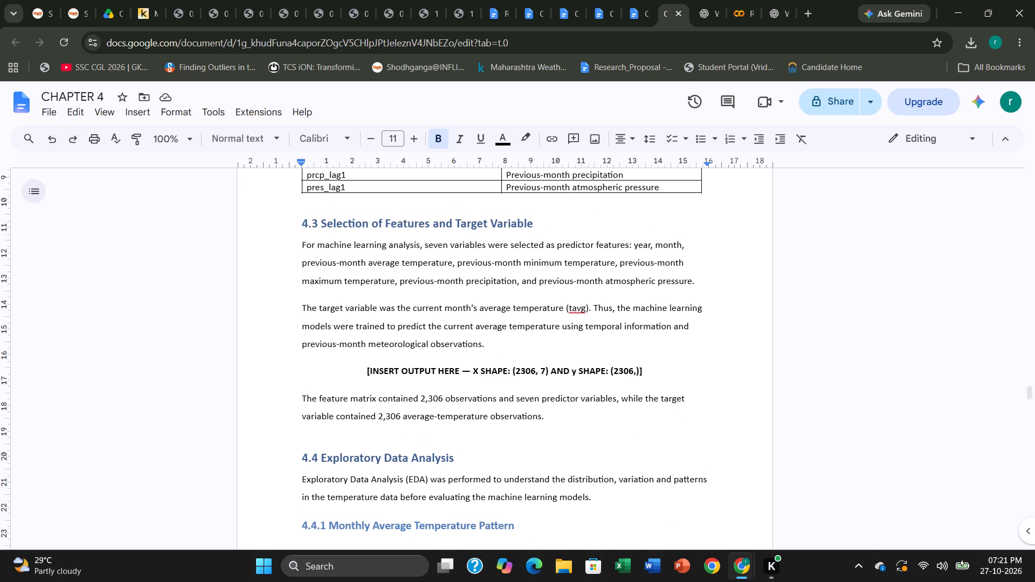
scroll(476, 299, up, 1)
scroll(526, 225, up, 1)
scroll(502, 307, up, 1)
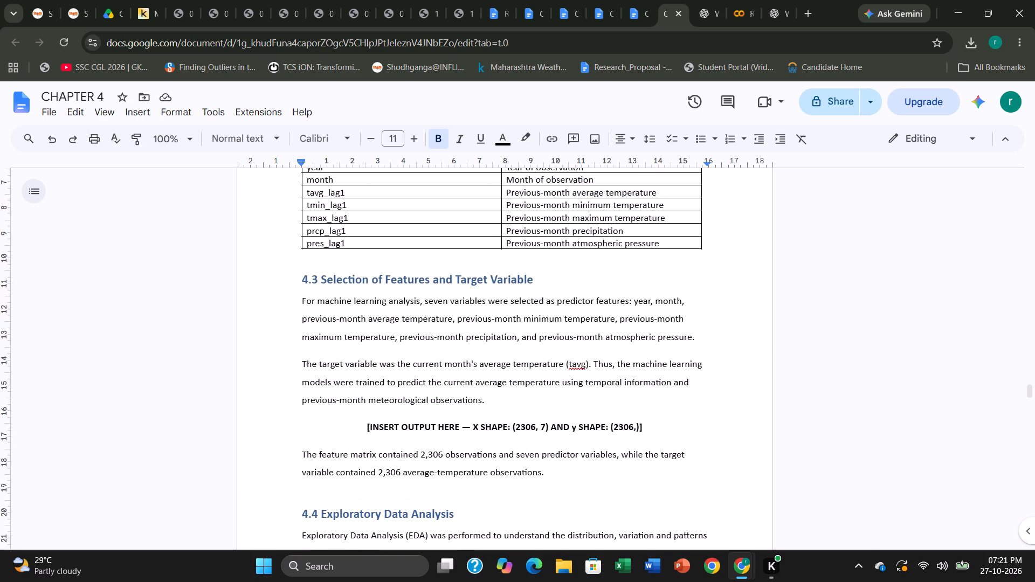
scroll(502, 307, up, 2)
click(734, 0)
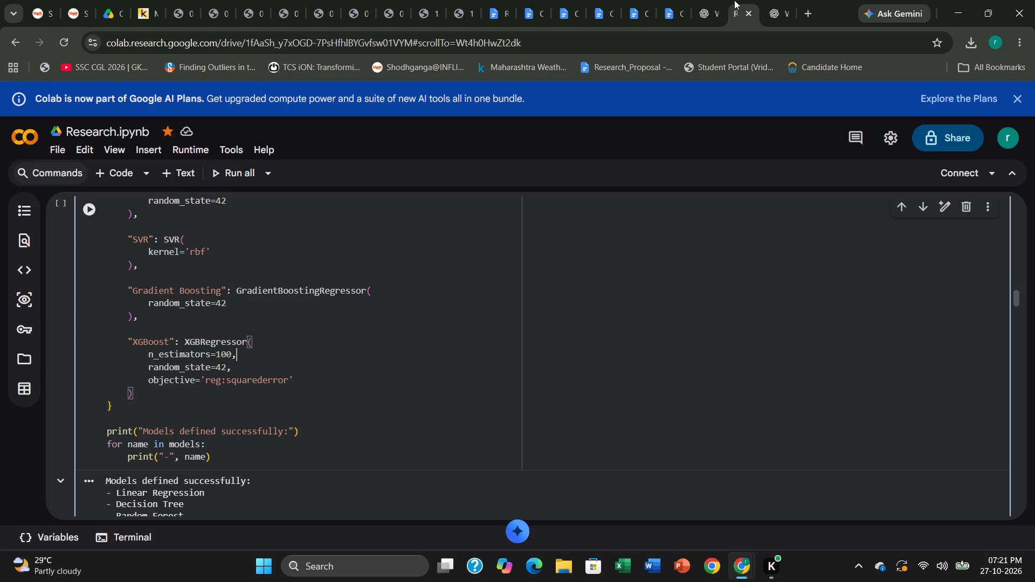
click(689, 0)
Go back to the first Chapter 4 version and examine its section 4.2 dataset description and Table 4.1 of final dataset variables.
scroll(572, 274, up, 4)
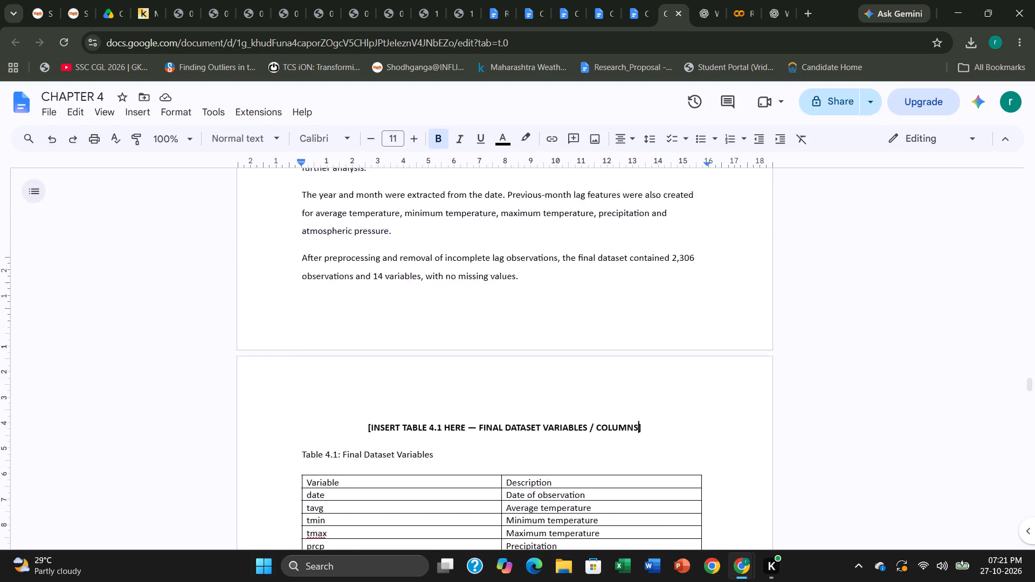
scroll(572, 274, up, 18)
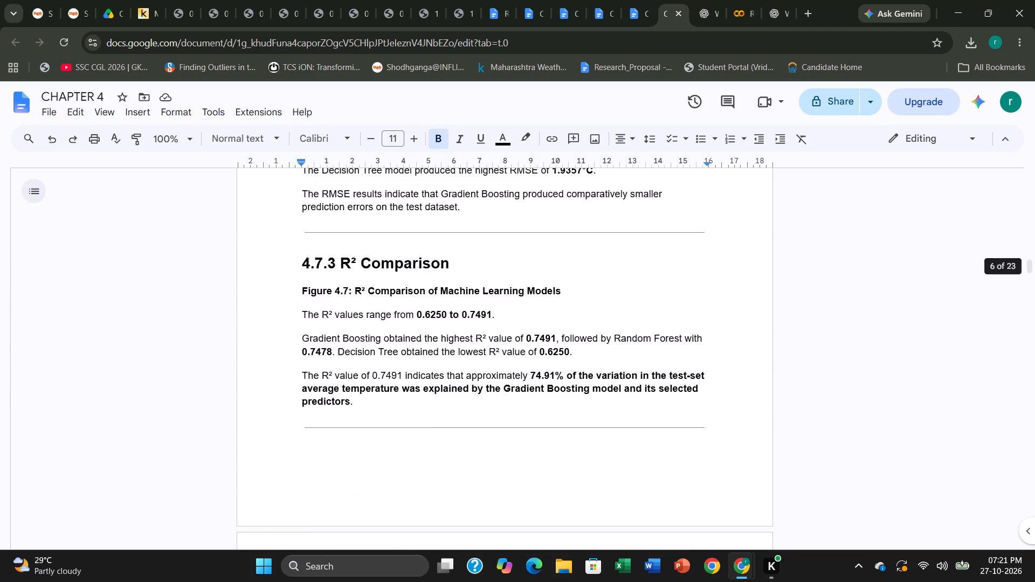
scroll(572, 274, up, 10)
scroll(572, 274, down, 5)
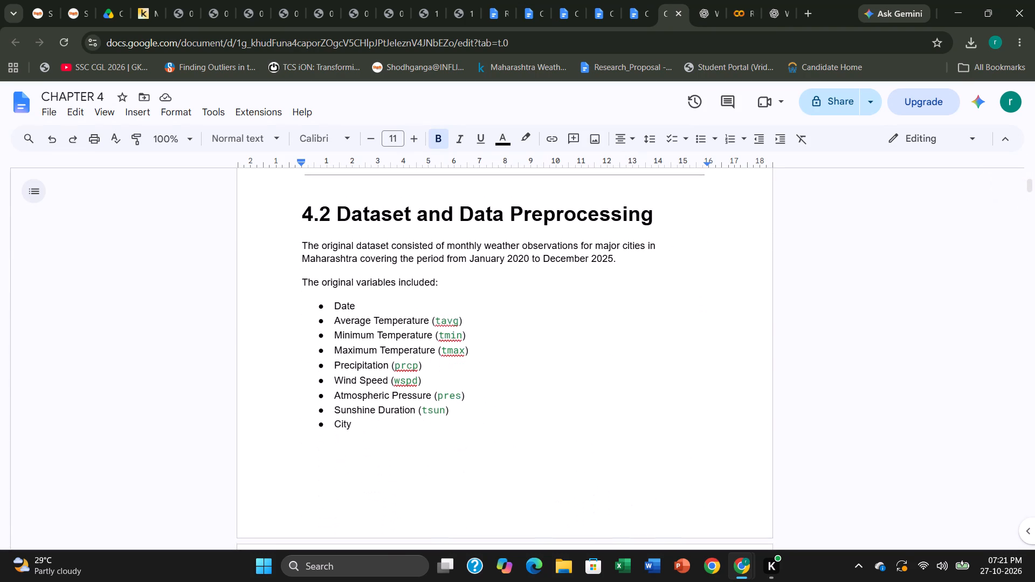
scroll(505, 386, down, 3)
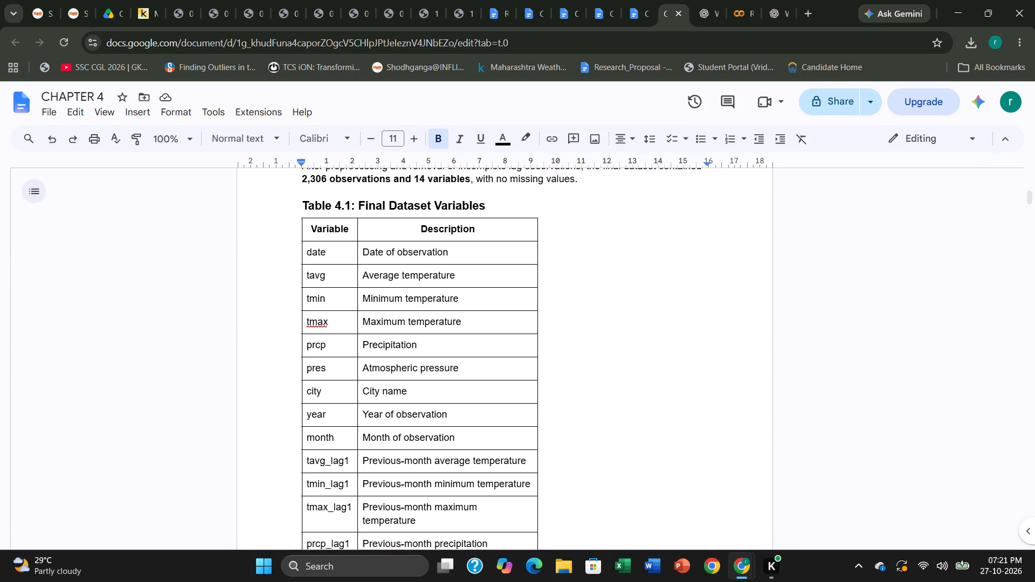
Examine the first version's predictor feature list, target variable and exploratory analysis sections 4.4.1 and 4.4.2, glancing at the Colab notebook.
scroll(505, 386, down, 4)
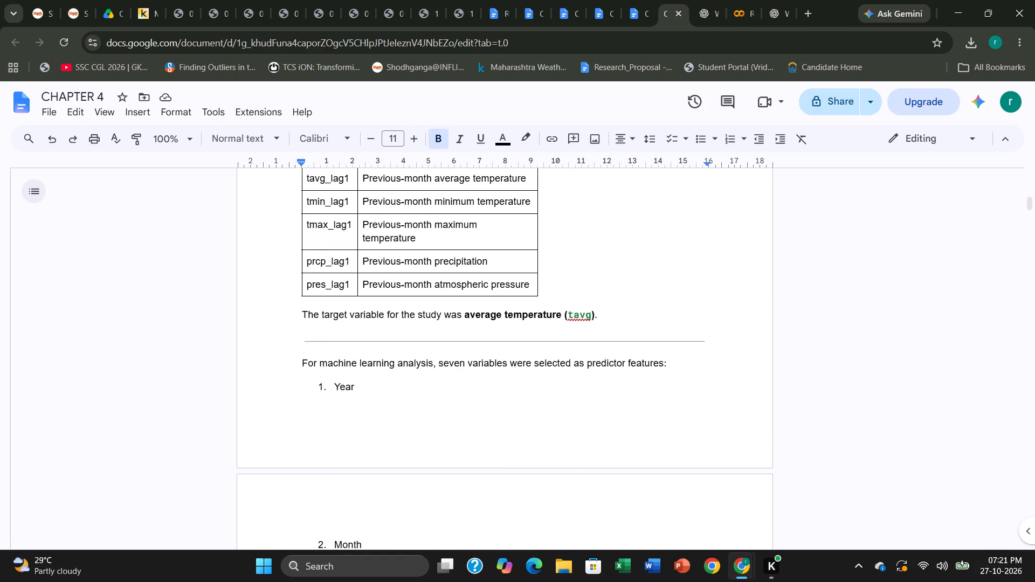
scroll(505, 386, down, 4)
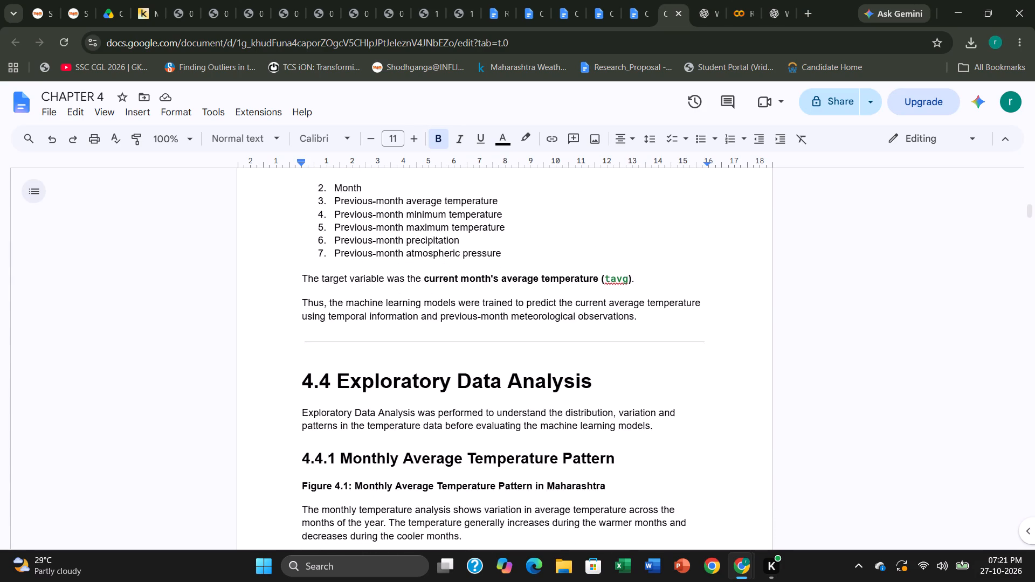
scroll(505, 386, down, 1)
scroll(537, 354, down, 1)
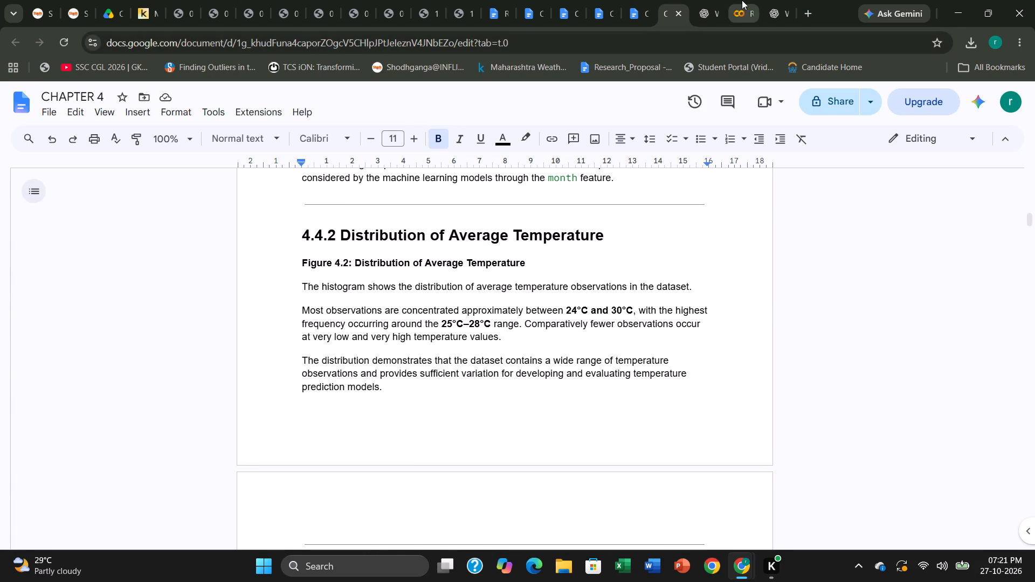
click(742, 0)
click(670, 8)
Review the rest of the first version, from the model list and evaluation through the hypothesis analysis, up to the second version's title.
scroll(524, 322, down, 5)
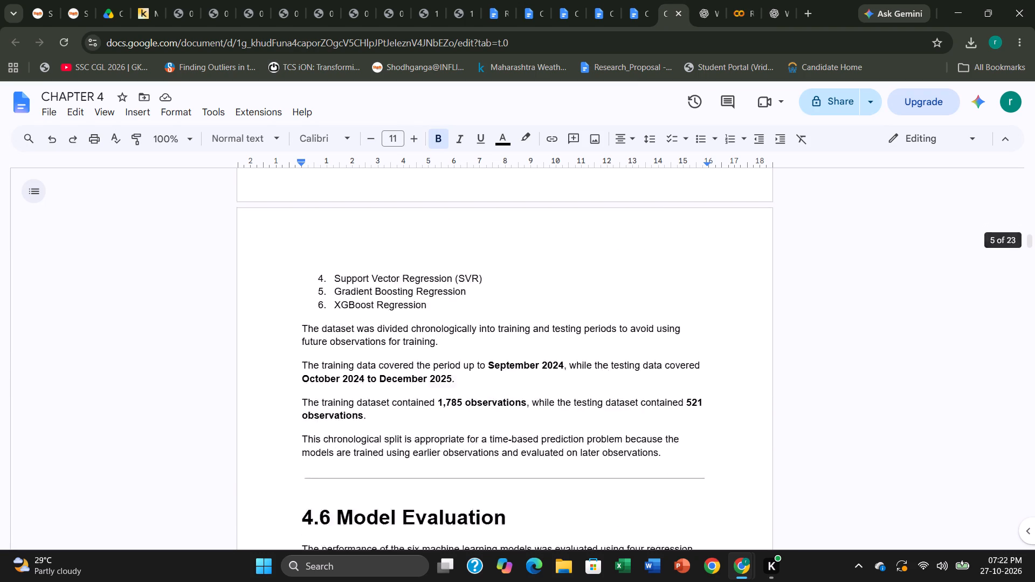
scroll(524, 322, down, 5)
scroll(524, 322, up, 3)
scroll(524, 322, down, 2)
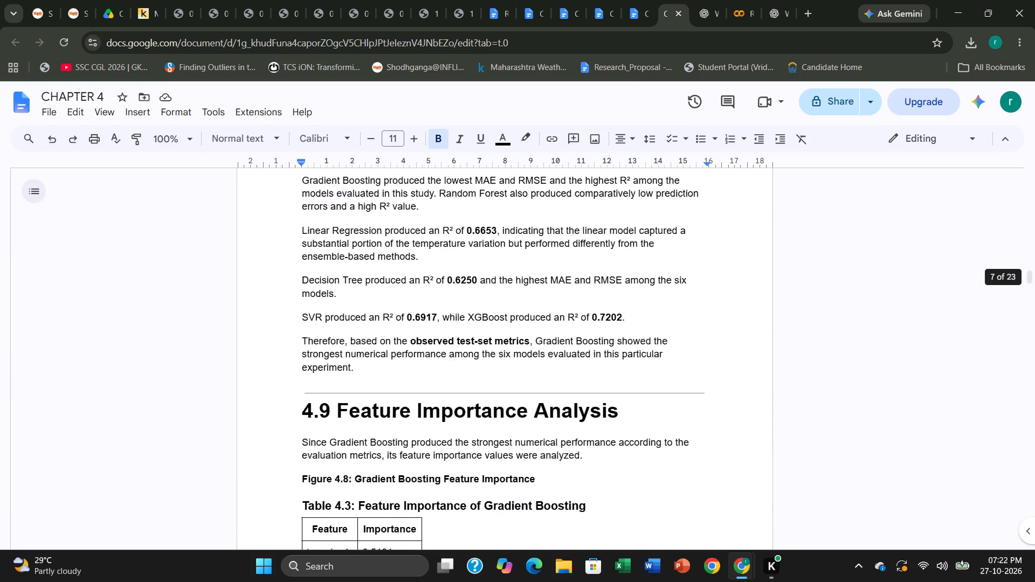
scroll(524, 322, down, 3)
scroll(457, 329, down, 1)
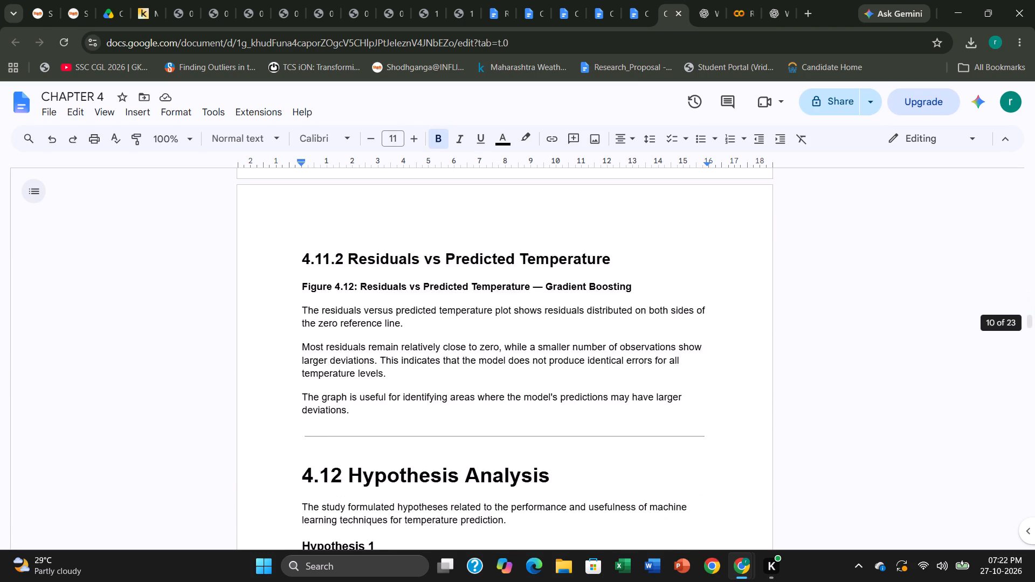
scroll(457, 329, down, 5)
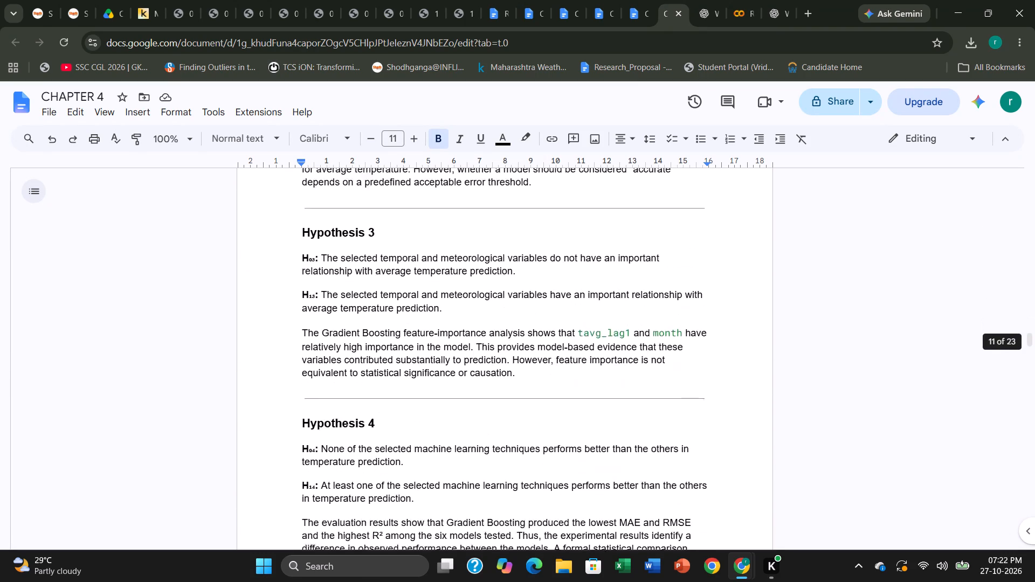
scroll(457, 329, down, 6)
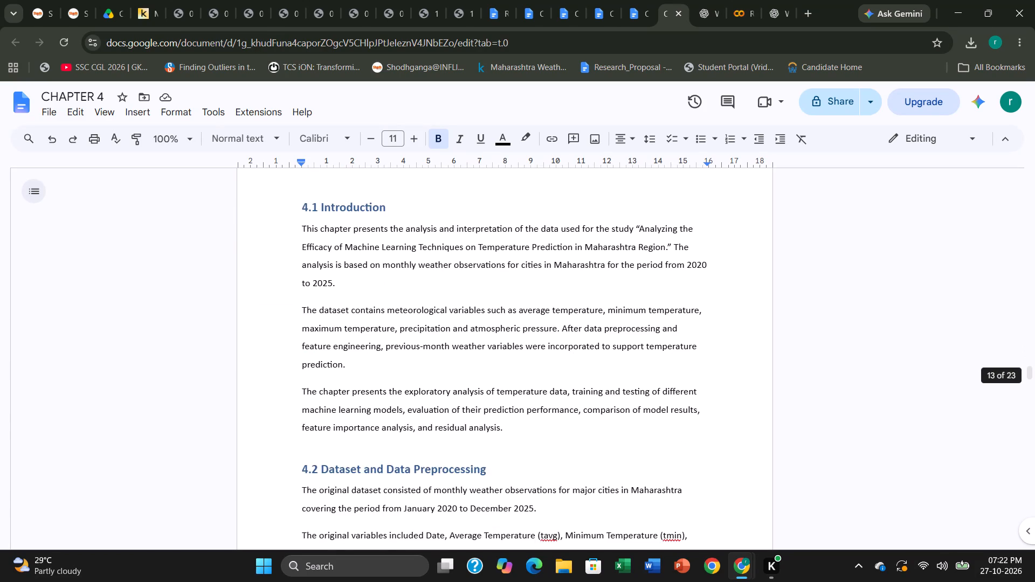
scroll(457, 329, down, 1)
scroll(457, 329, up, 3)
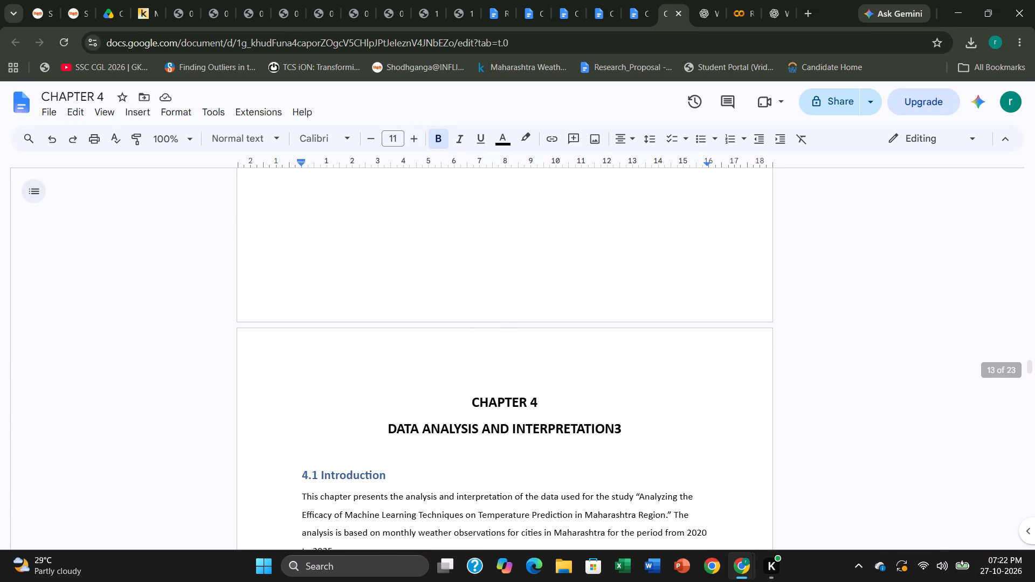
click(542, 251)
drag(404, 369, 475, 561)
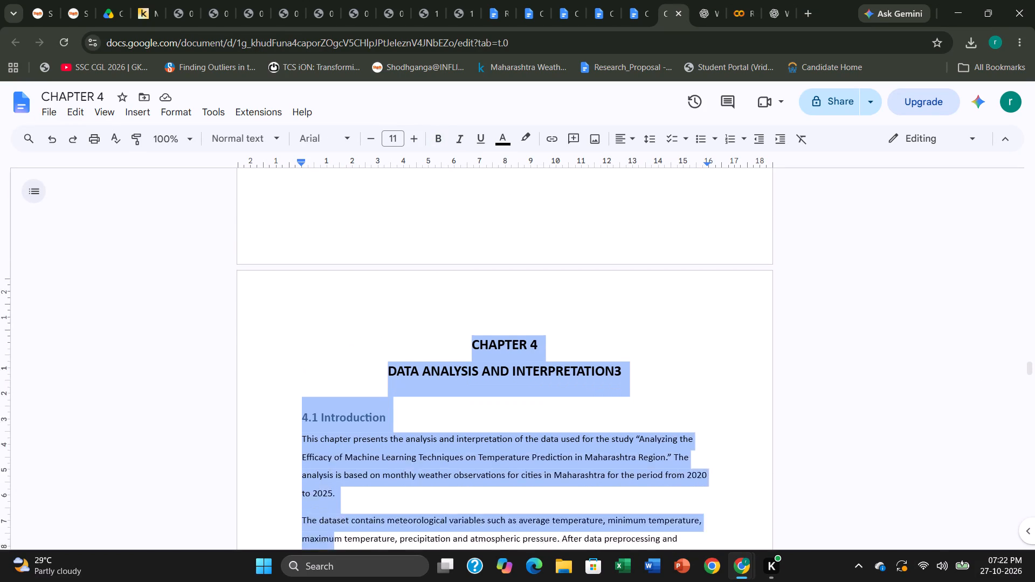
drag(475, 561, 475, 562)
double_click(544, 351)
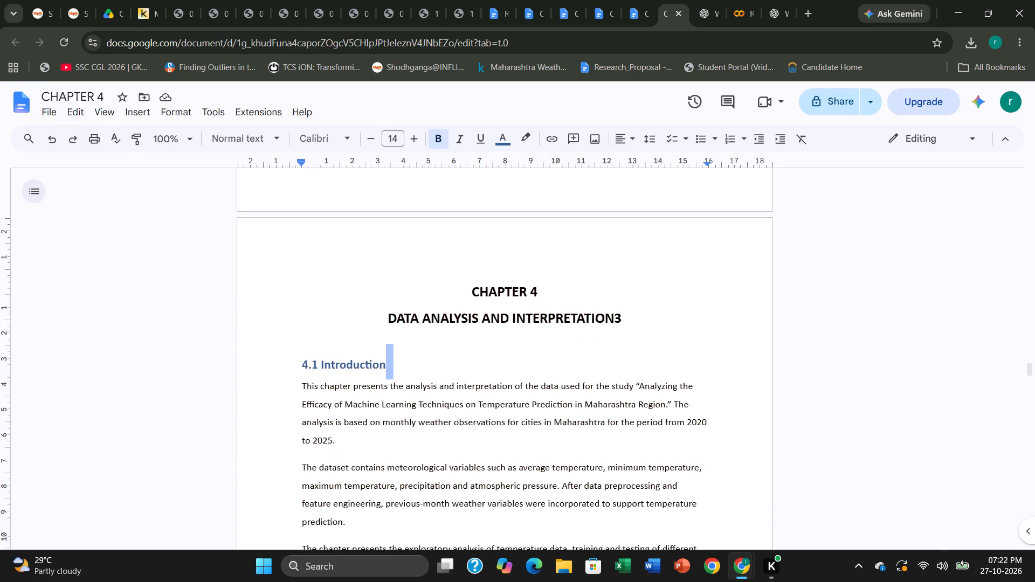
Copy the entire second Chapter 4 version, from its CHAPTER 4 title through the closing figure list ending with Figure 4.12.
scroll(544, 351, down, 6)
scroll(544, 351, up, 7)
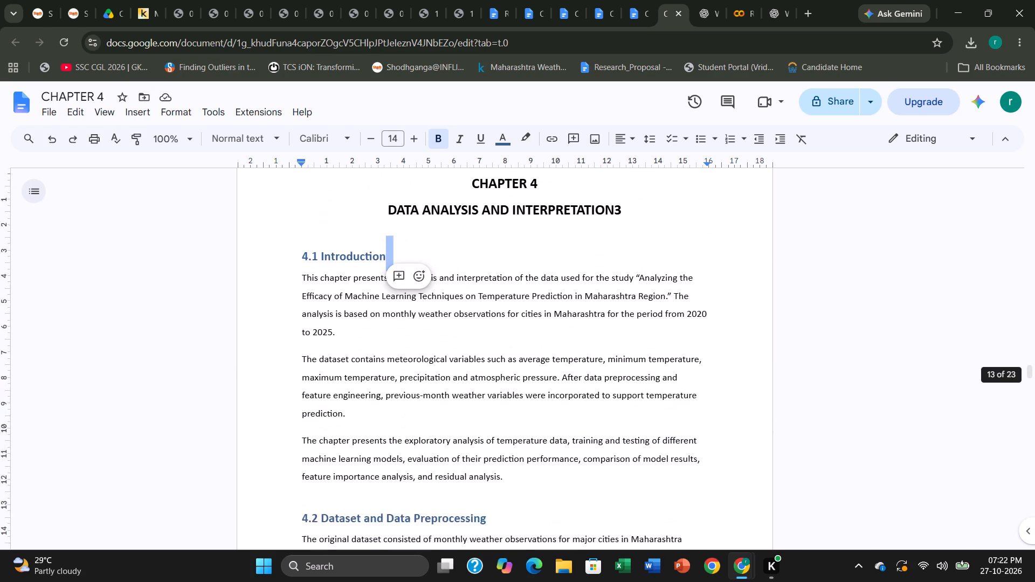
scroll(456, 193, down, 4)
scroll(456, 193, up, 3)
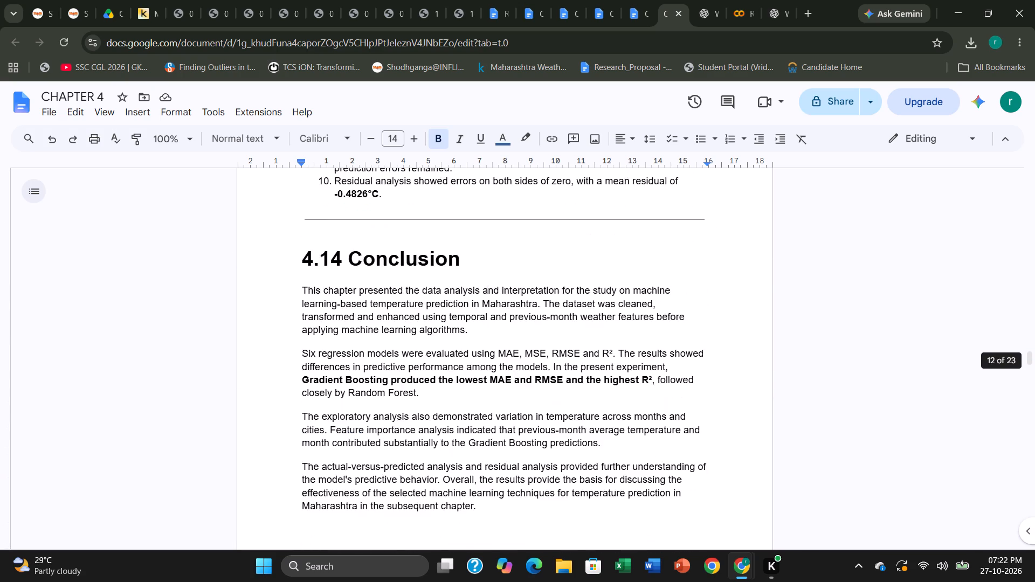
scroll(456, 193, down, 1)
scroll(441, 403, down, 2)
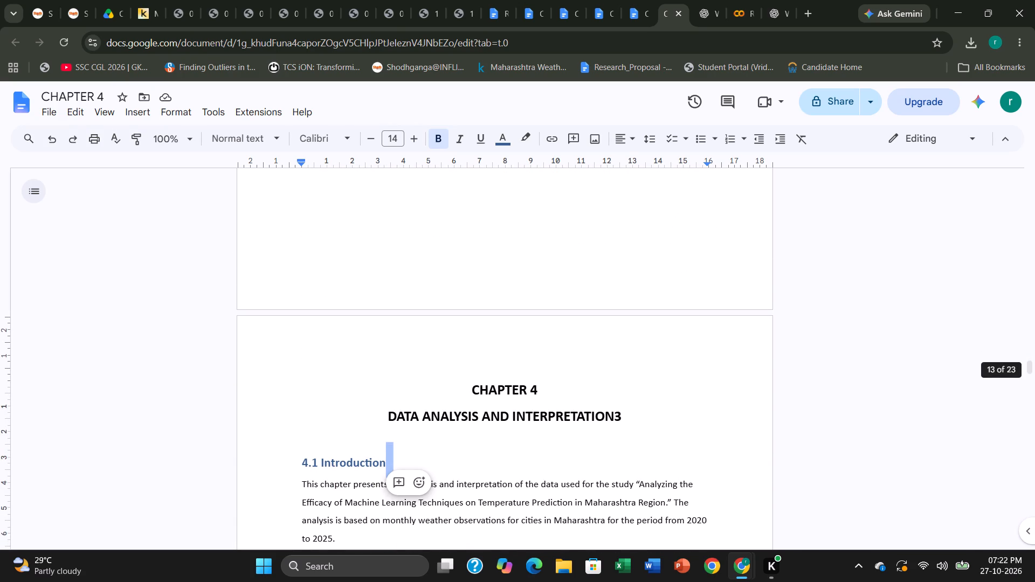
drag(463, 393, 520, 581)
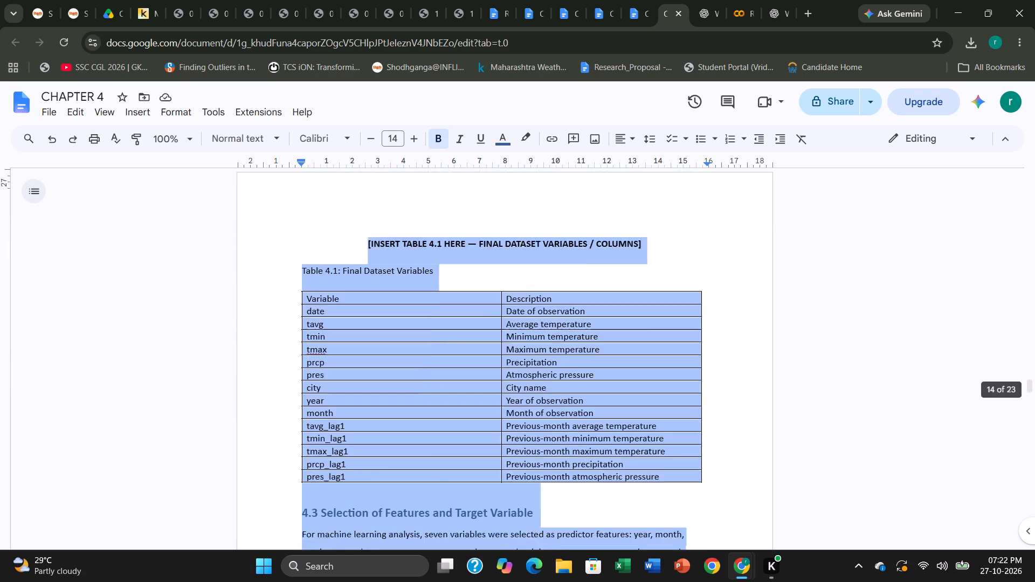
drag(520, 581, 519, 581)
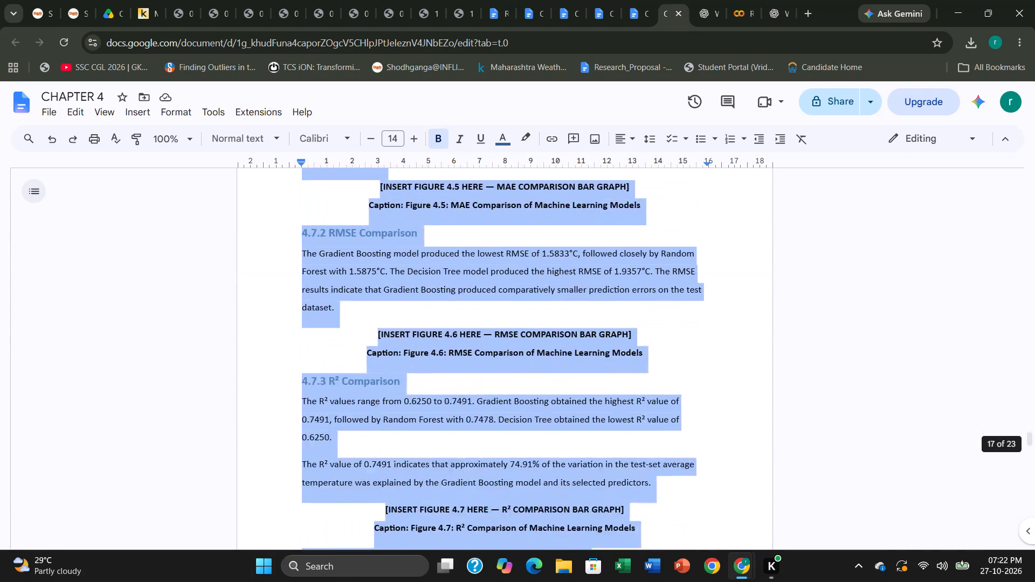
drag(519, 581, 519, 581)
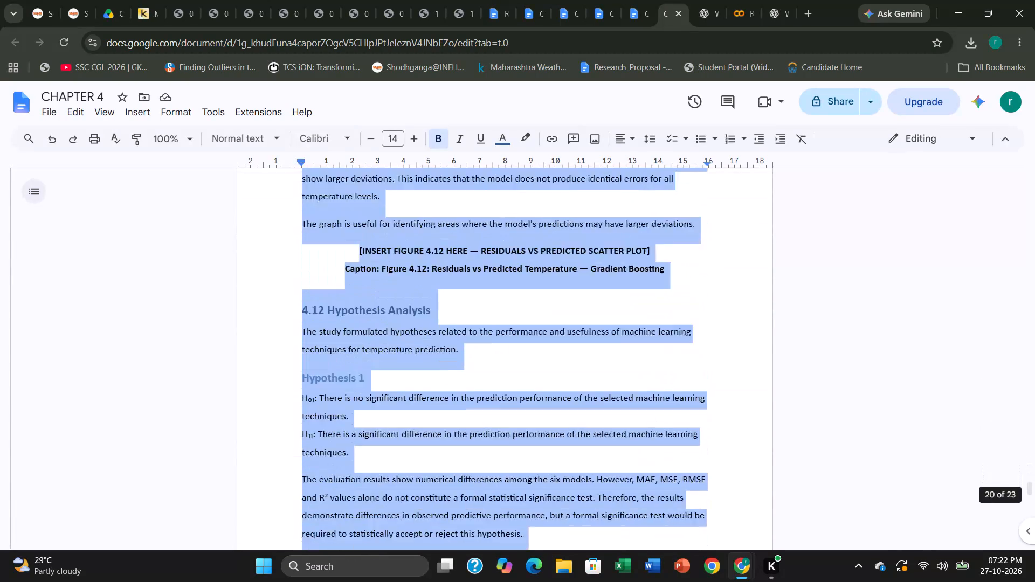
drag(519, 581, 517, 581)
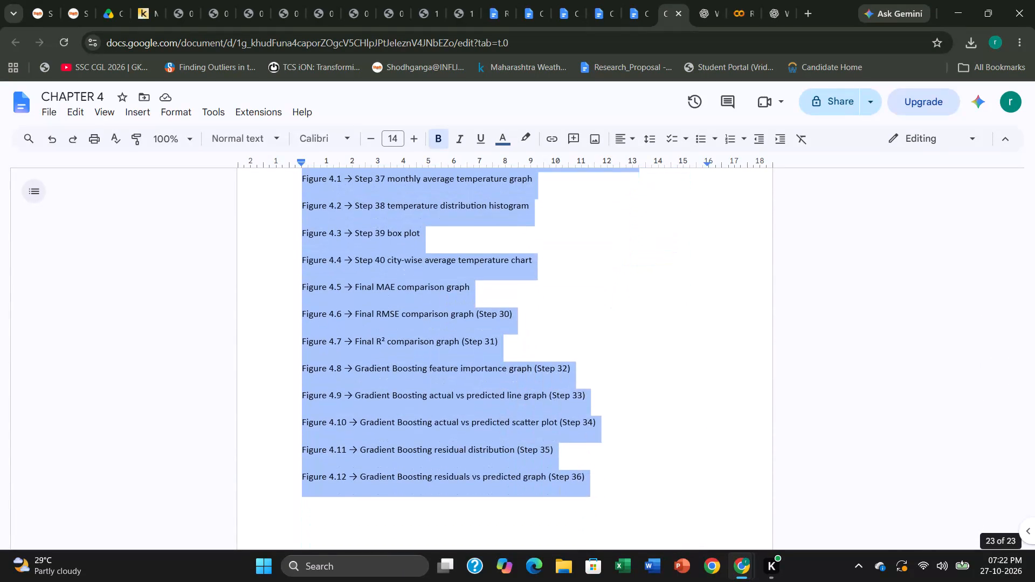
drag(517, 581, 637, 522)
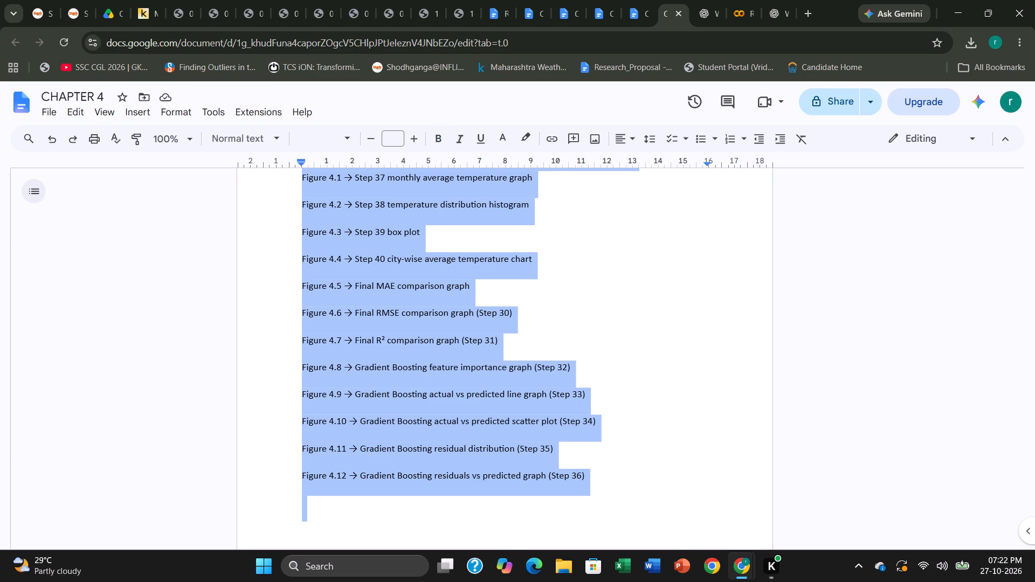
key(ctrl+c)
click(655, 432)
Examine the closing figure-placement instructions and the list matching Figures 4.1 to 4.12 to Colab steps.
scroll(655, 432, up, 1)
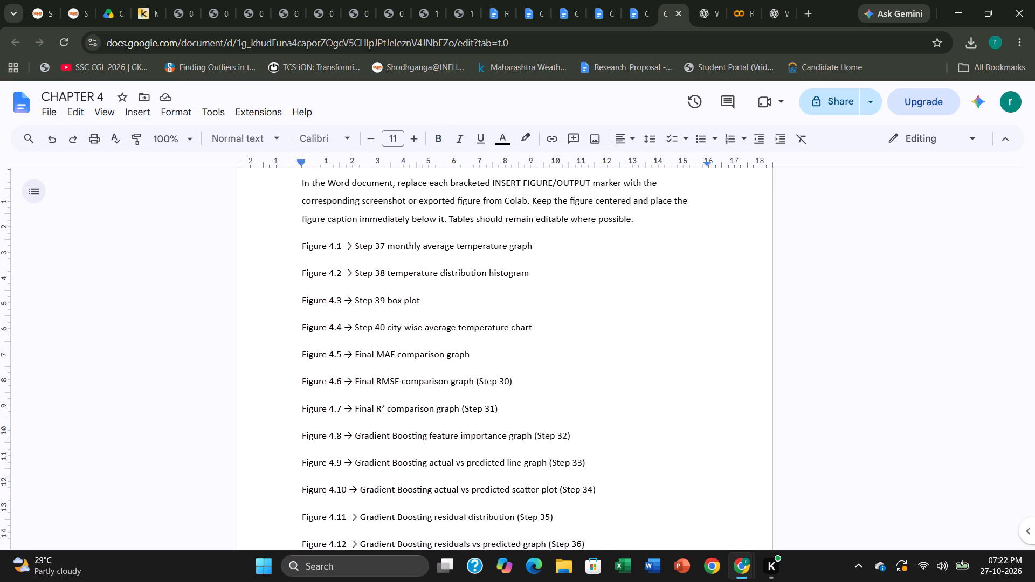
scroll(655, 432, up, 1)
scroll(678, 357, up, 2)
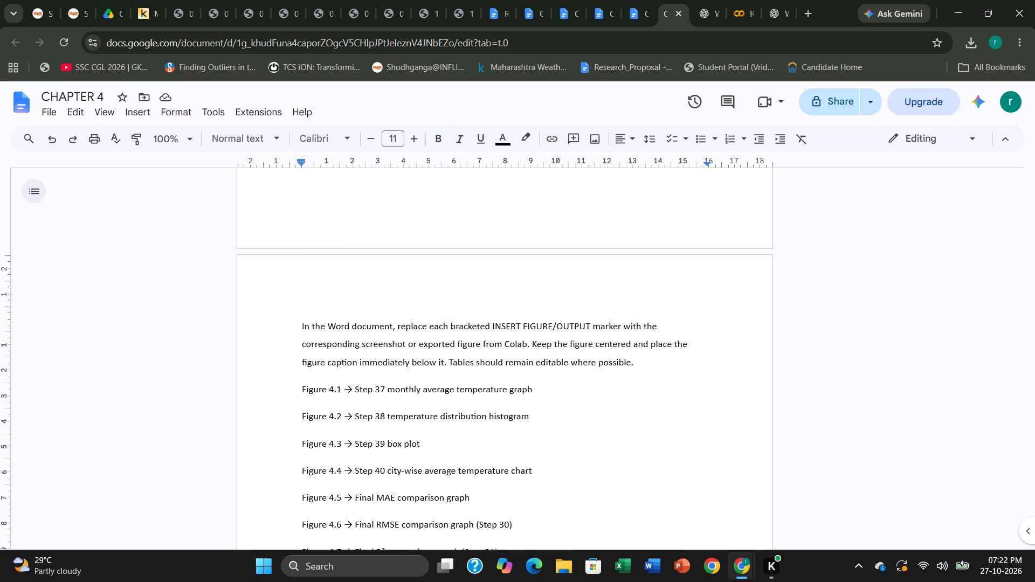
scroll(517, 391, down, 2)
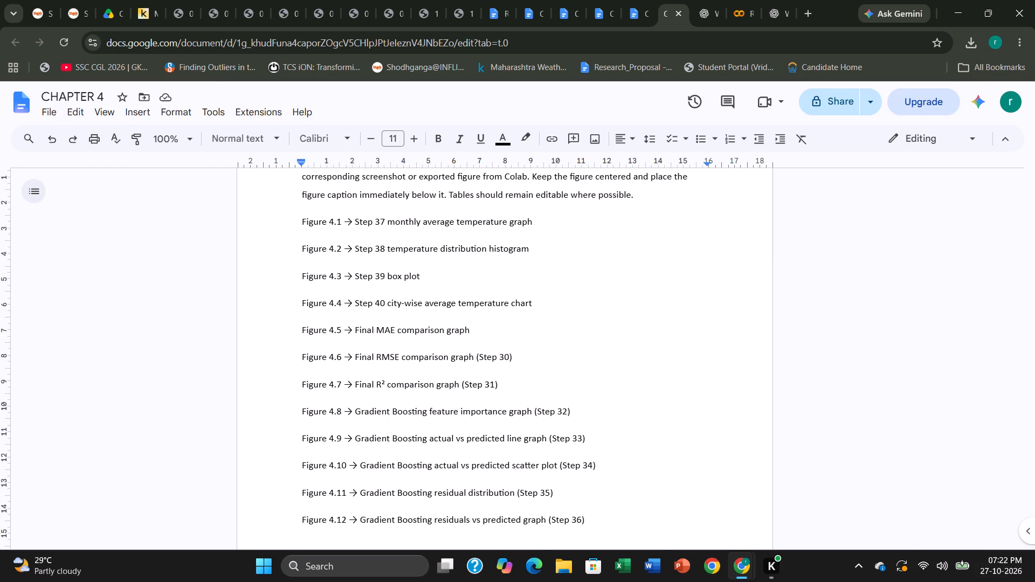
scroll(517, 391, down, 1)
scroll(517, 391, up, 1)
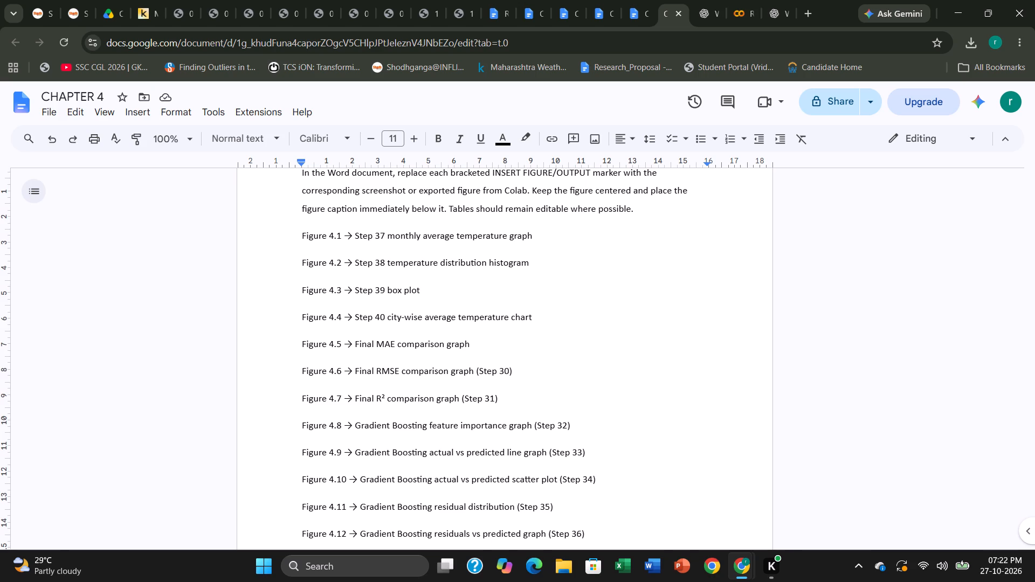
scroll(517, 391, down, 1)
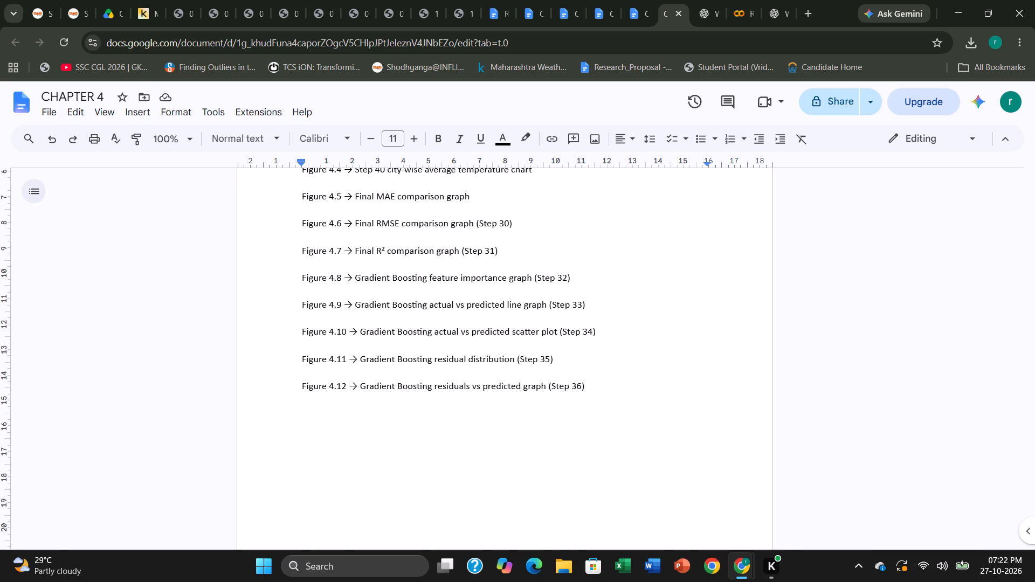
scroll(517, 391, down, 1)
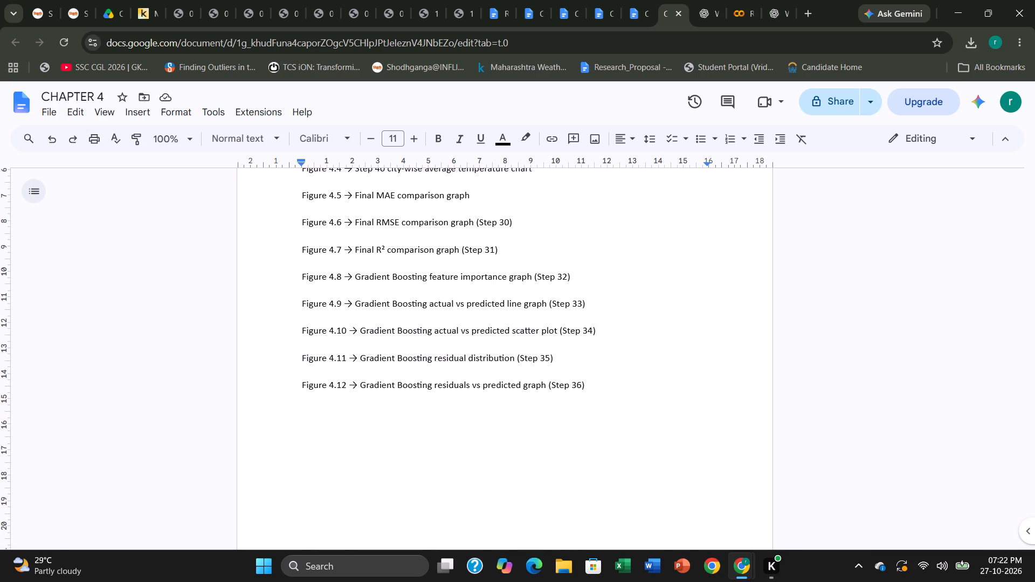
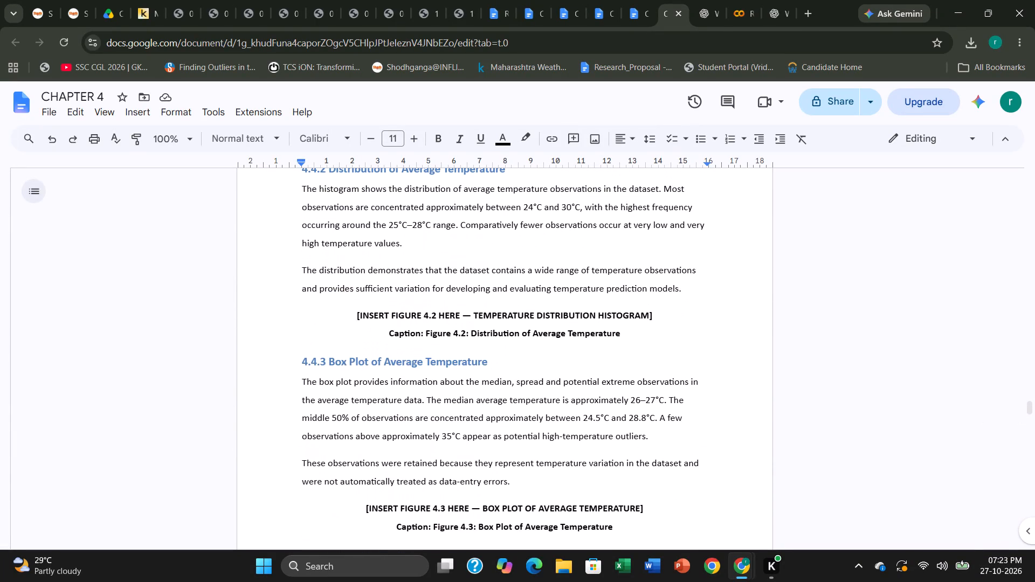
Check the Figure 4.1 placeholder in section 4.4.1, and locate the Step 37 monthly average temperature chart in the Colab notebook.
scroll(527, 390, up, 3)
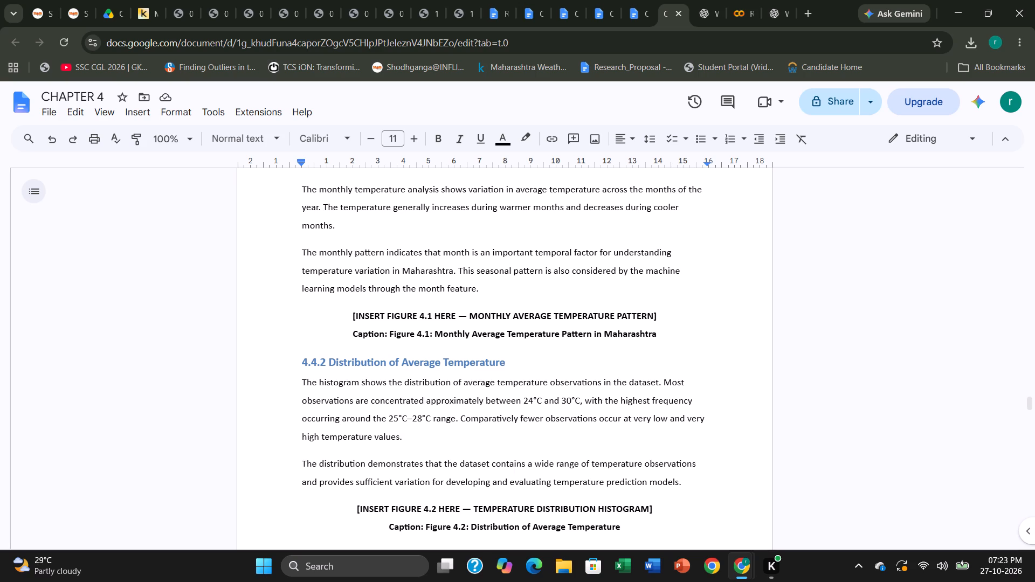
click(740, 0)
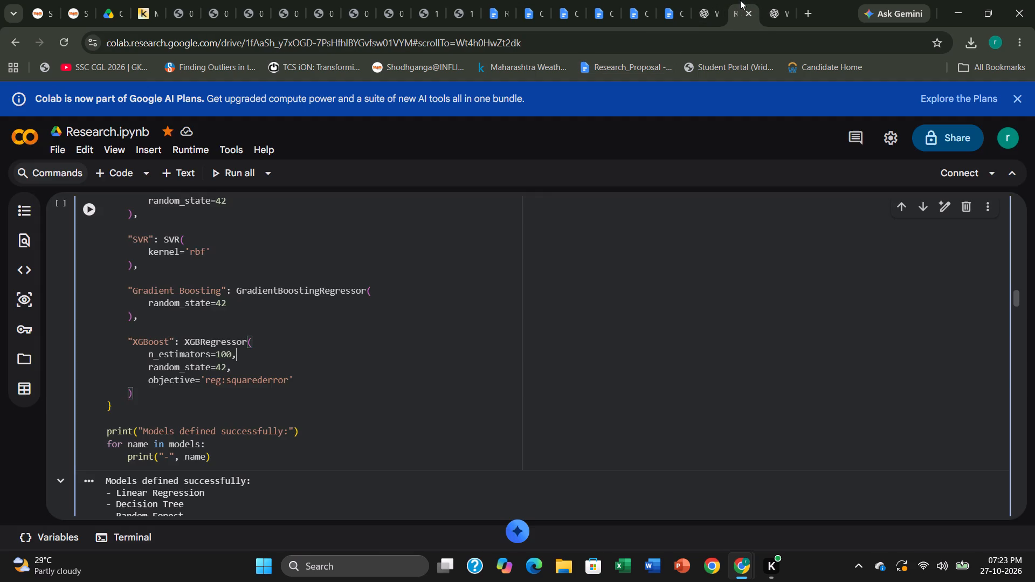
scroll(491, 278, up, 4)
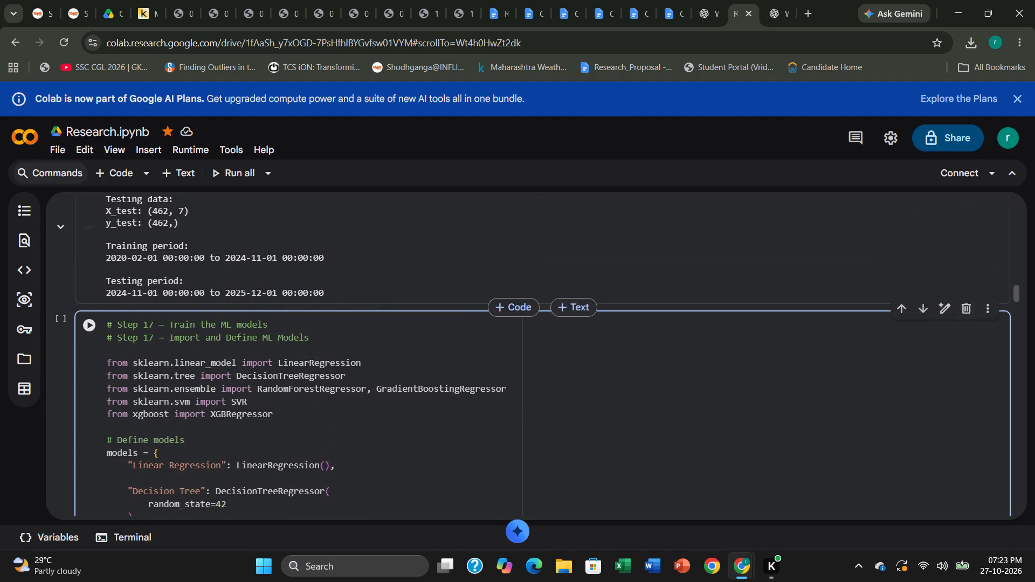
scroll(434, 357, down, 20)
scroll(434, 357, down, 4)
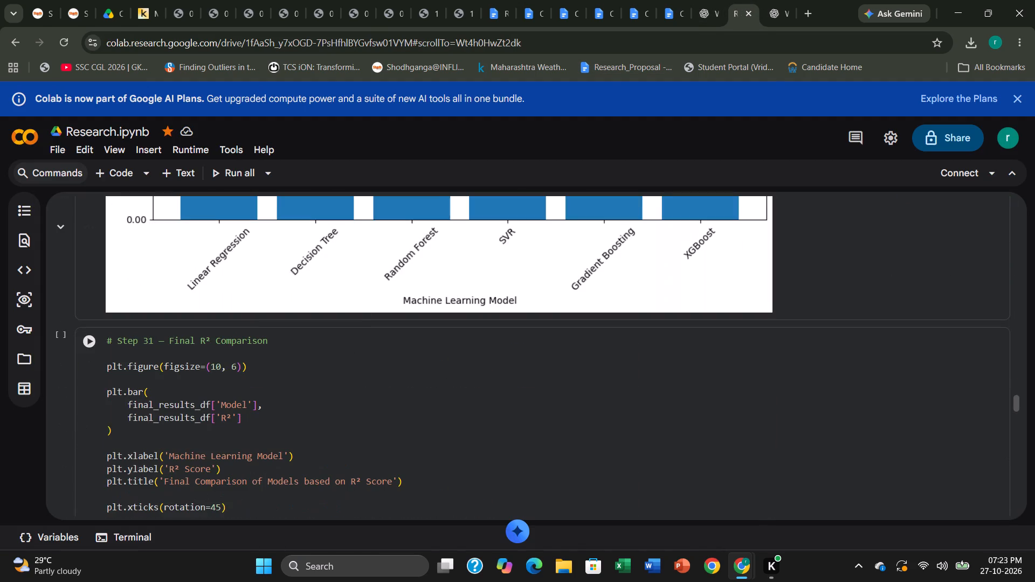
scroll(390, 391, down, 6)
scroll(390, 391, up, 1)
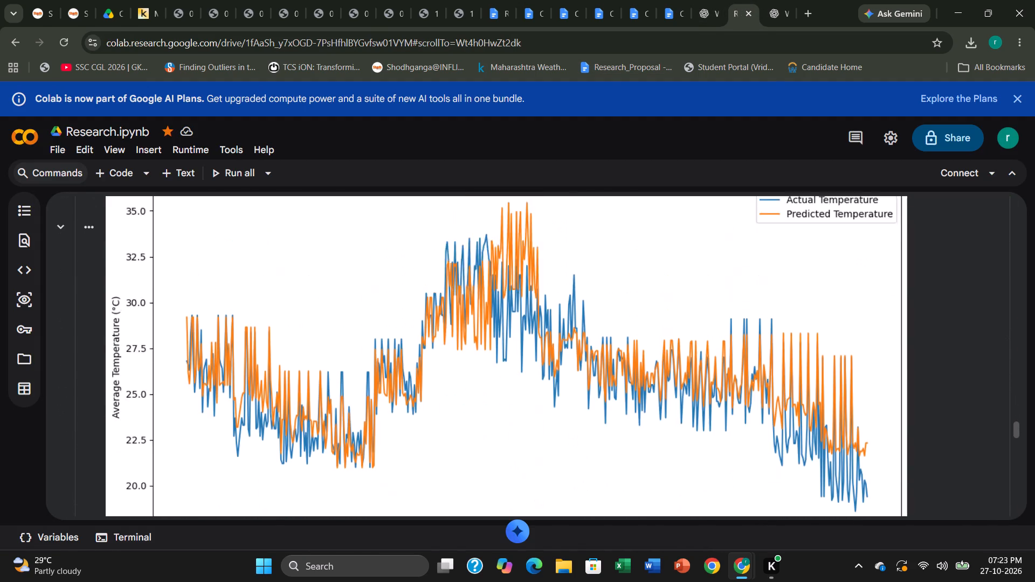
scroll(390, 391, up, 3)
scroll(390, 391, down, 3)
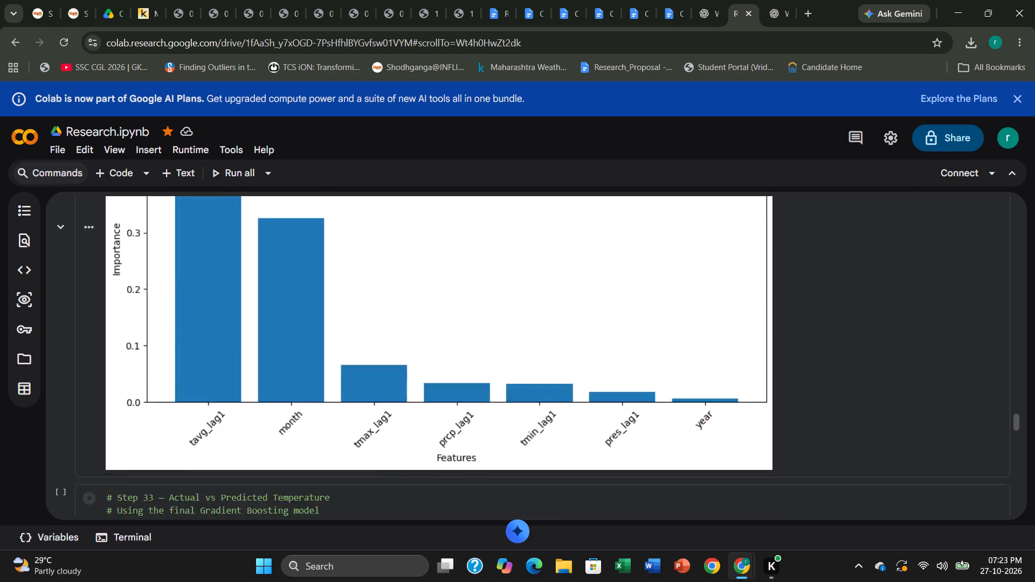
scroll(390, 391, down, 4)
scroll(390, 391, up, 3)
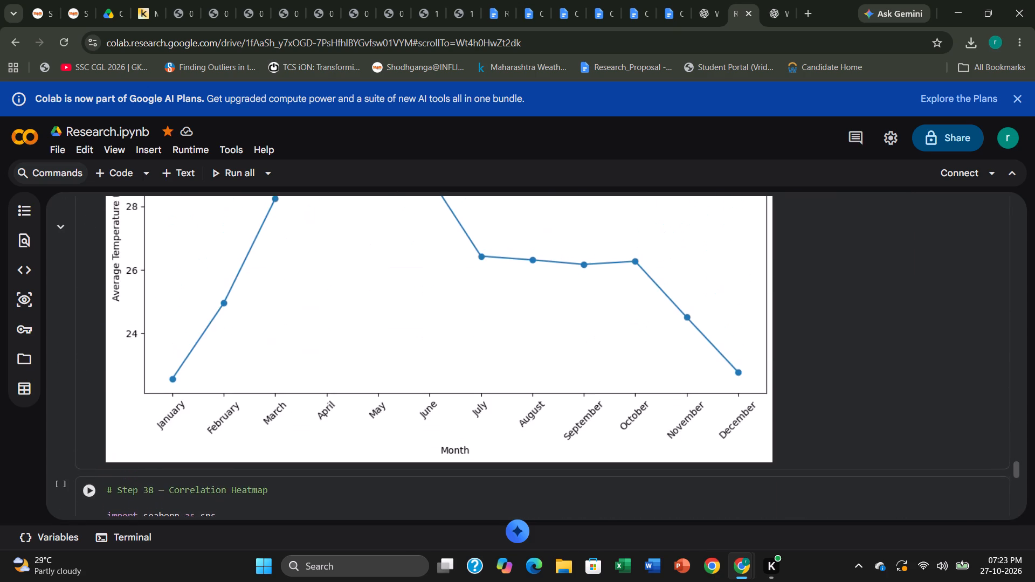
scroll(390, 391, up, 2)
scroll(333, 446, up, 1)
scroll(333, 446, right, 1)
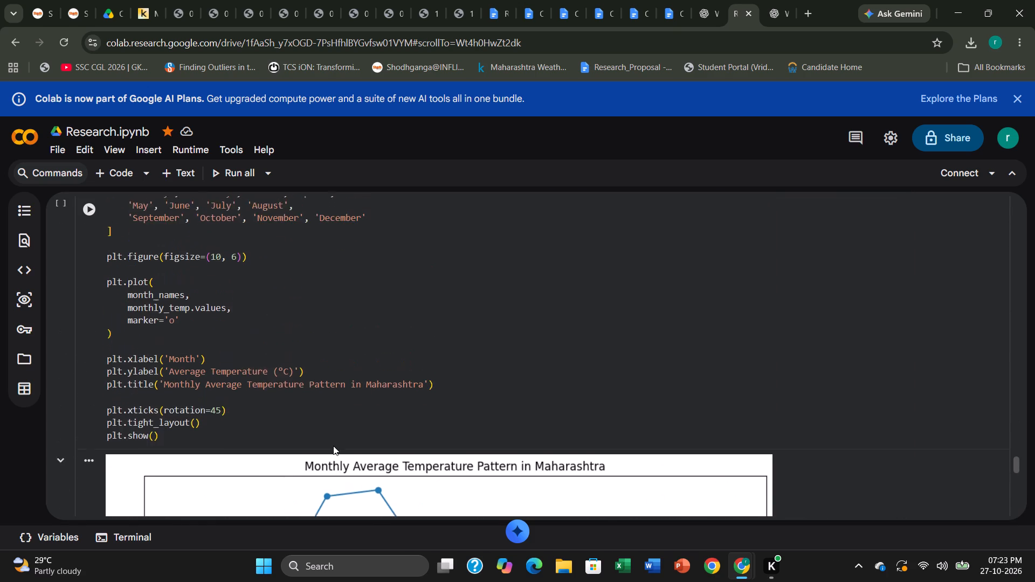
scroll(333, 446, right, 1)
scroll(333, 446, up, 2)
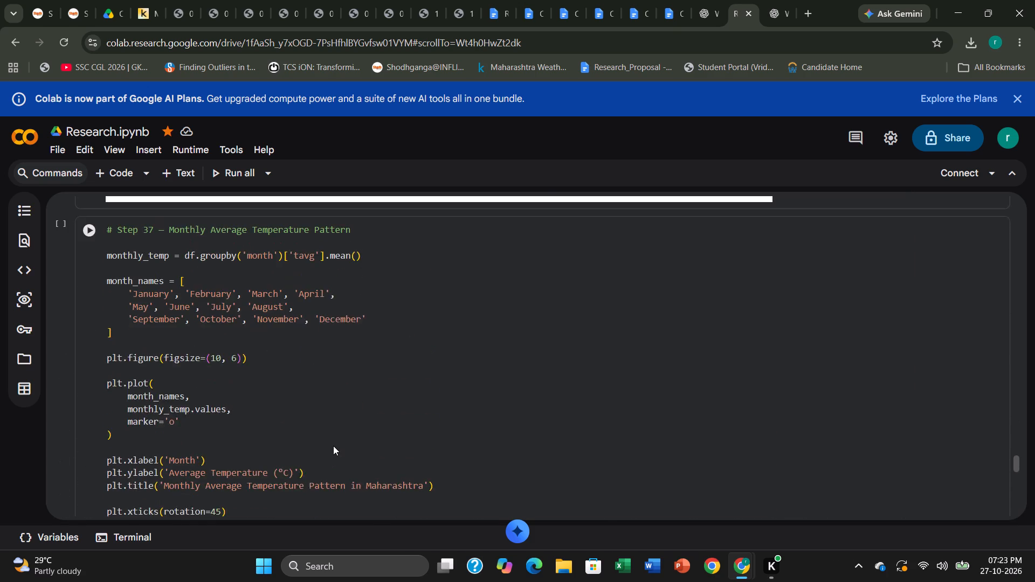
scroll(333, 446, right, 1)
scroll(402, 452, down, 2)
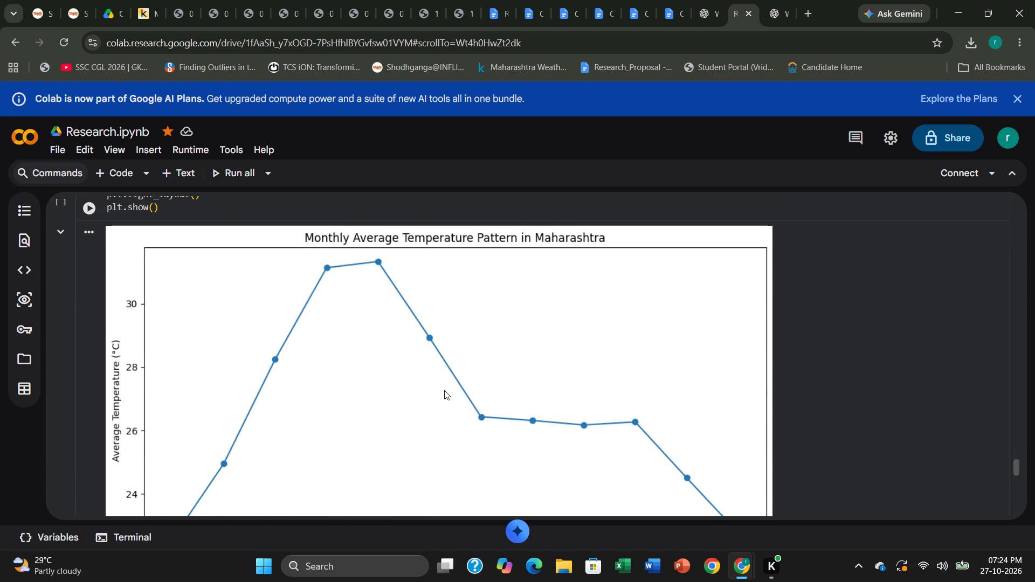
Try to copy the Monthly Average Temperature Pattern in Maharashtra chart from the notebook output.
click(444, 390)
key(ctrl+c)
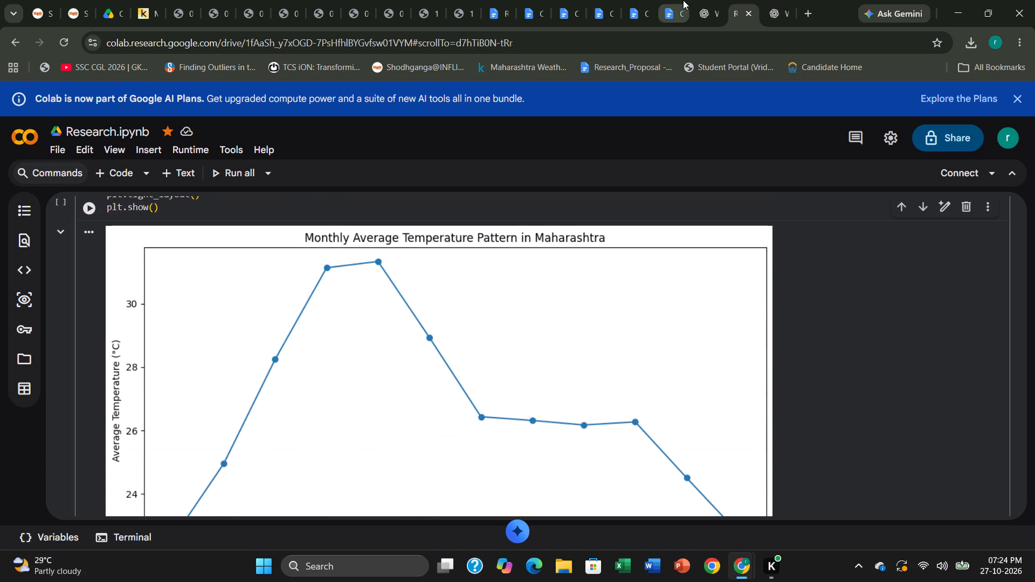
In the CHAPTER 4 document, add an empty line between the Figure 4.1 placeholder and its caption.
click(683, 0)
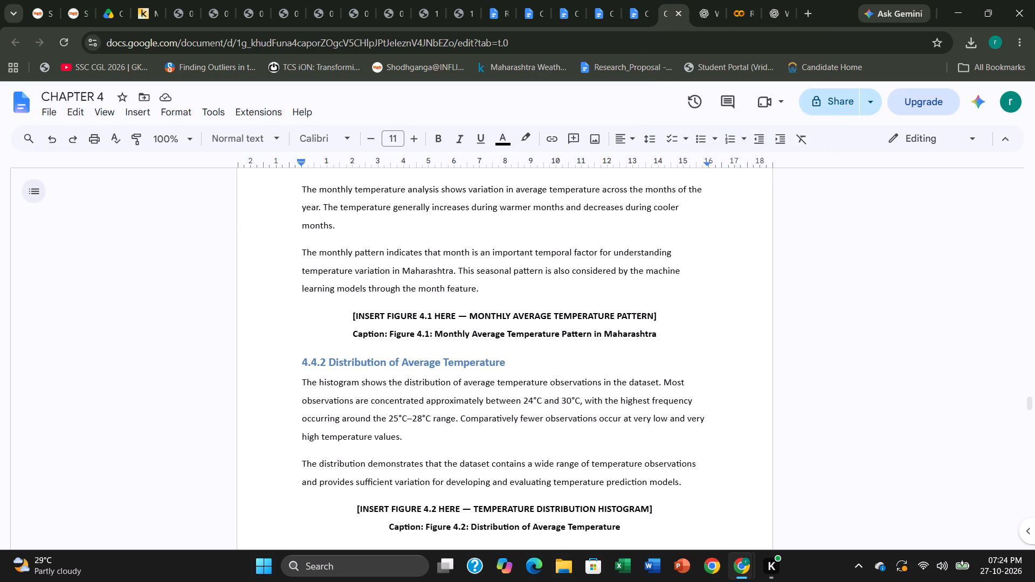
click(505, 289)
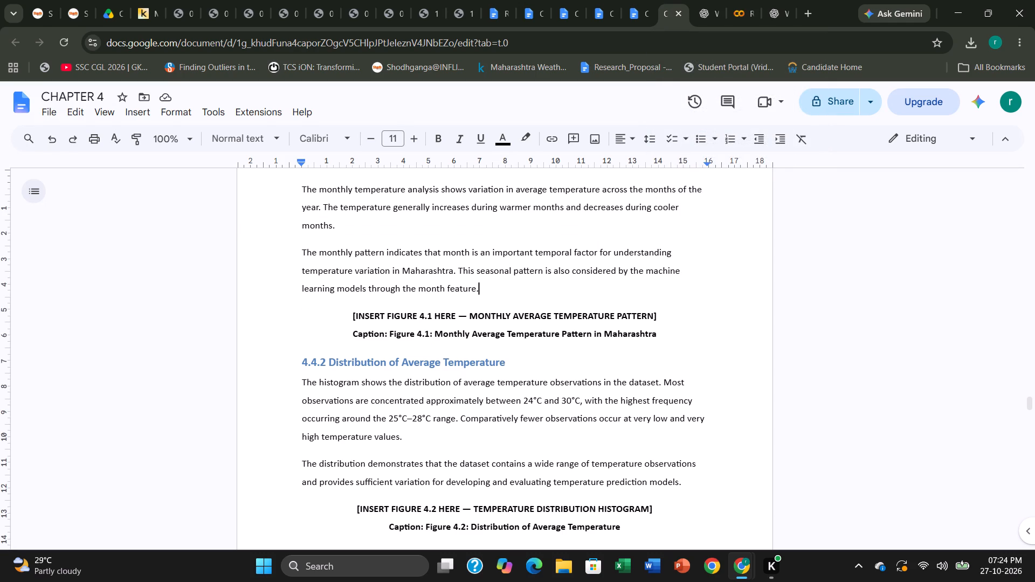
click(665, 315)
key(Return)
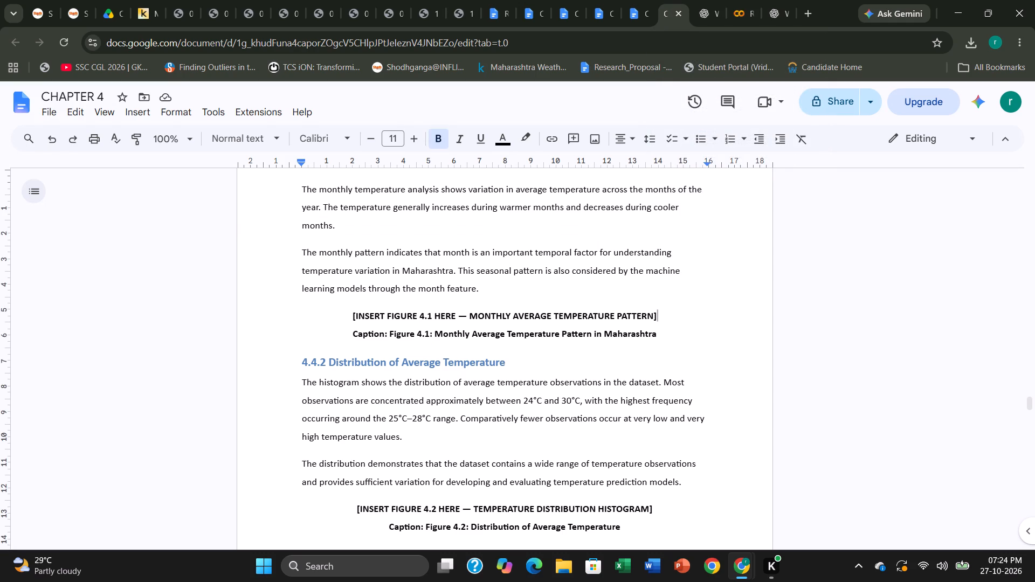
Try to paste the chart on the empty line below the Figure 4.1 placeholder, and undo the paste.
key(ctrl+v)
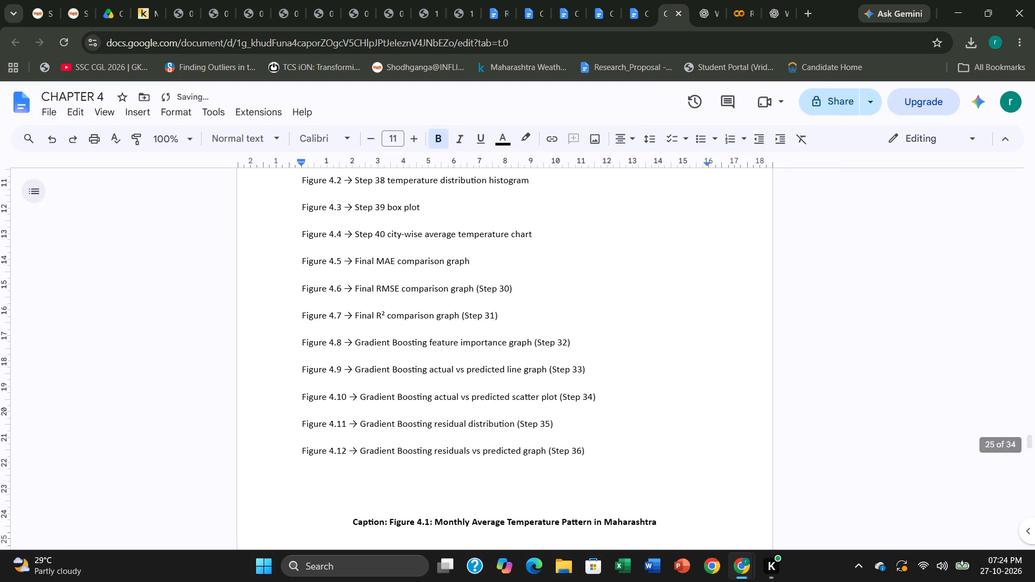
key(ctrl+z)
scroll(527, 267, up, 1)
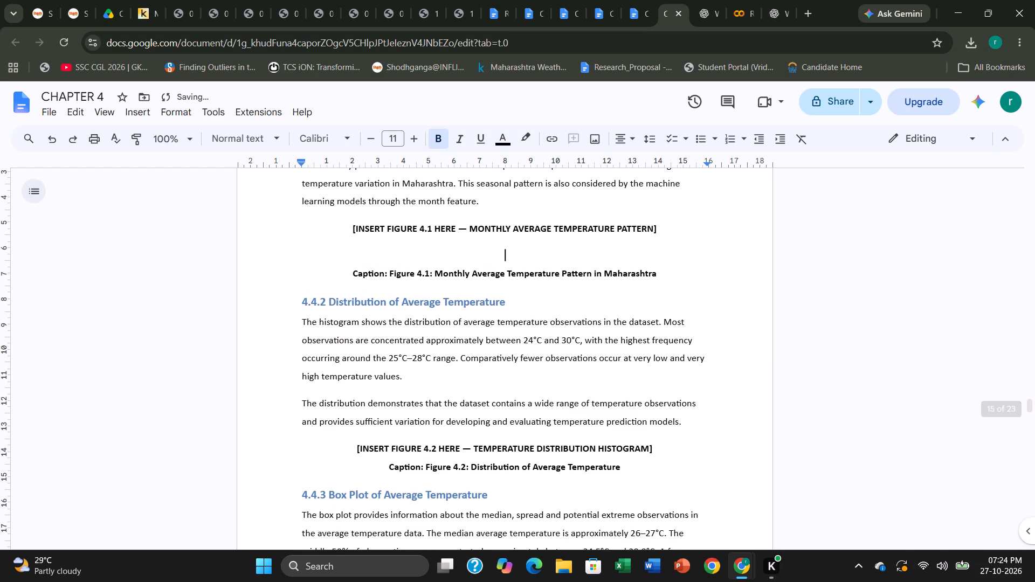
Copy the monthly average temperature chart as an image from Colab and paste it above the Figure 4.1 caption in CHAPTER 4.
click(734, 1)
right_click(431, 316)
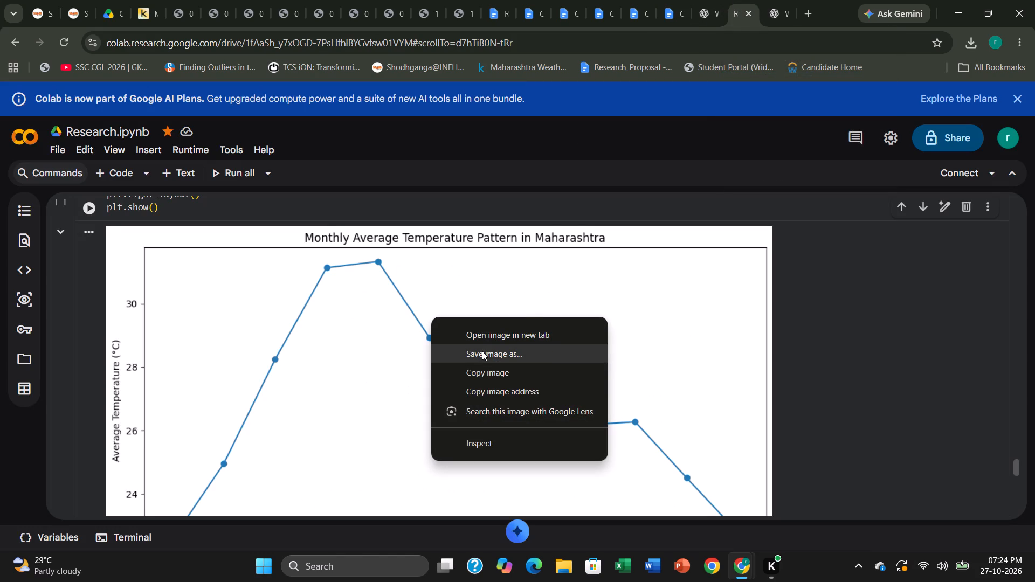
click(480, 373)
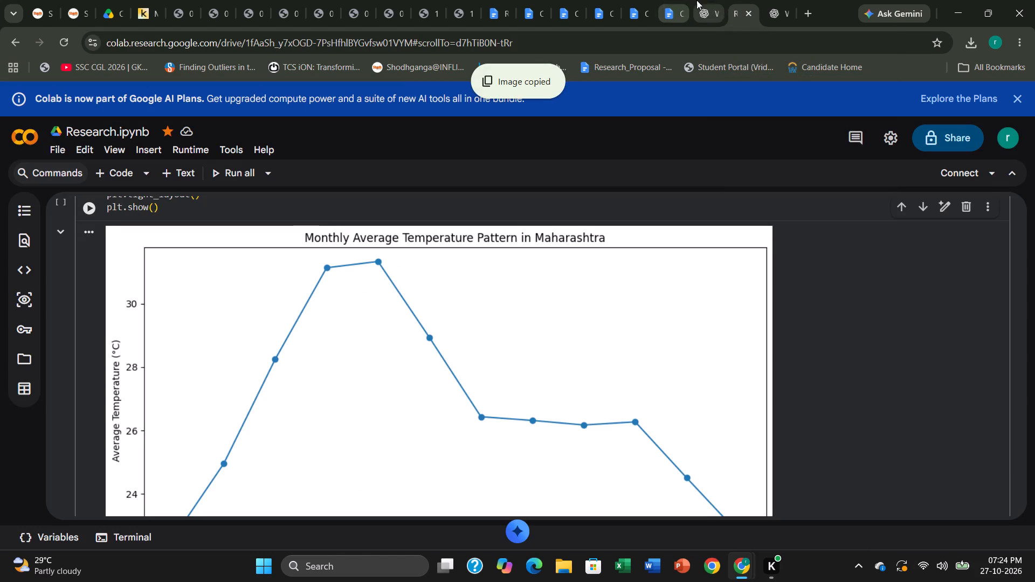
click(683, 0)
key(ctrl+v)
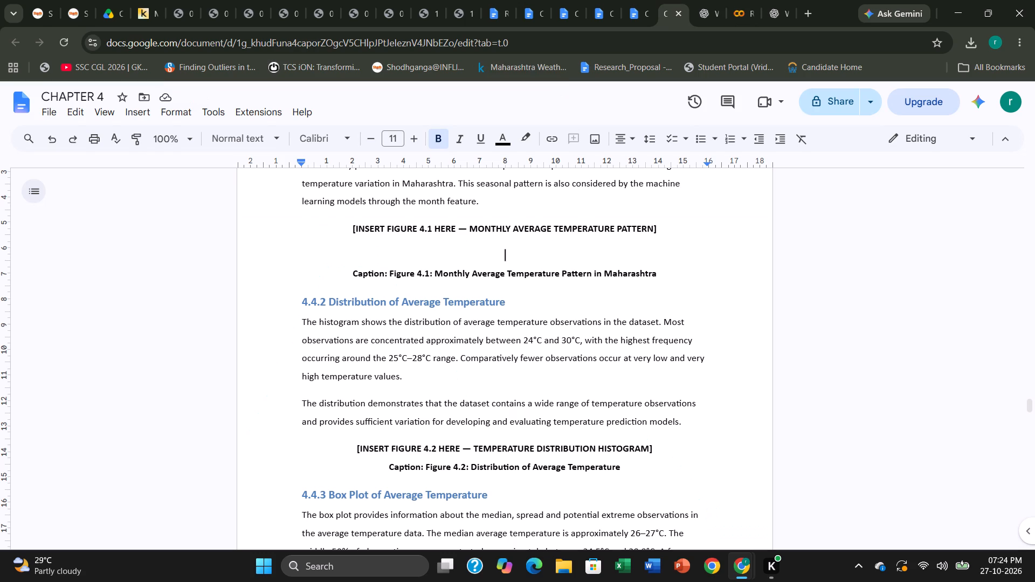
Delete the "[INSERT FIGURE 4.1 HERE — MONTHLY AVERAGE TEMPERATURE PATTERN]" placeholder line above the inserted chart.
double_click(540, 231)
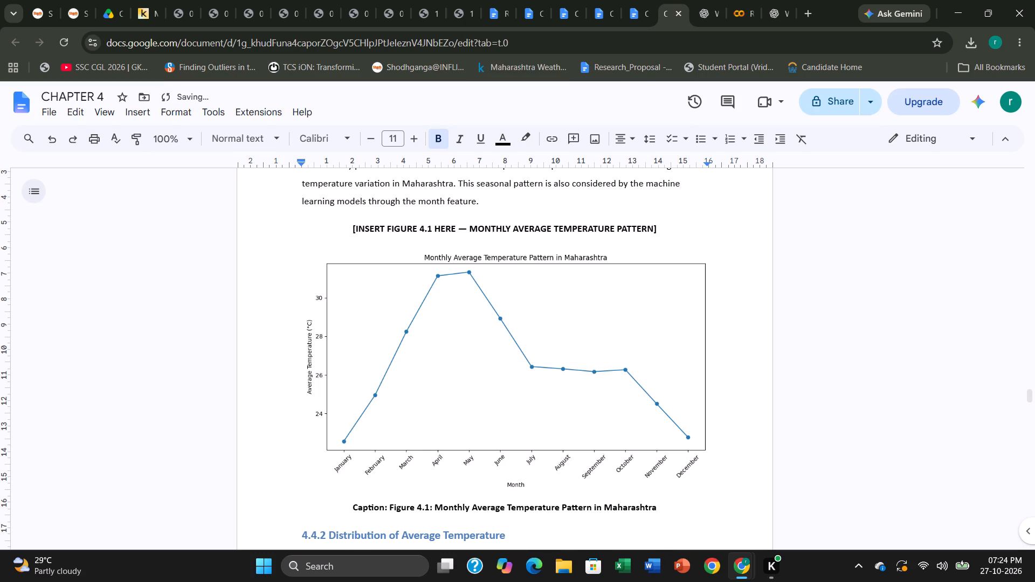
click(540, 231)
scroll(511, 239, down, 1)
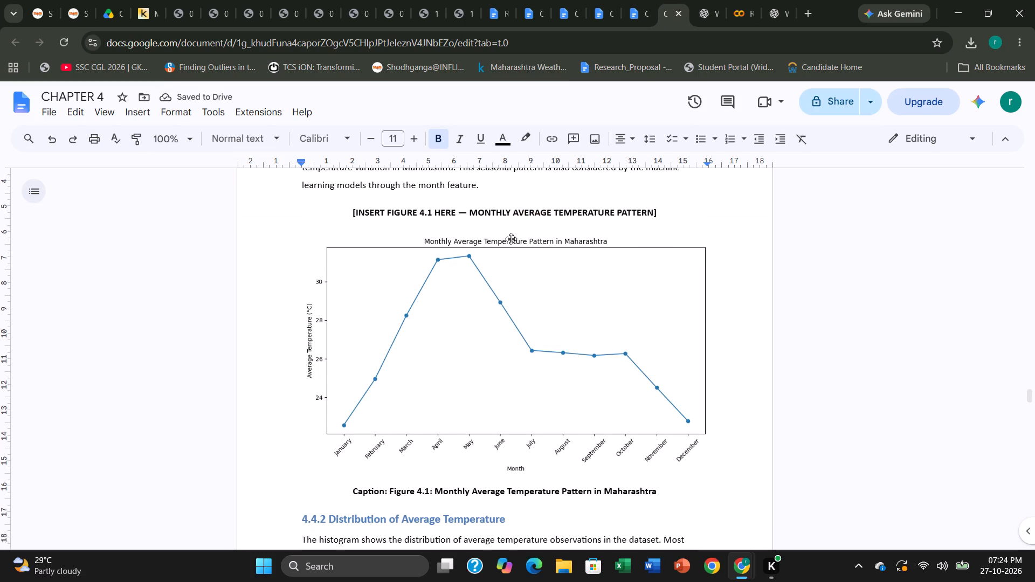
scroll(511, 239, down, 1)
scroll(381, 453, down, 1)
scroll(439, 283, up, 1)
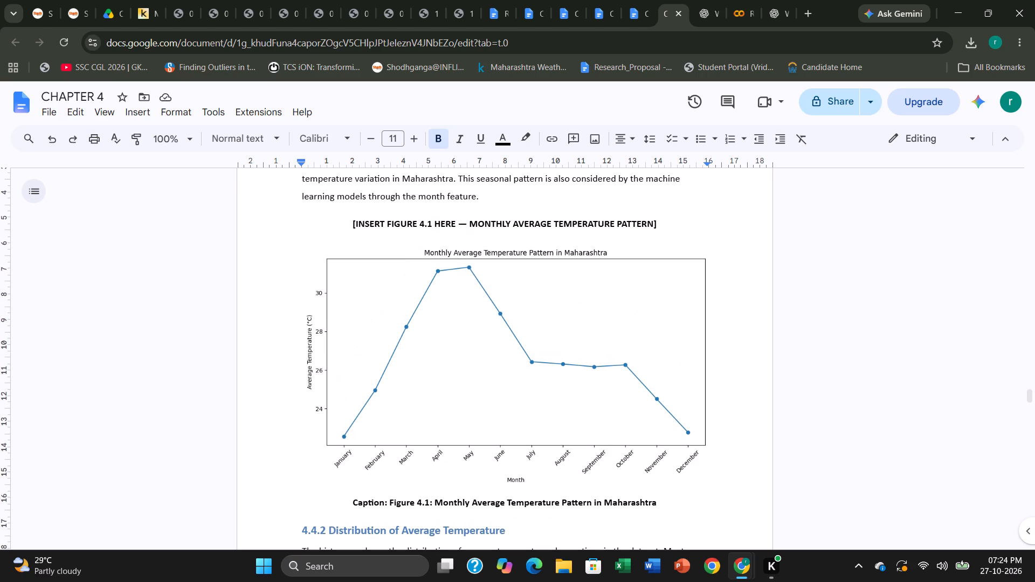
triple_click(447, 230)
key(BackSpace)
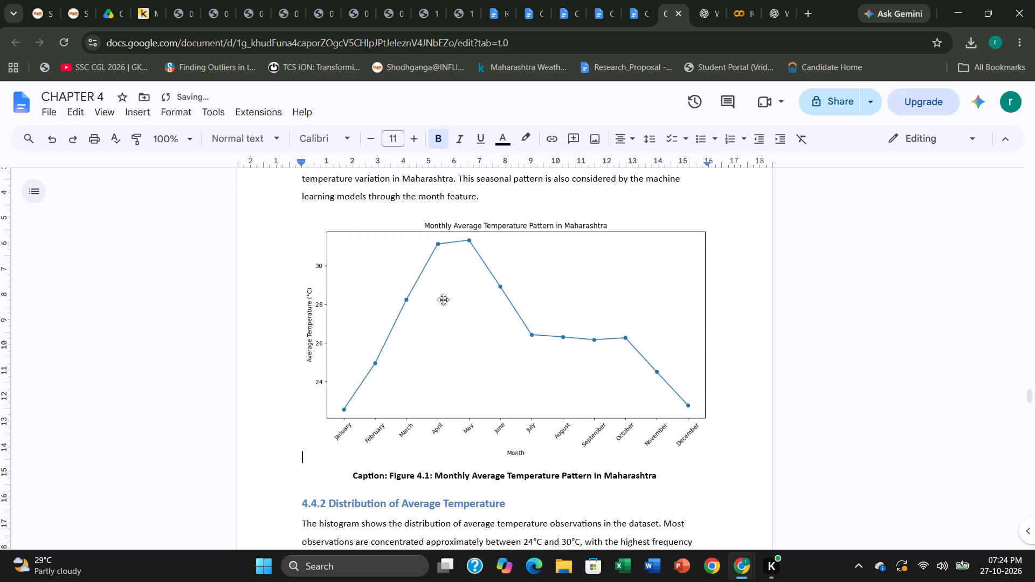
Remove the "Caption:" prefix from the Figure 4.1 caption and save the document.
click(388, 477)
key(BackSpace)
key(BackSpace)
key(BackSpace)
key(BackSpace)
key(BackSpace)
key(BackSpace)
key(BackSpace)
key(BackSpace)
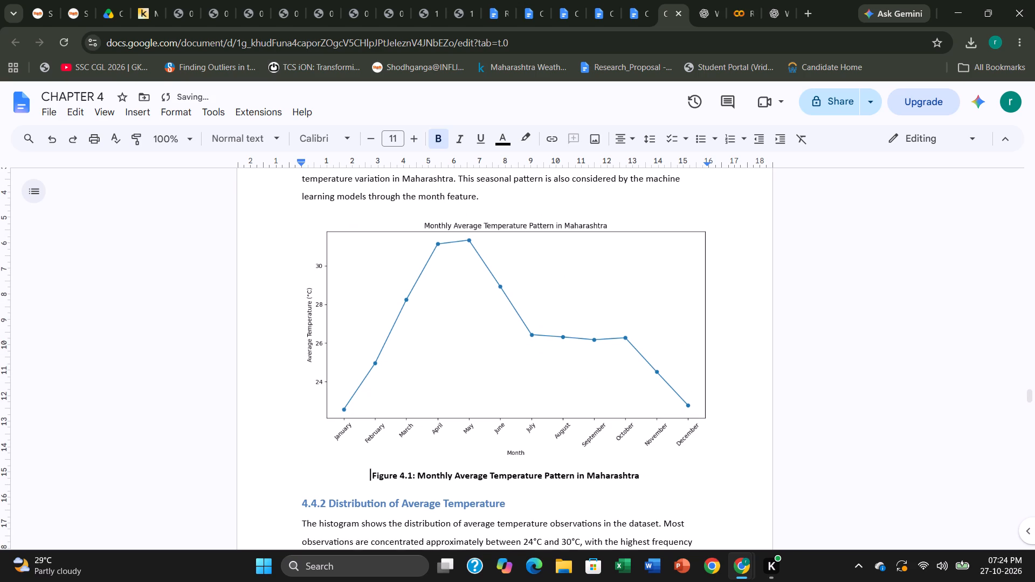
key(ctrl+s)
Delete the "[INSERT FIGURE 4.2 HERE — TEMPERATURE DISTRIBUTION HISTOGRAM]" placeholder text, keeping an empty line above the Figure 4.2 caption.
scroll(498, 454, down, 3)
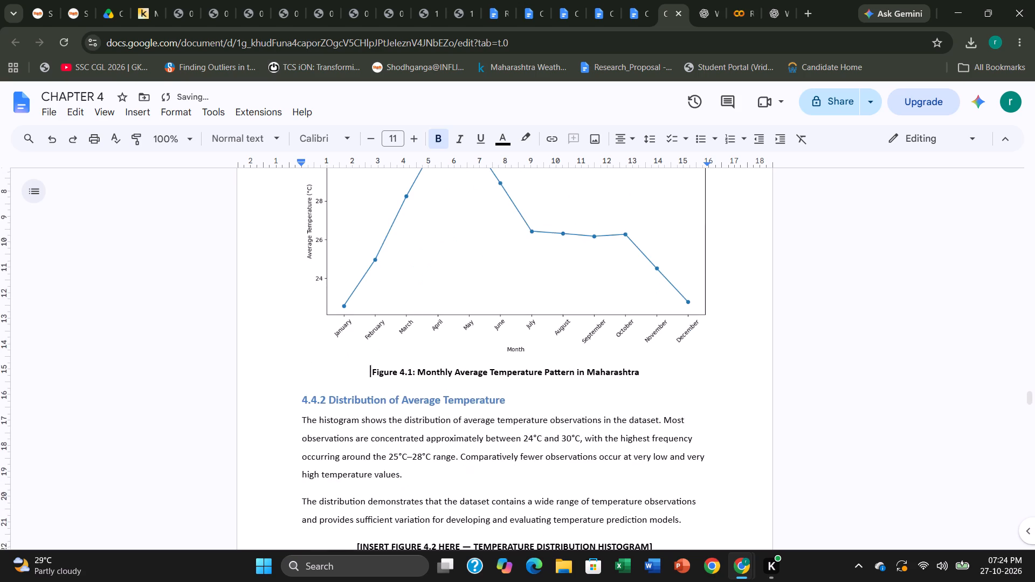
scroll(498, 454, down, 1)
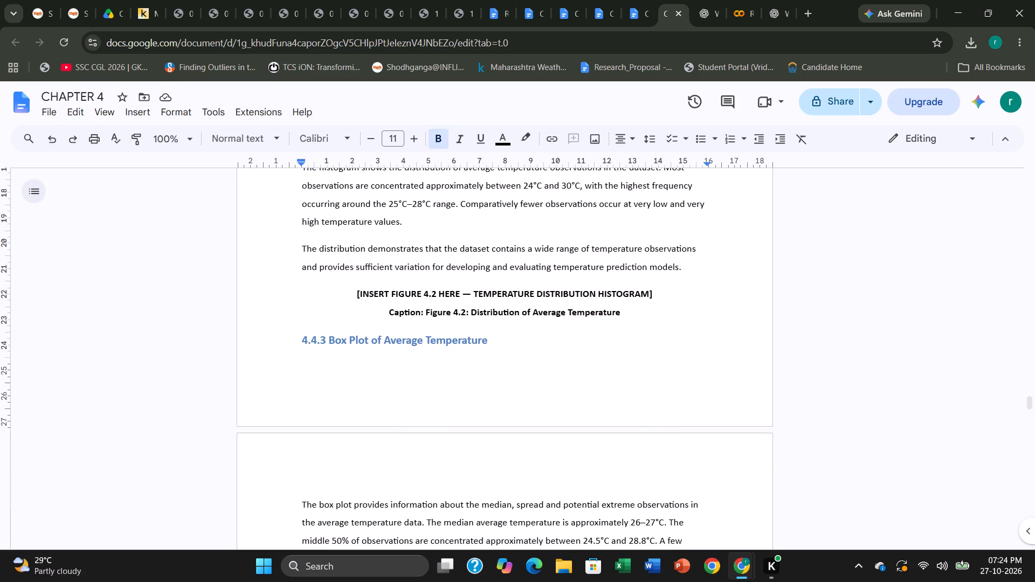
triple_click(519, 299)
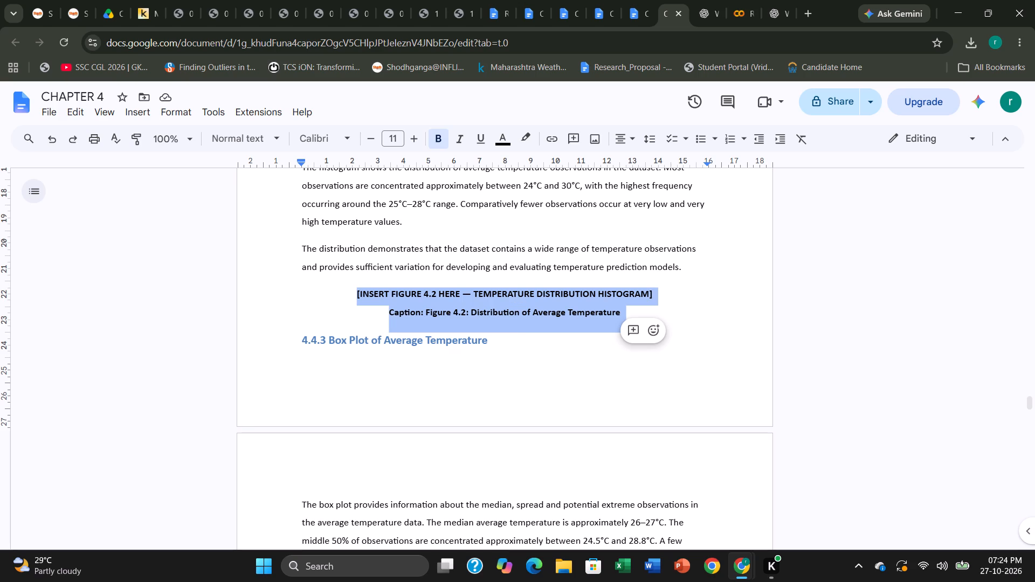
double_click(519, 299)
click(519, 299)
click(519, 299)
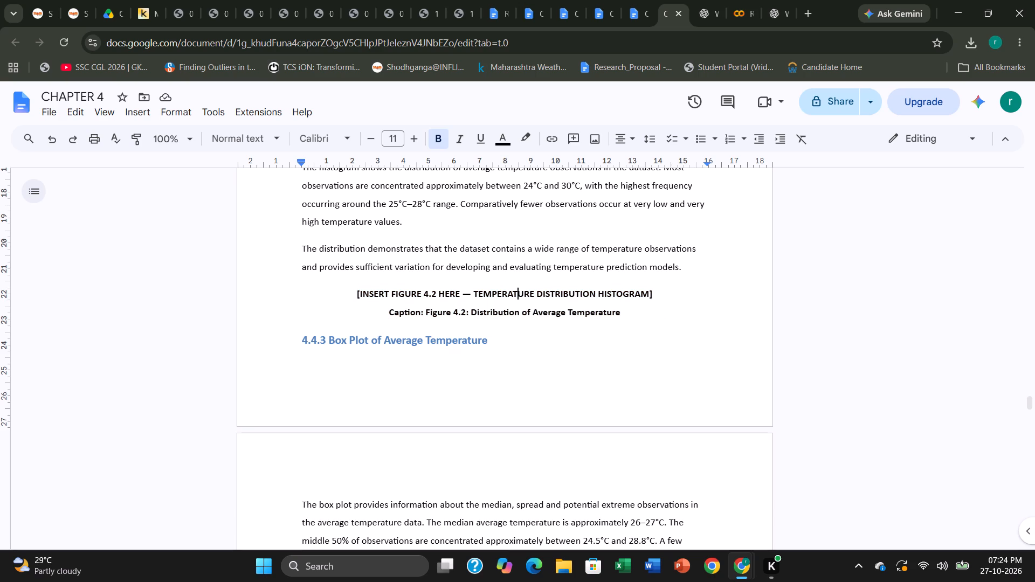
drag(666, 298, 390, 300)
key(BackSpace)
key(BackSpace)
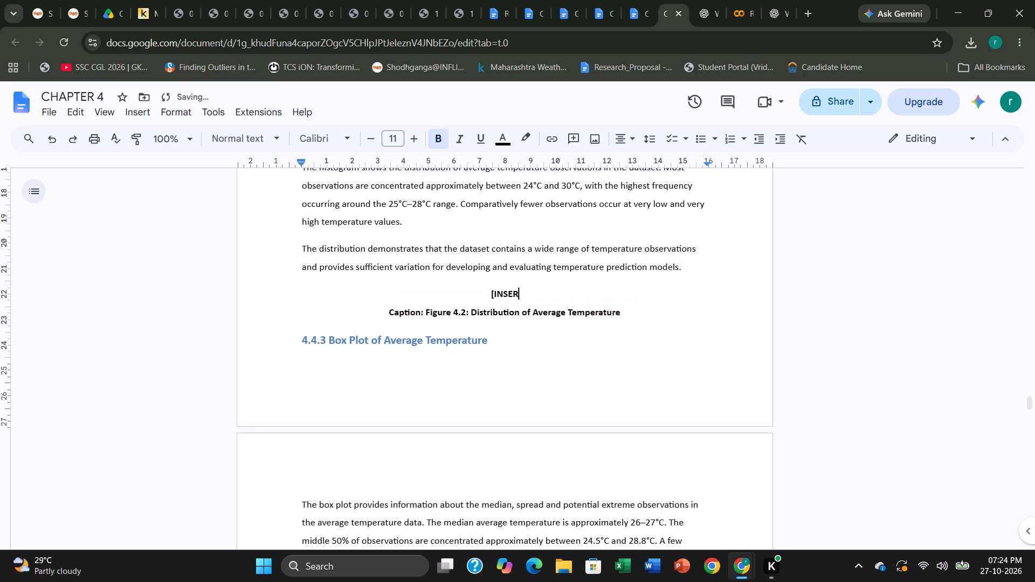
key(BackSpace)
key(BackSpace)
key(BackSpace)
key(BackSpace)
key(BackSpace)
key(BackSpace)
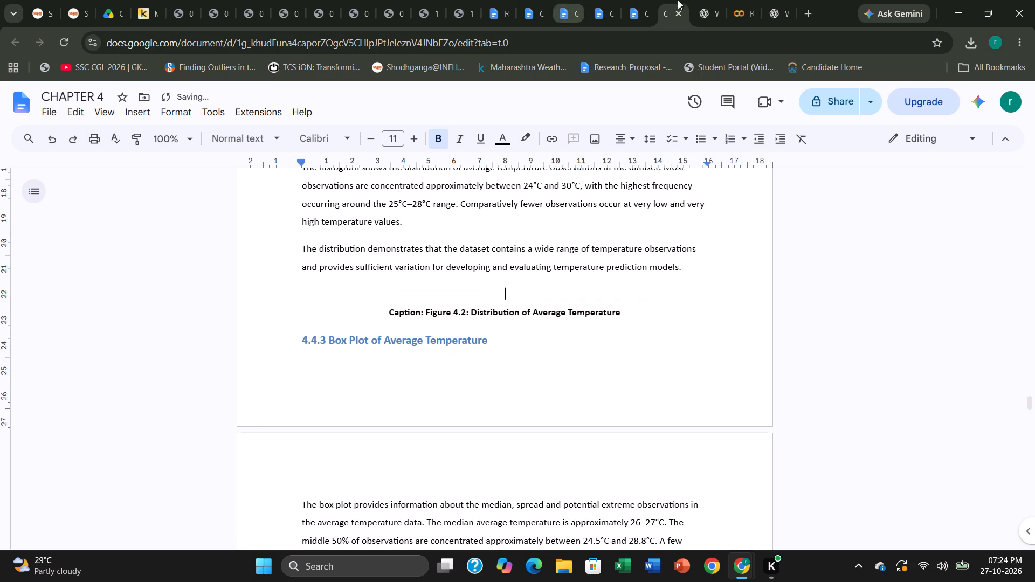
Look through the Colab notebook outputs for the chart matching Figure 4.2, checking against its caption in CHAPTER 4.
click(746, 6)
scroll(432, 339, down, 3)
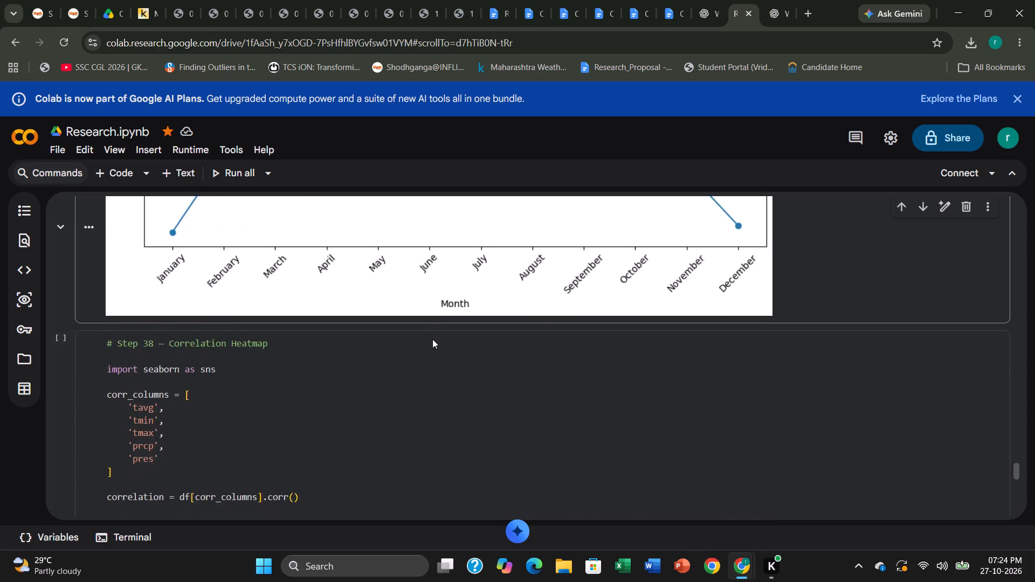
scroll(432, 339, down, 3)
scroll(349, 364, down, 2)
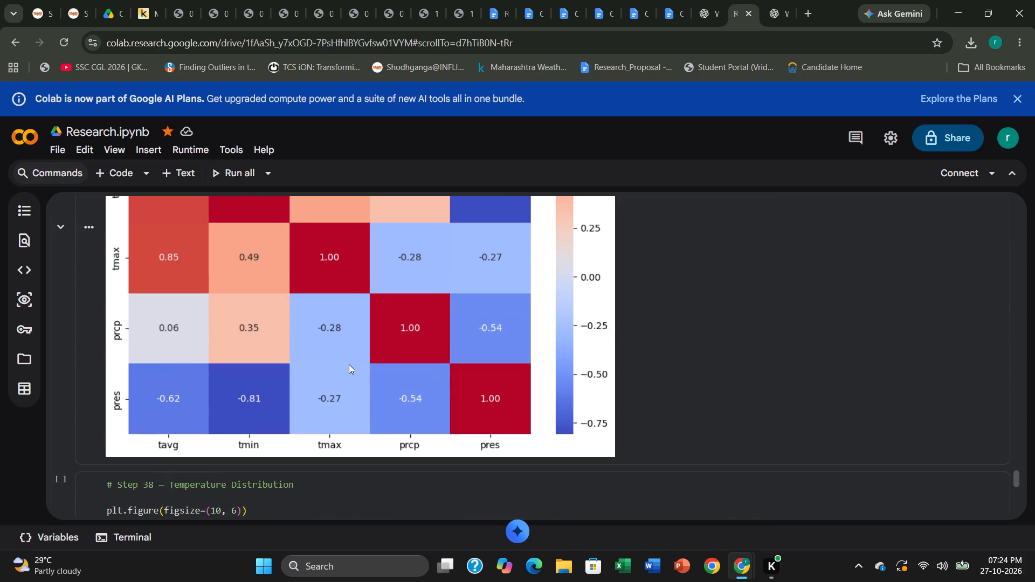
scroll(287, 360, up, 6)
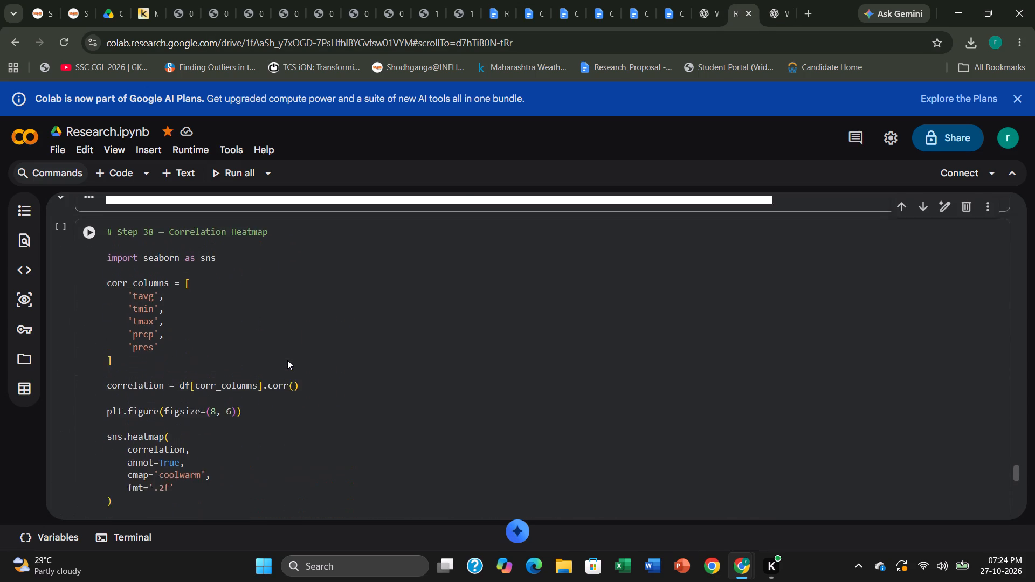
scroll(287, 360, down, 8)
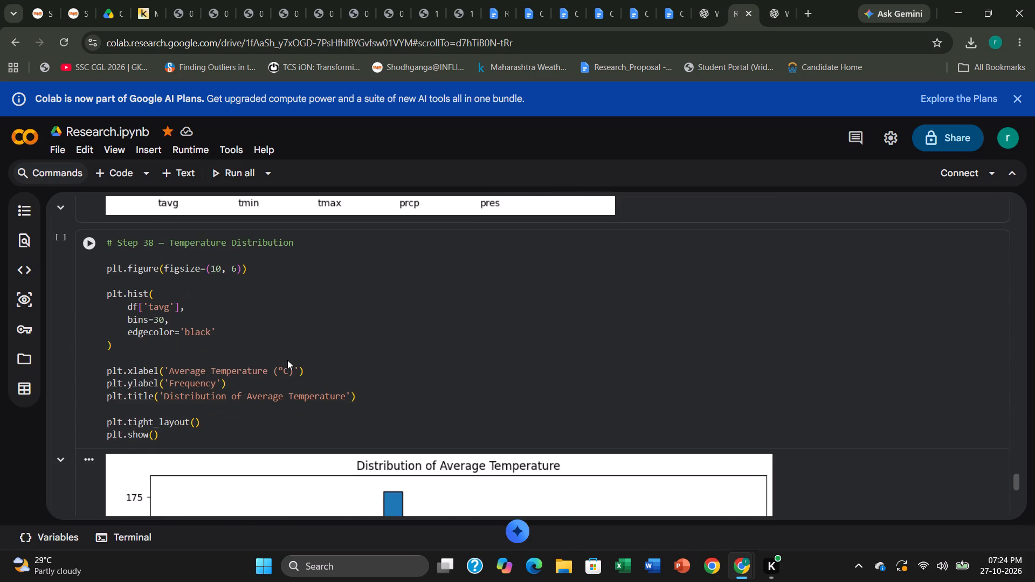
scroll(287, 360, up, 1)
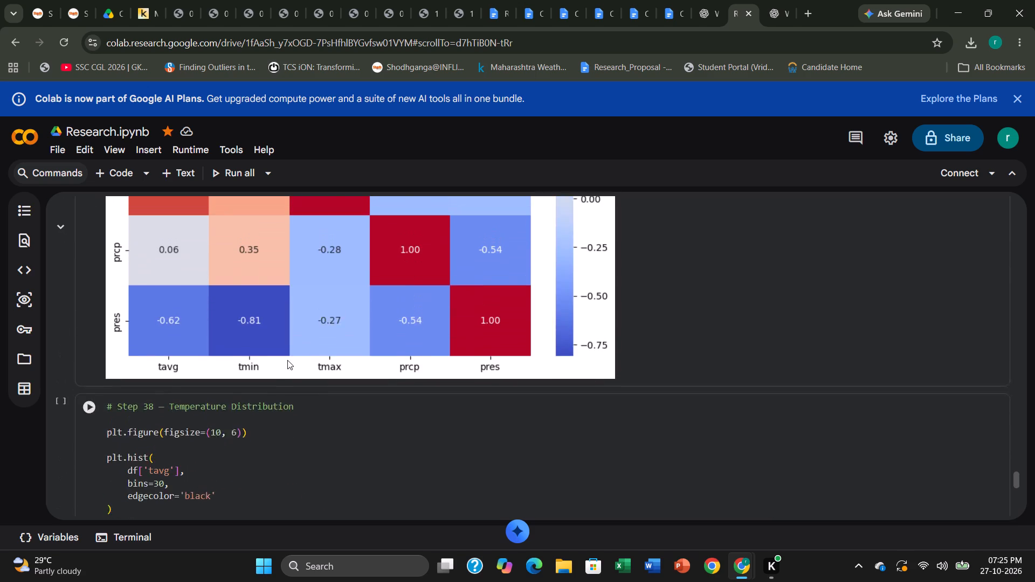
scroll(287, 360, up, 1)
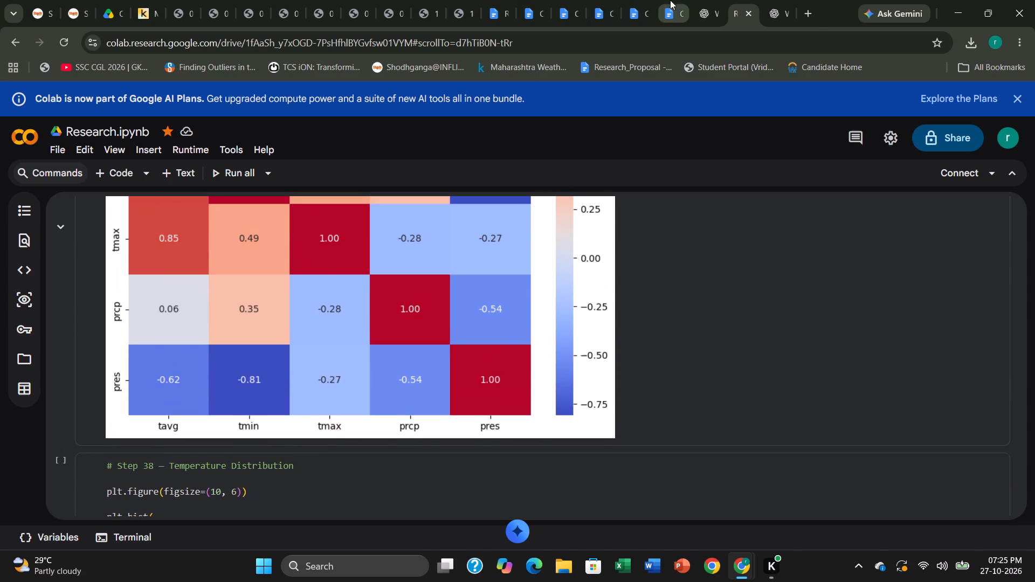
click(670, 0)
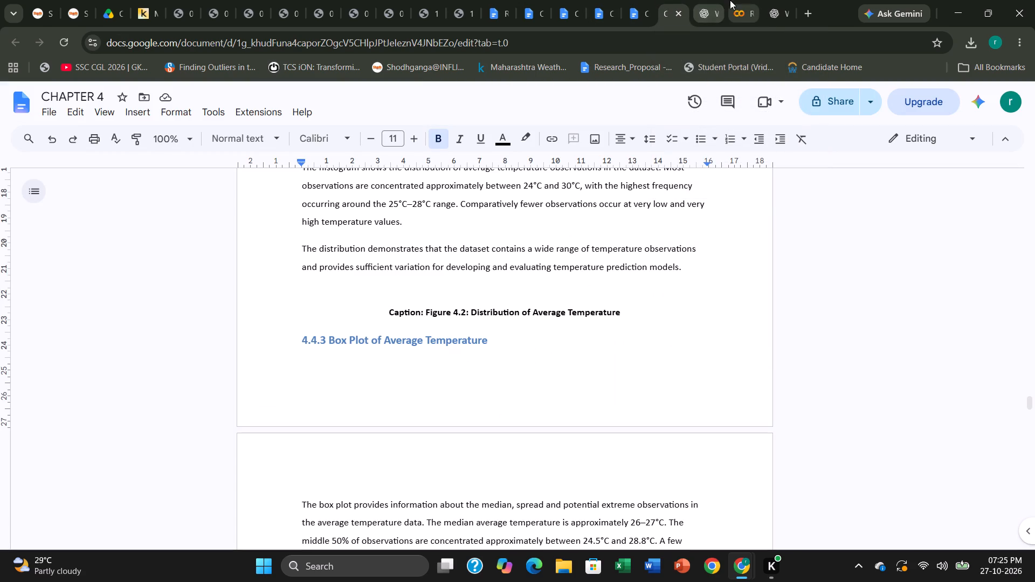
Copy the "Distribution of Average Temperature" histogram as an image from Colab and paste it above the Figure 4.2 caption in CHAPTER 4.
click(744, 0)
scroll(516, 260, down, 1)
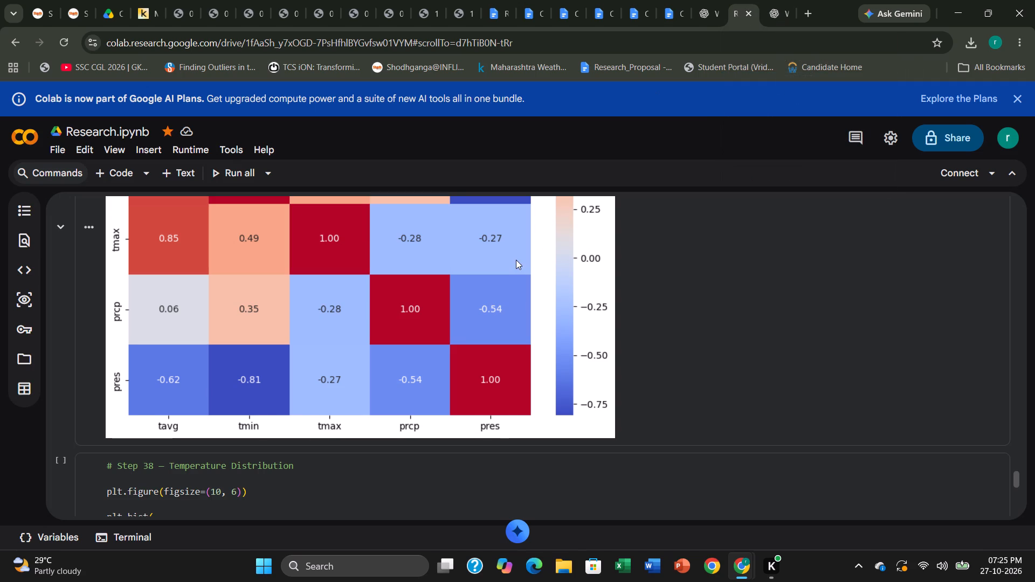
scroll(516, 260, down, 1)
scroll(394, 385, down, 3)
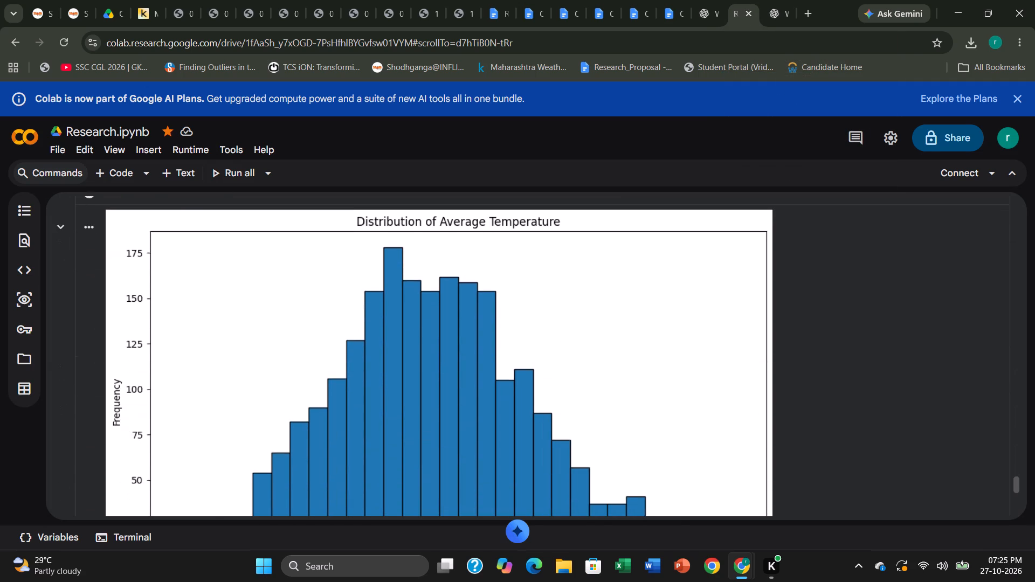
scroll(394, 385, down, 1)
scroll(394, 385, up, 1)
scroll(394, 385, down, 3)
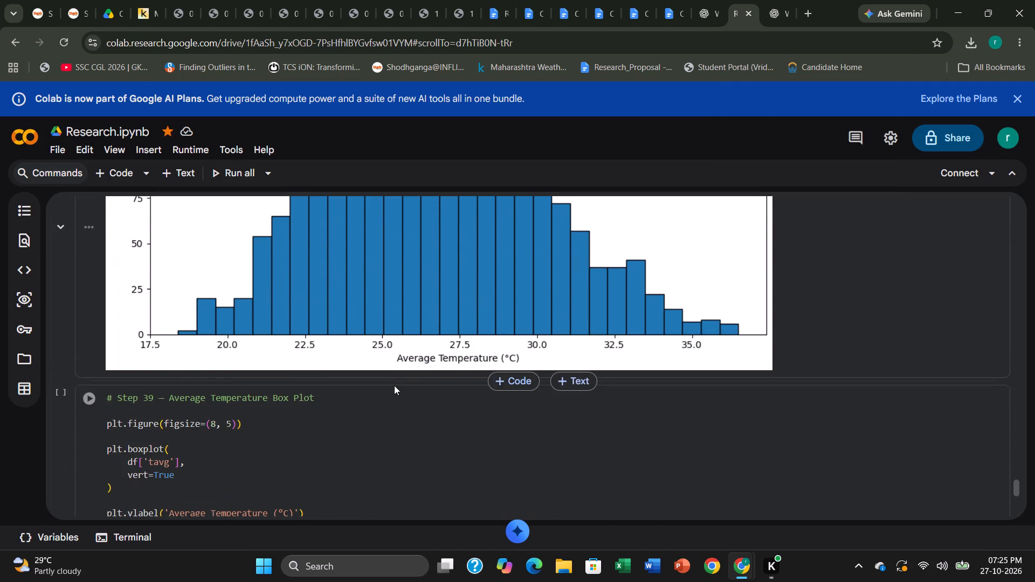
scroll(394, 385, up, 1)
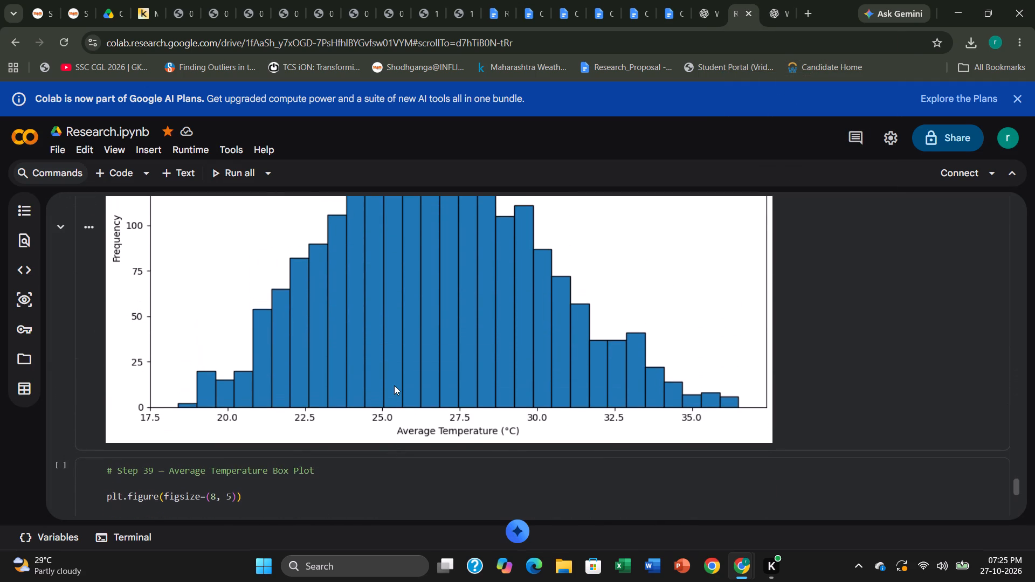
scroll(394, 385, up, 1)
right_click(358, 390)
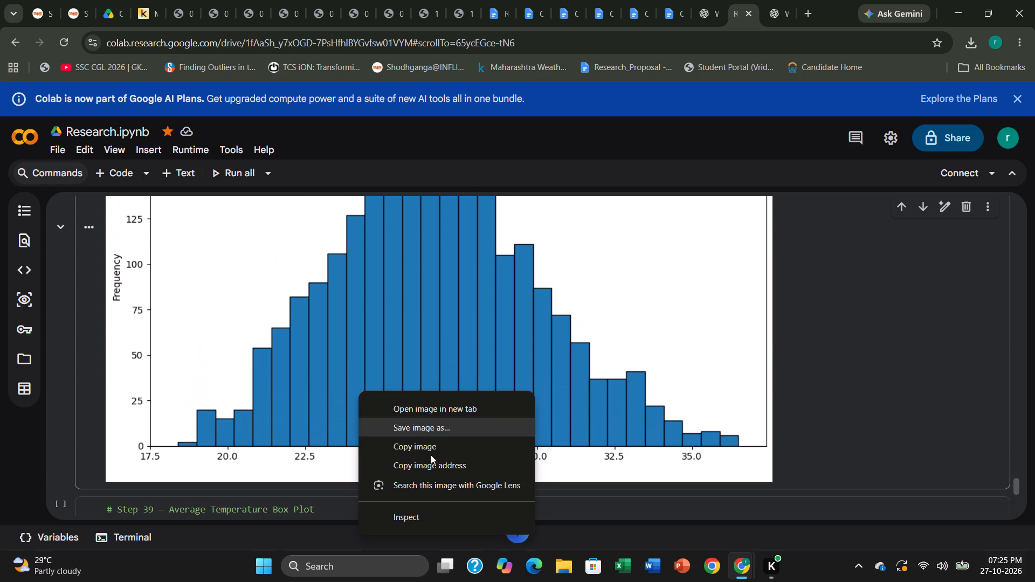
click(439, 448)
click(683, 1)
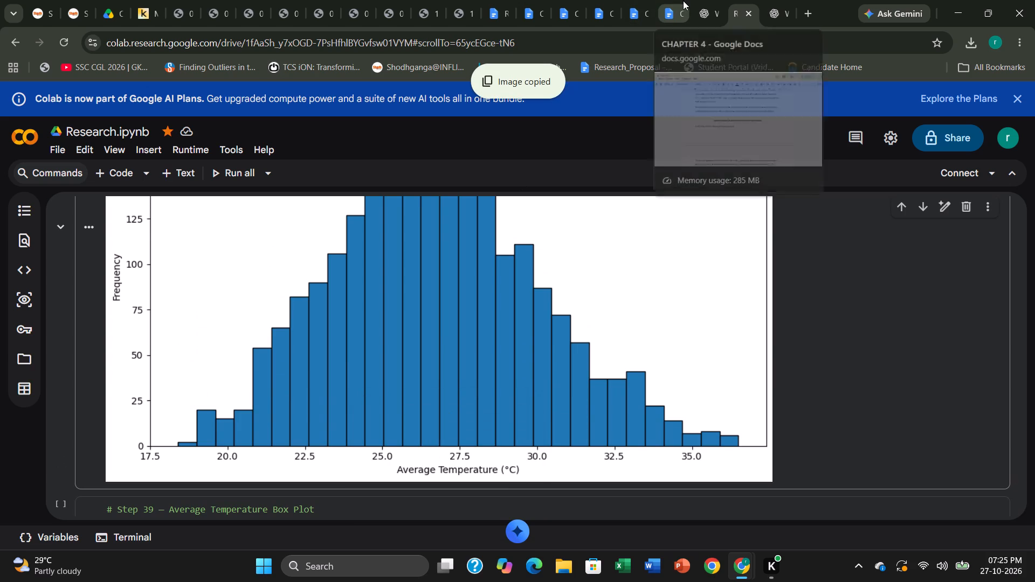
key(ctrl+v)
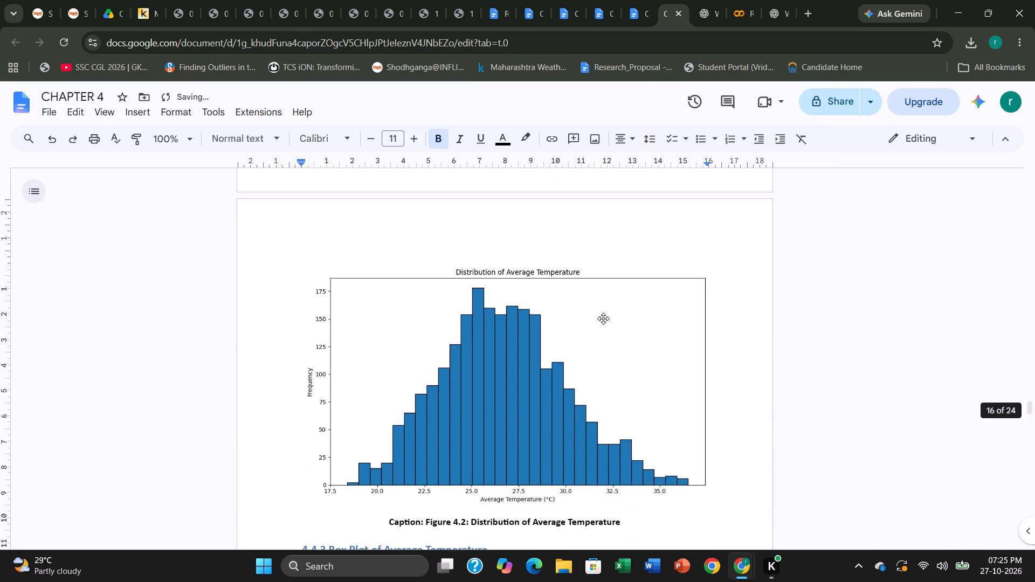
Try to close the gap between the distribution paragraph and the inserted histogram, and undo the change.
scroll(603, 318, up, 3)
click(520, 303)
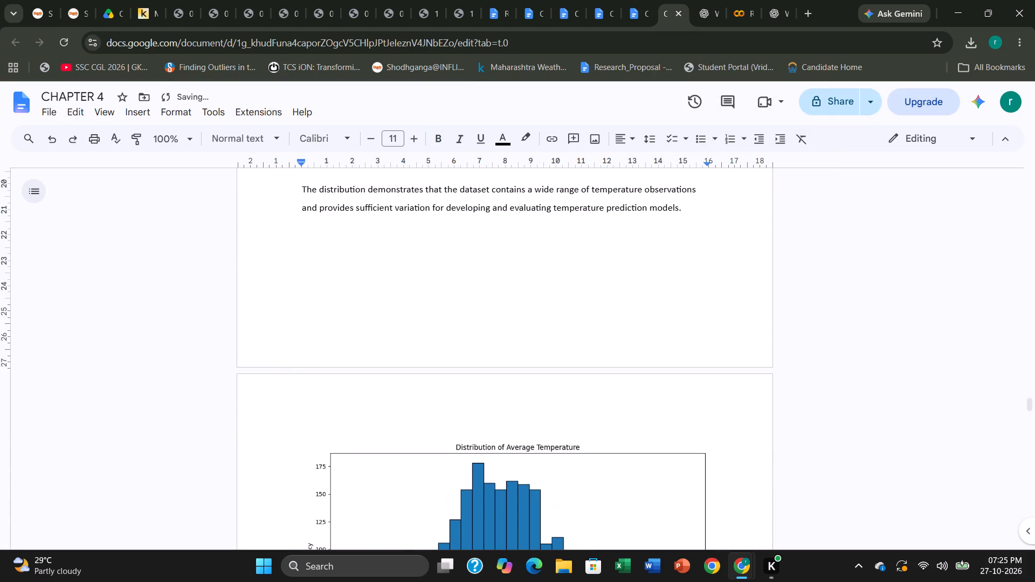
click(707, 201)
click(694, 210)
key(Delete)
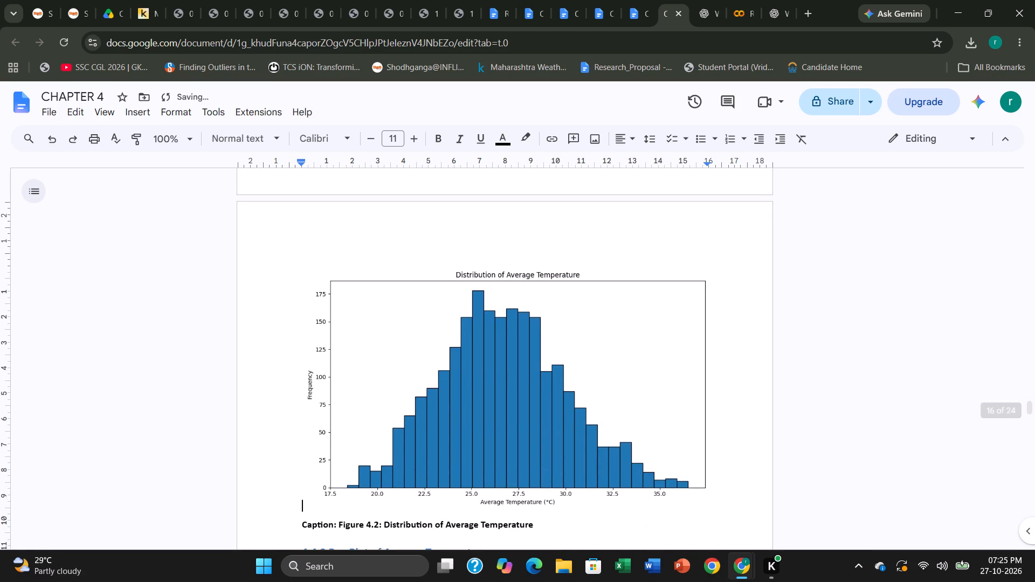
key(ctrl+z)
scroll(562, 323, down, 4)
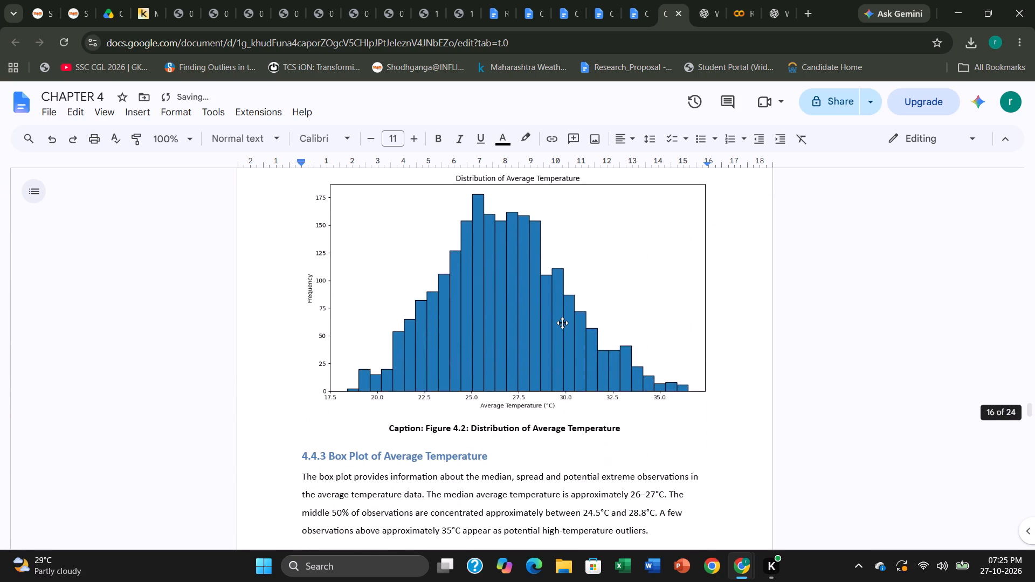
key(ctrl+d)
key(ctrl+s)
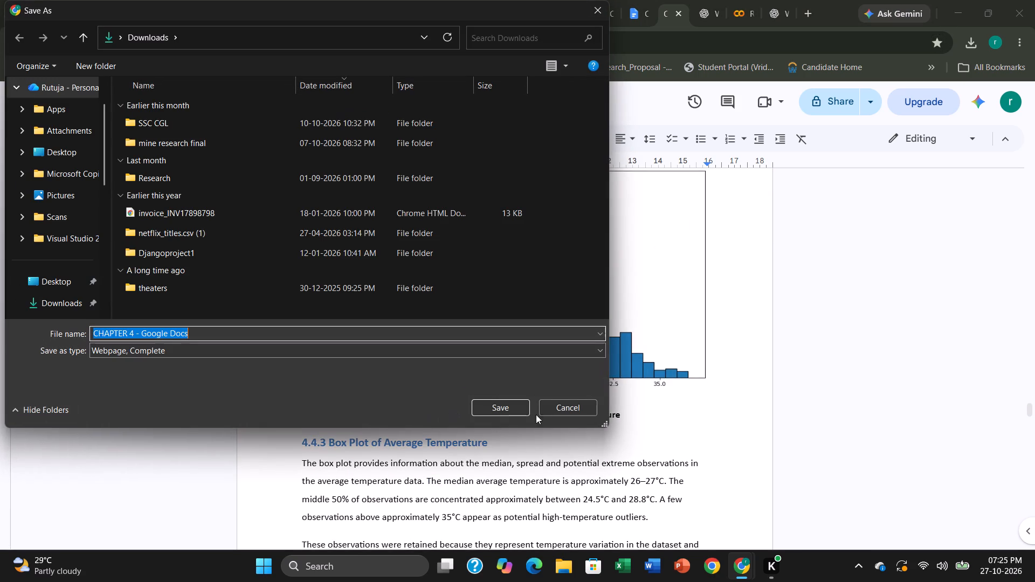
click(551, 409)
Remove the "Caption:" prefix from the Figure 4.2 caption and save the document.
double_click(406, 417)
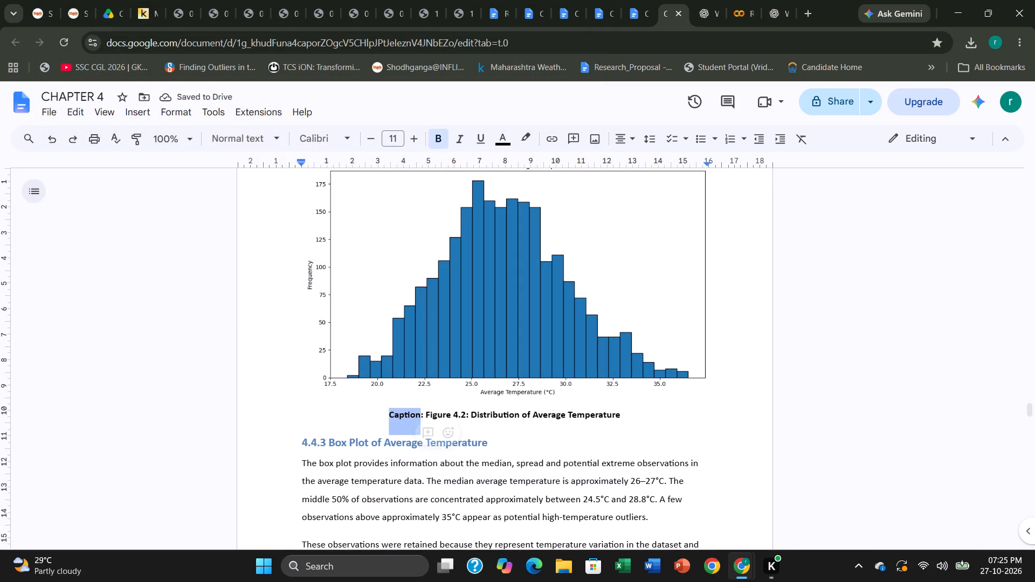
key(BackSpace)
key(Delete)
key(ctrl+d)
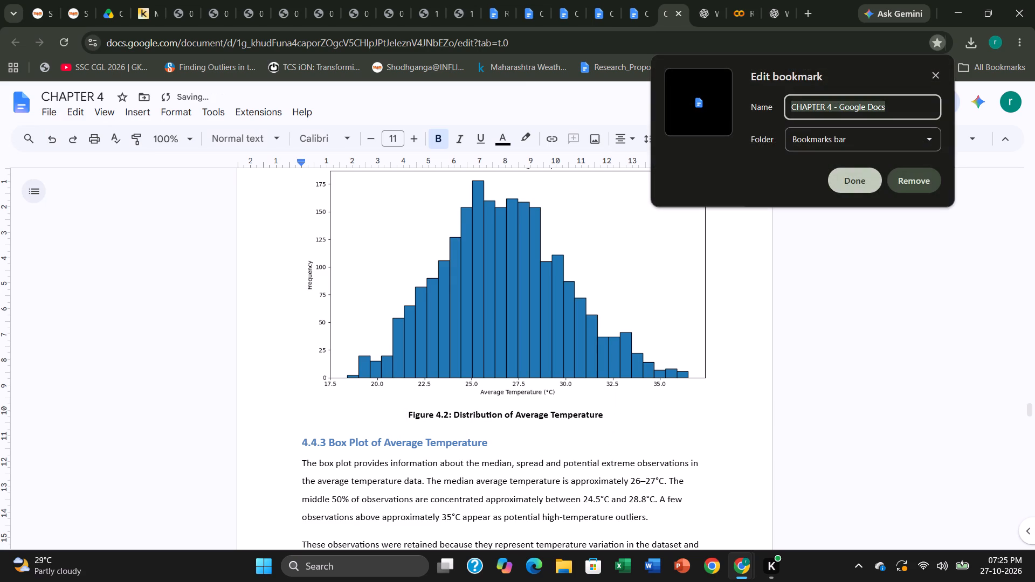
click(905, 197)
click(798, 298)
key(ctrl+s)
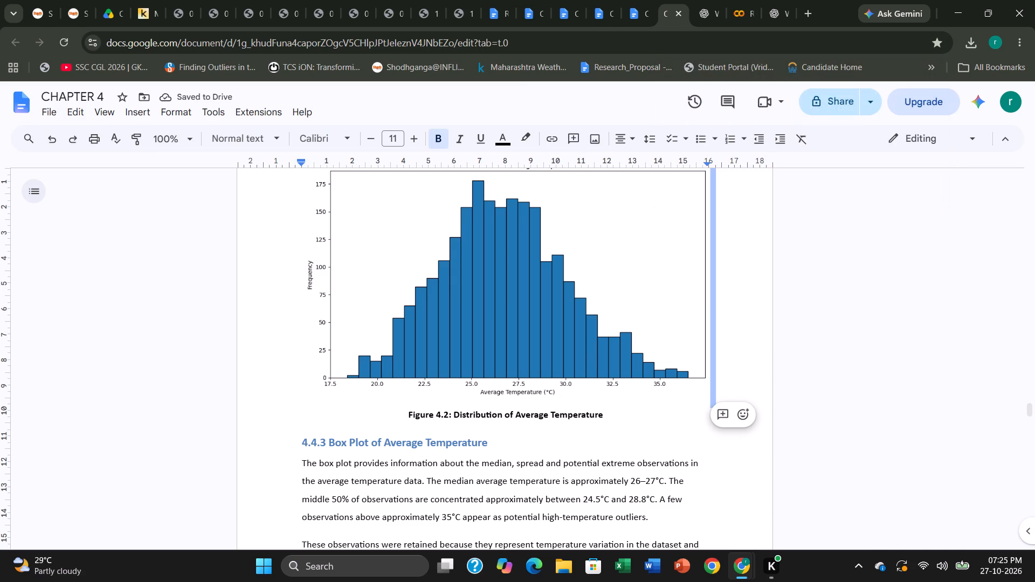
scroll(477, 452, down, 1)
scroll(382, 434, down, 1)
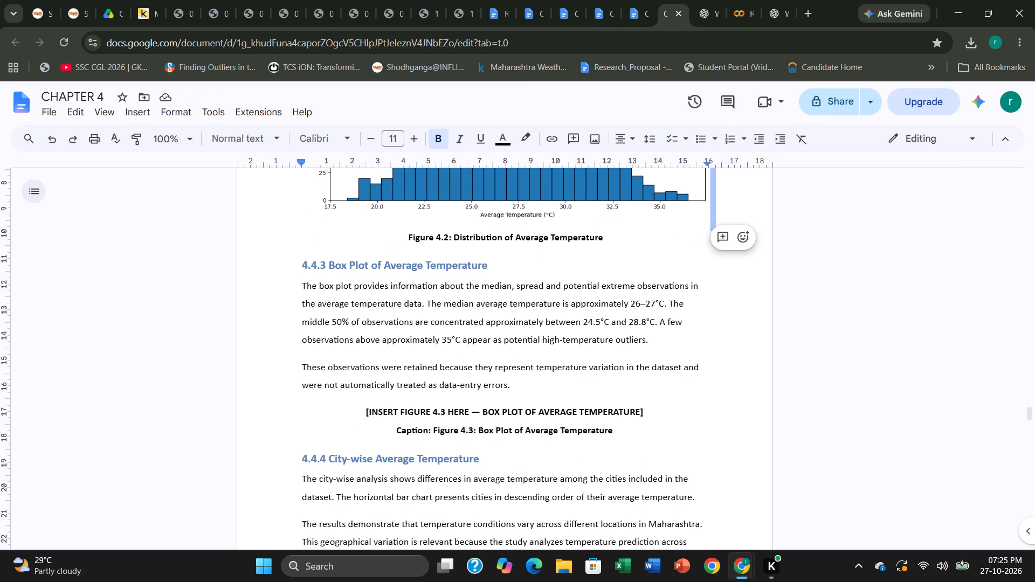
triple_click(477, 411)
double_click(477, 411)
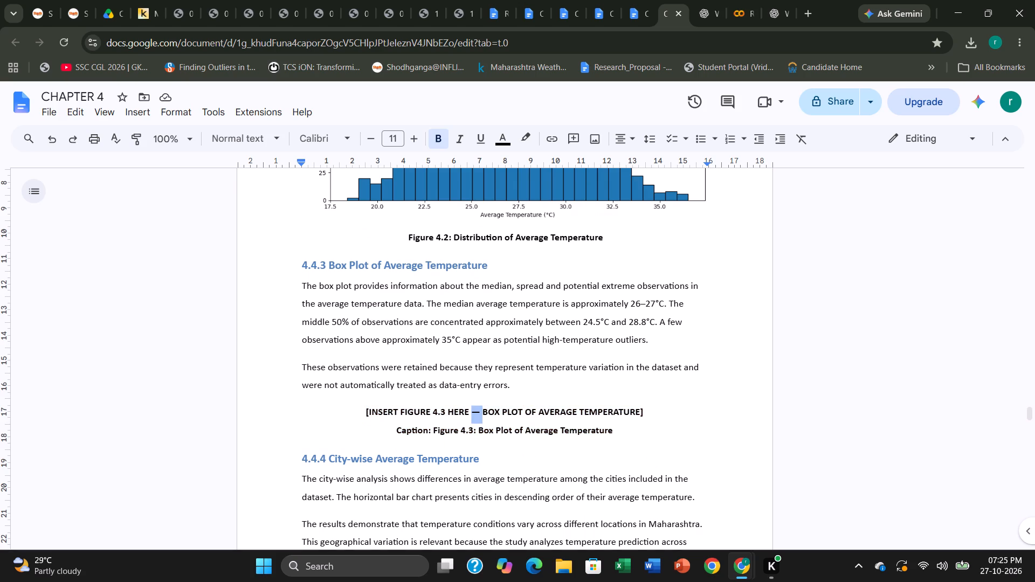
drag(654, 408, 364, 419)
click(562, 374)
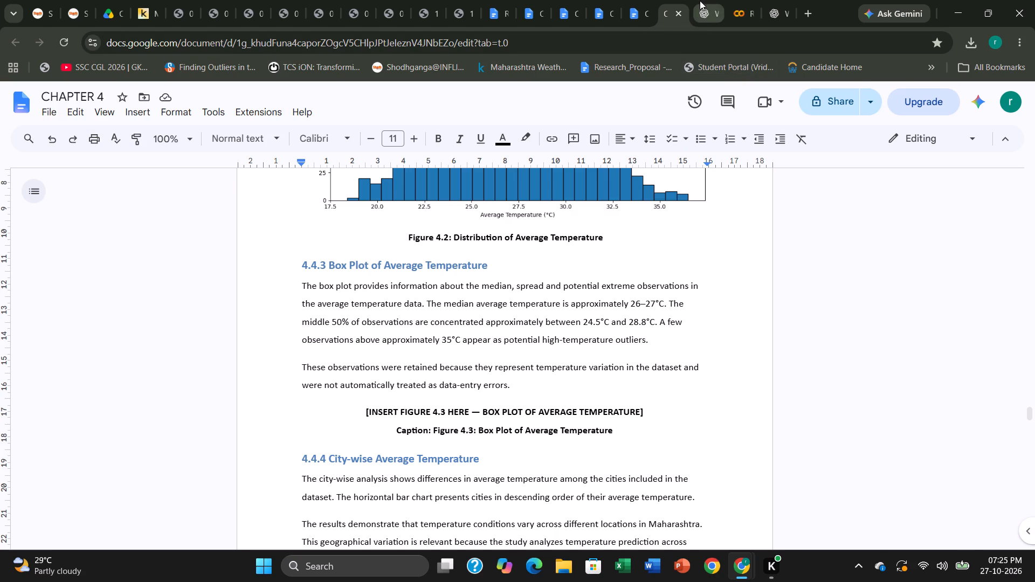
Copy the "Box Plot of Average Temperature" chart as an image from the Colab notebook.
click(746, 5)
scroll(450, 330, down, 1)
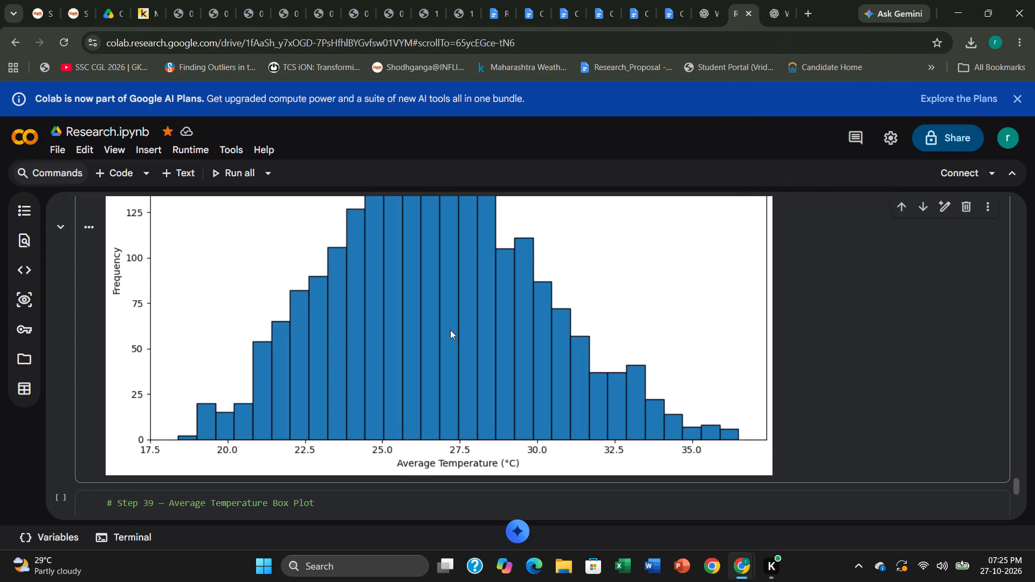
scroll(450, 330, down, 1)
scroll(365, 432, right, 1)
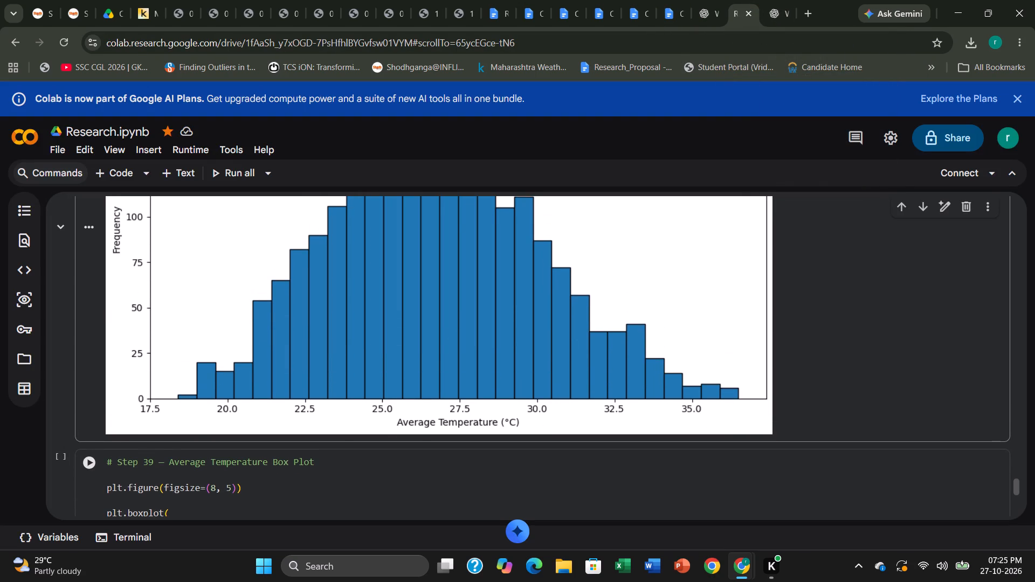
scroll(365, 432, right, 1)
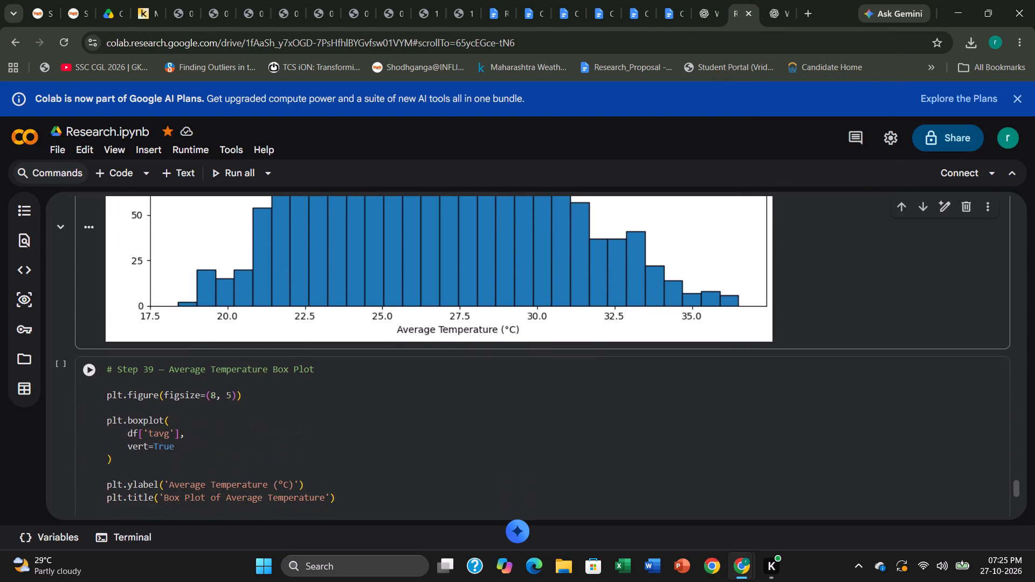
scroll(420, 407, down, 1)
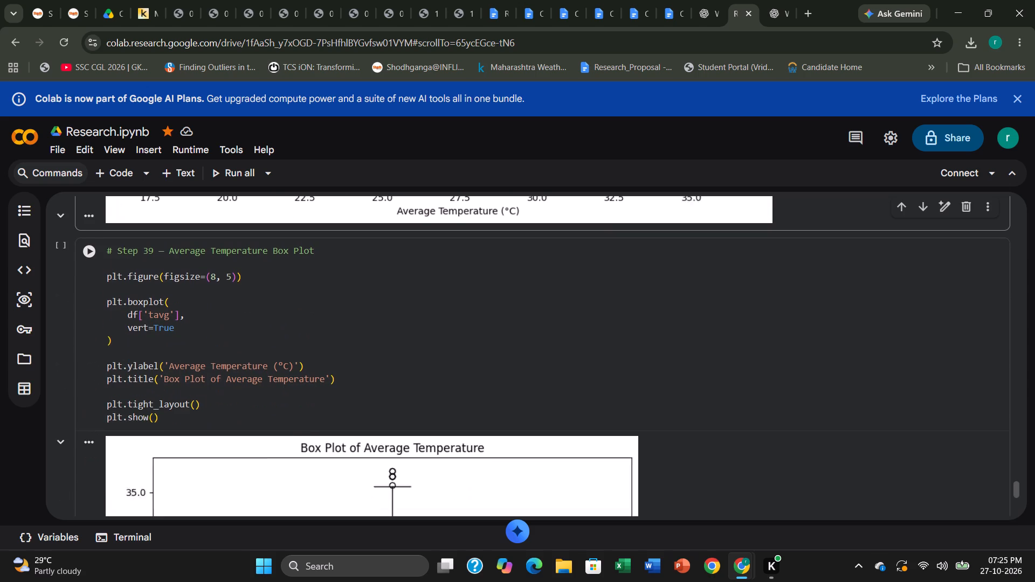
scroll(420, 407, down, 2)
scroll(345, 432, down, 1)
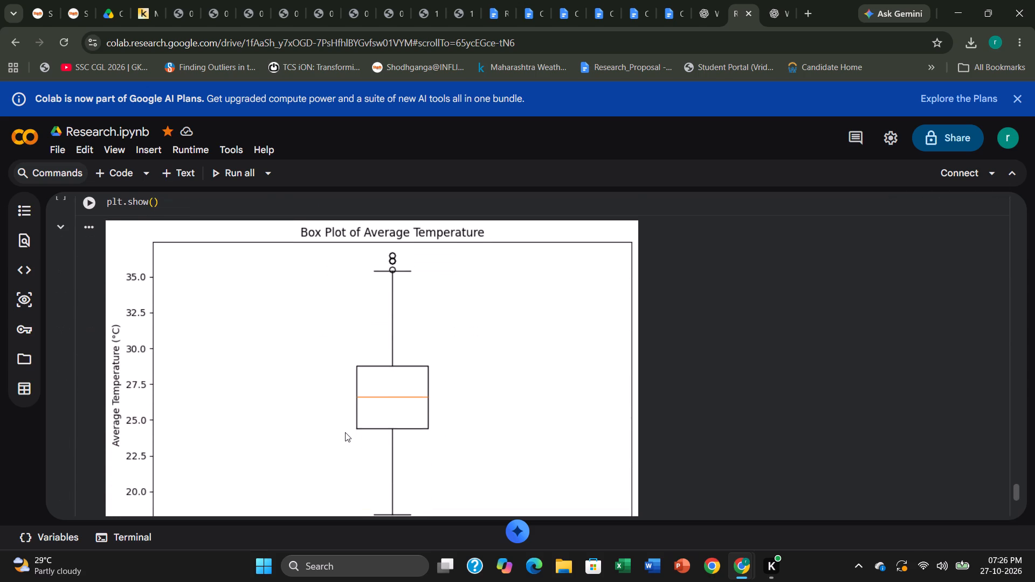
scroll(345, 432, down, 1)
scroll(379, 384, down, 1)
click(341, 345)
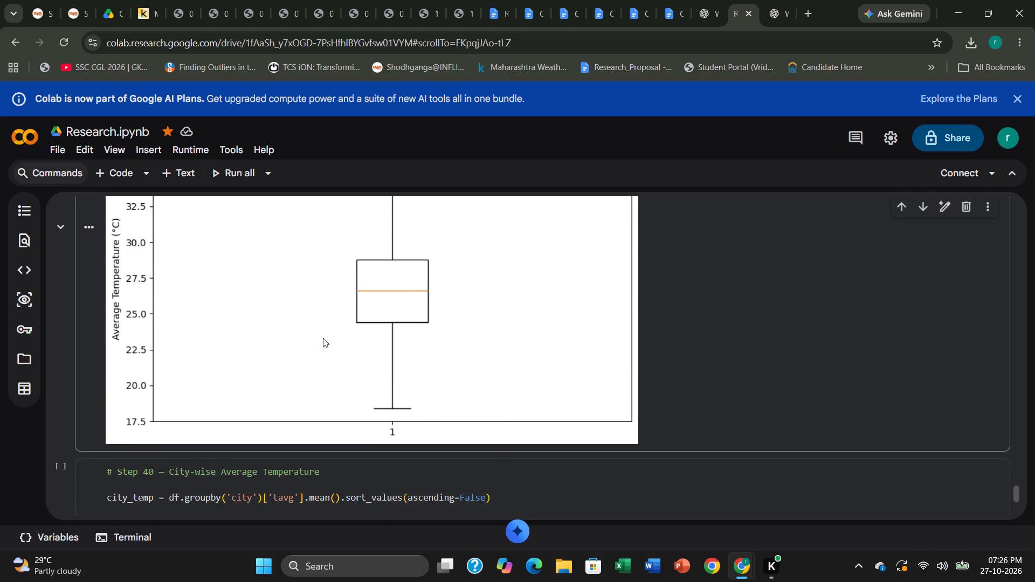
right_click(323, 338)
click(368, 401)
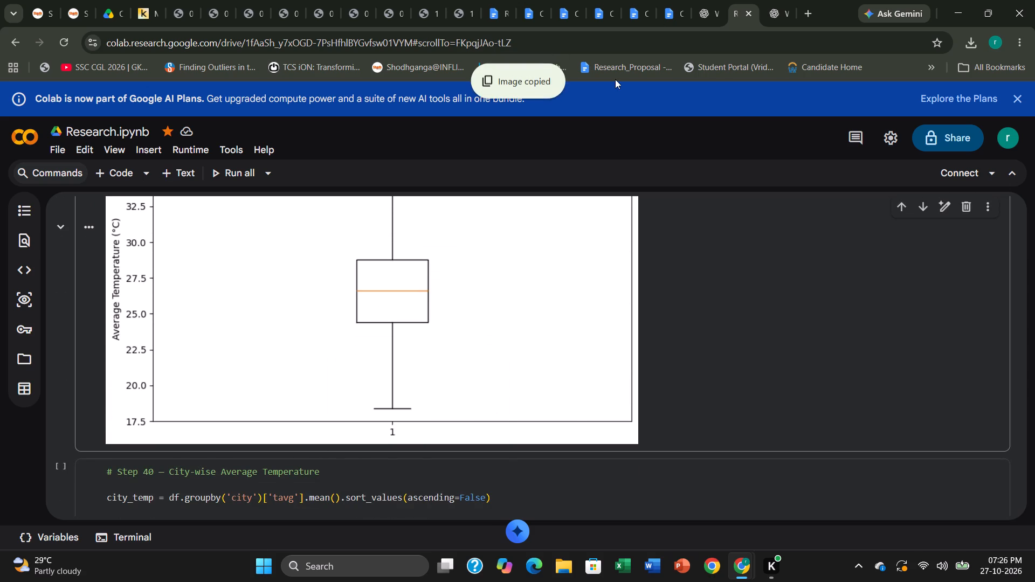
Switch to the CHAPTER 4 document and replace the "[INSERT FIGURE 4.3 HERE — BOX PLOT OF AVERAGE TEMPERATURE]" placeholder with the copied box plot.
click(665, 1)
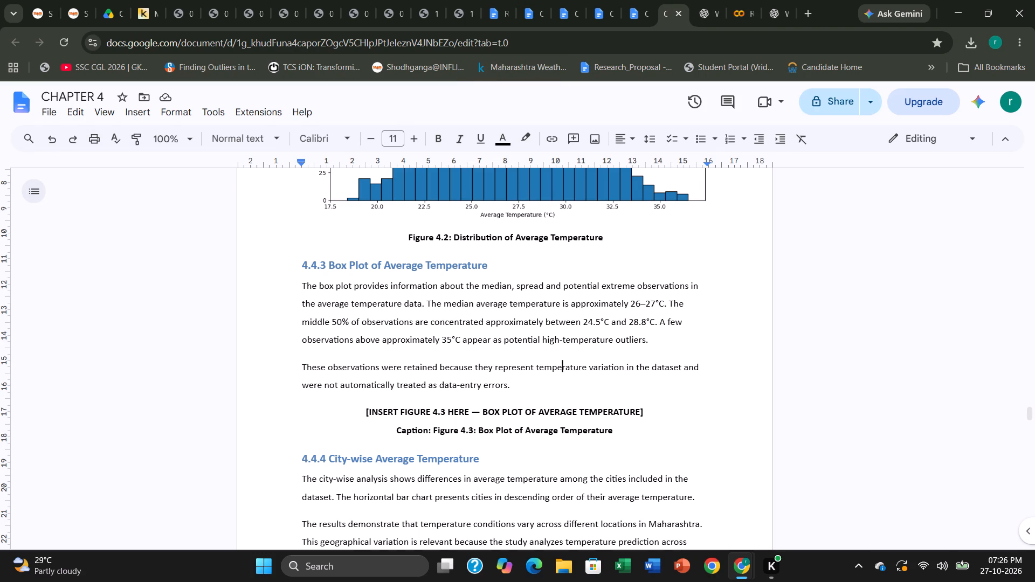
drag(651, 410, 380, 415)
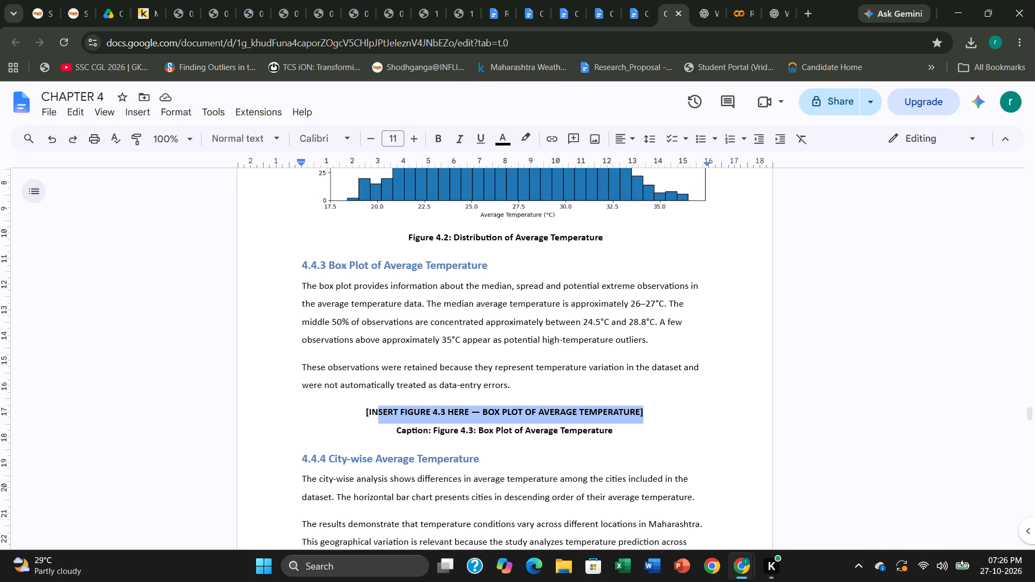
drag(380, 415, 367, 412)
key(ctrl+v)
scroll(382, 386, up, 1)
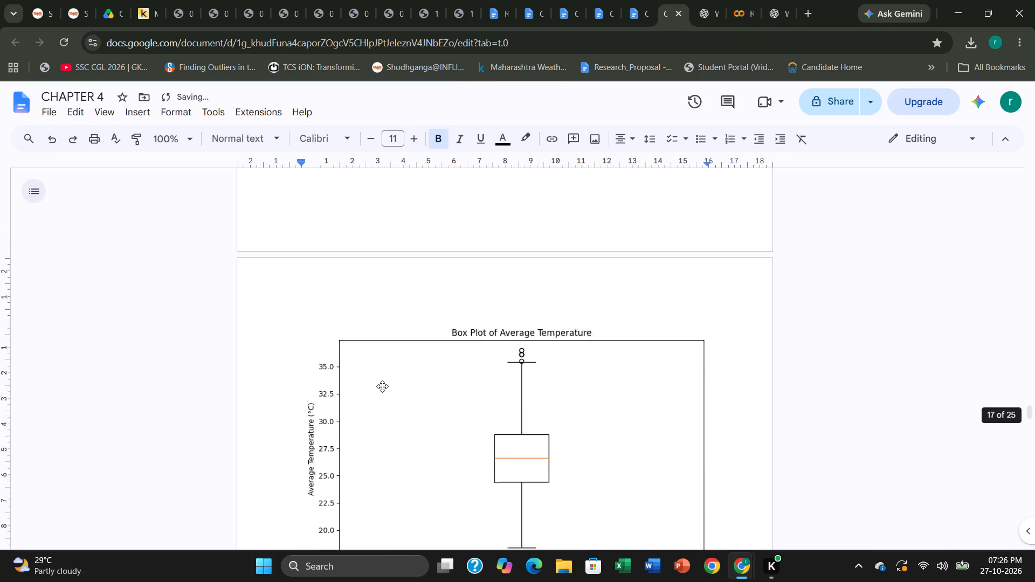
scroll(382, 386, up, 3)
Remove the "Caption:" prefix from the Figure 4.3 caption and save the document.
scroll(382, 386, down, 3)
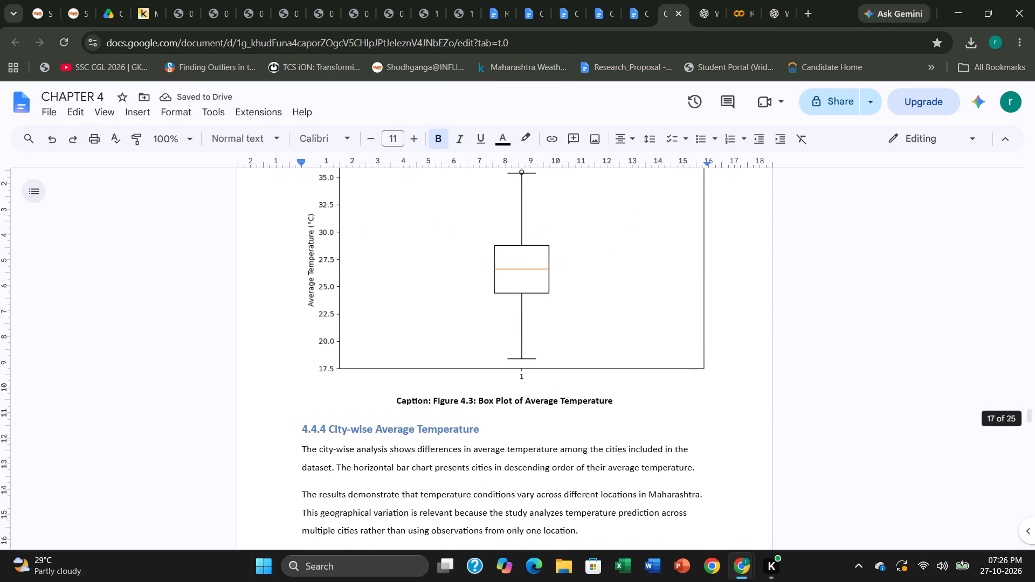
scroll(382, 386, down, 2)
double_click(415, 333)
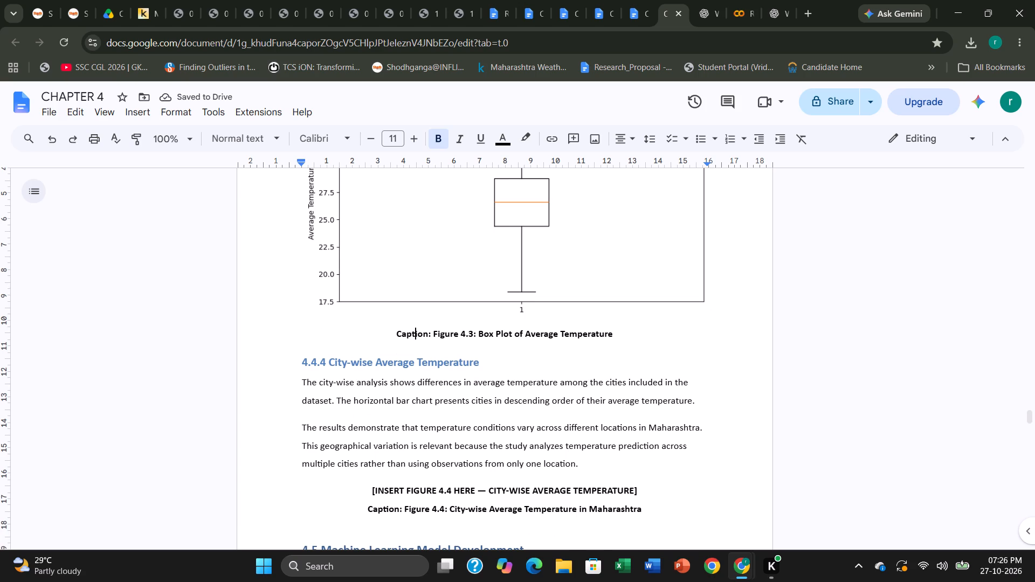
key(BackSpace)
key(Delete)
key(ctrl+s)
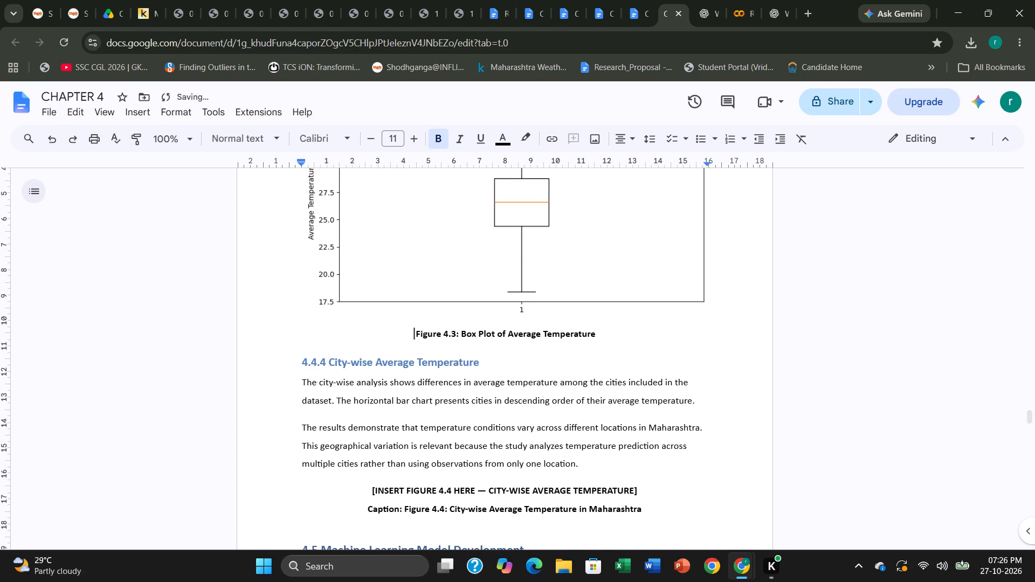
Copy the "City-wise Average Temperature in Maharashtra" bar chart as an image from the Colab notebook.
scroll(479, 392, down, 2)
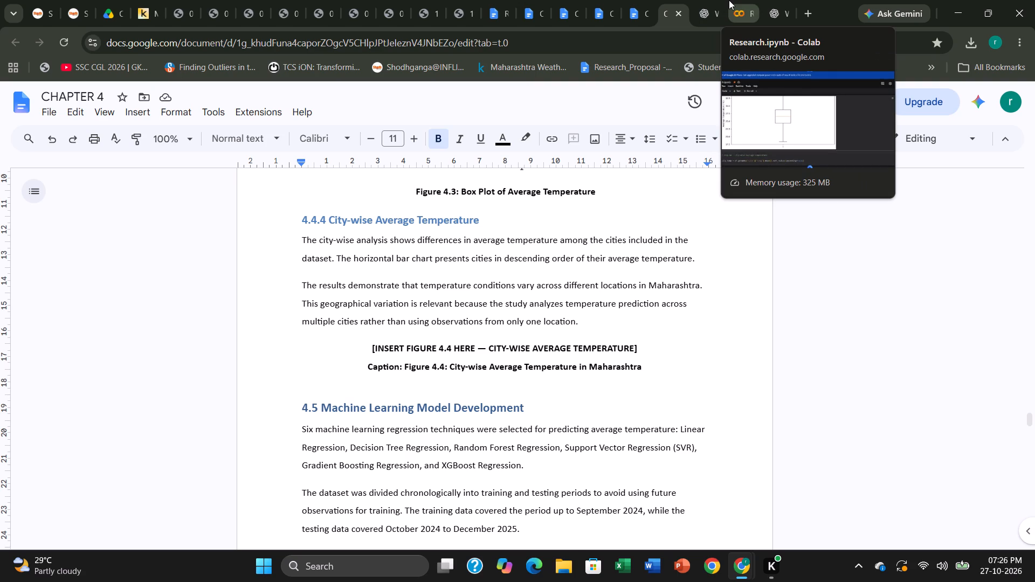
click(747, 0)
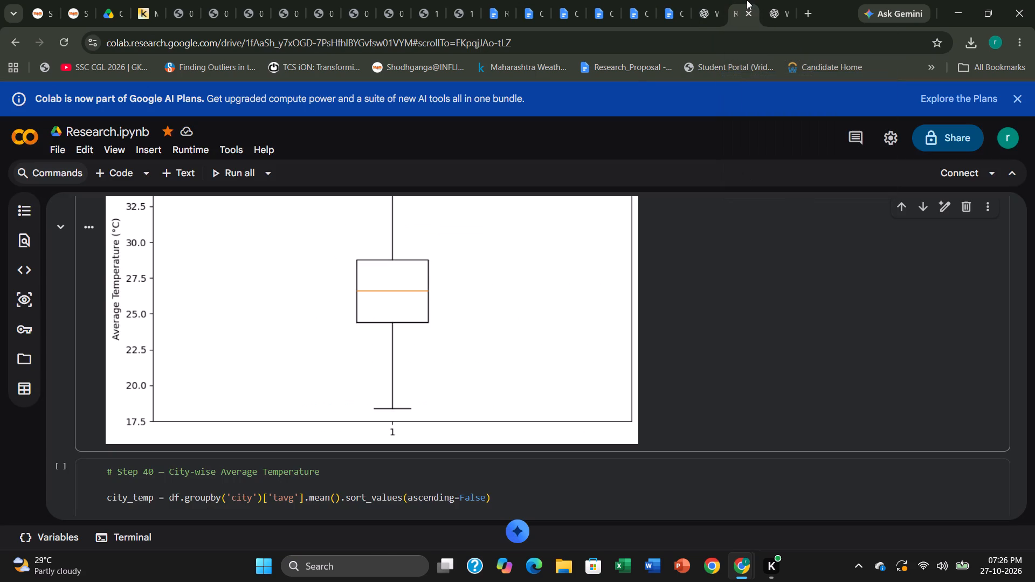
scroll(374, 391, down, 5)
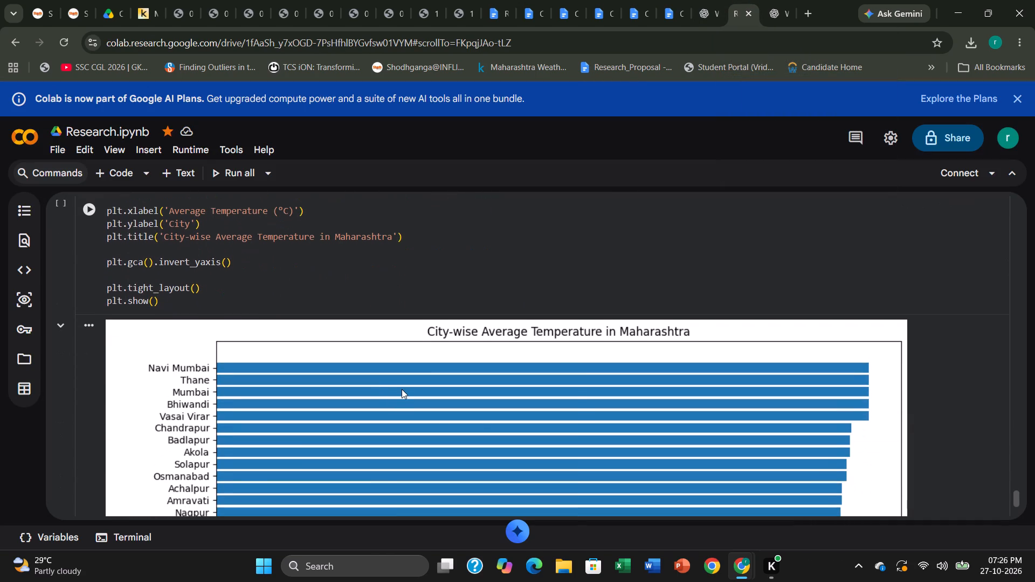
right_click(402, 389)
click(459, 448)
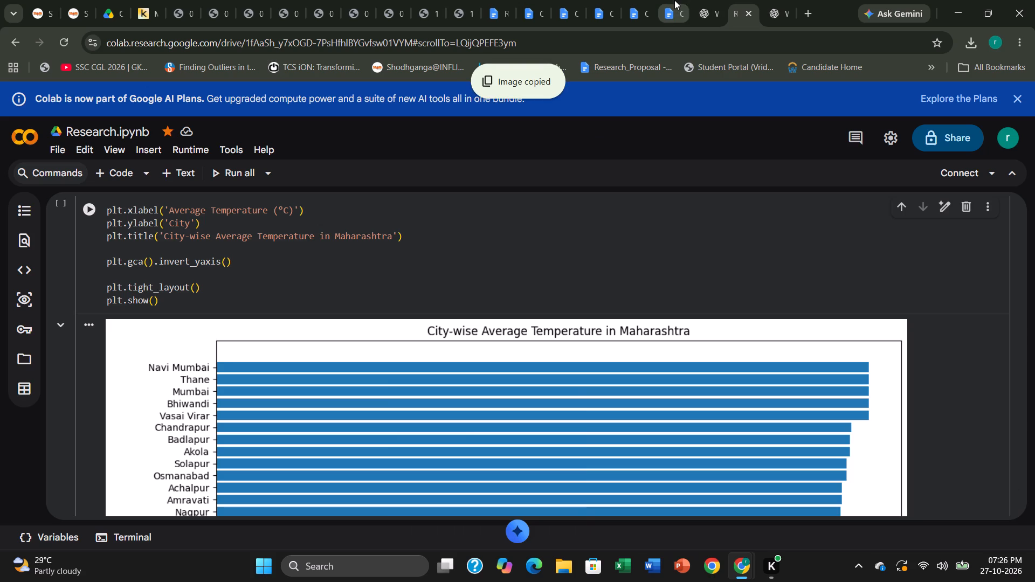
Replace the "[INSERT FIGURE 4.4 HERE — CITY-WISE AVERAGE TEMPERATURE]" placeholder in CHAPTER 4 with the copied chart and save the document.
click(677, 0)
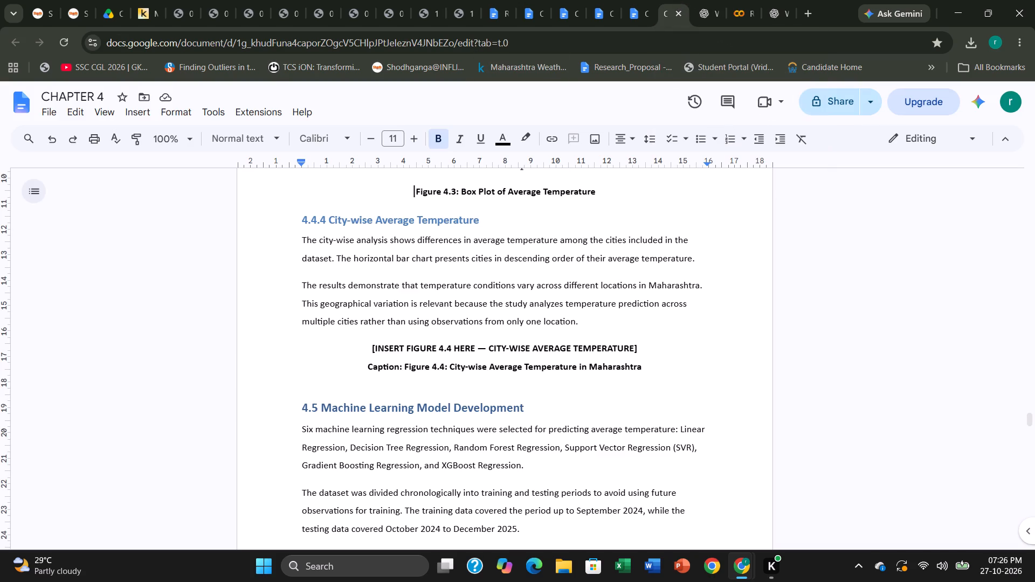
drag(650, 346, 376, 352)
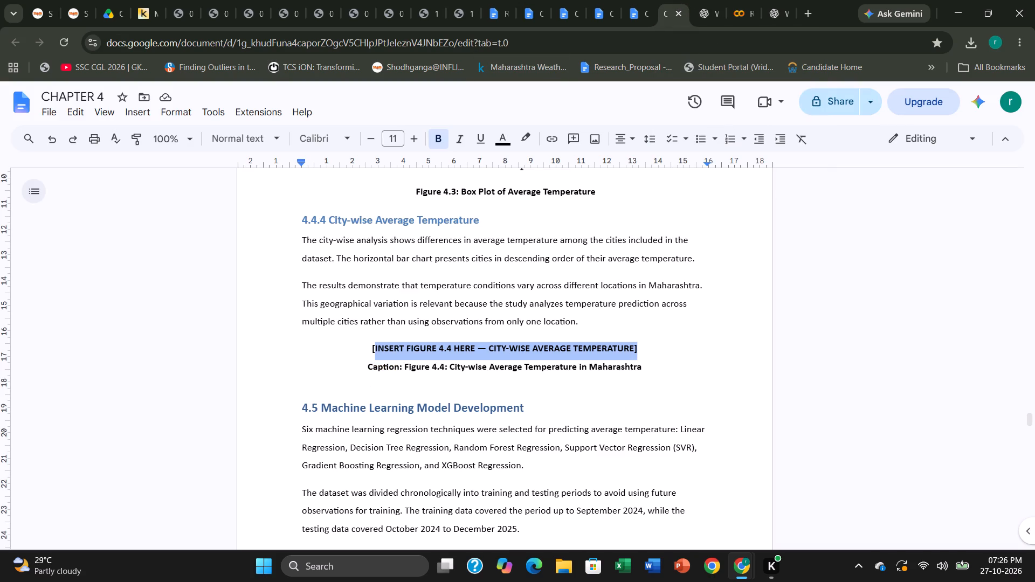
drag(376, 352, 374, 352)
key(ctrl+v)
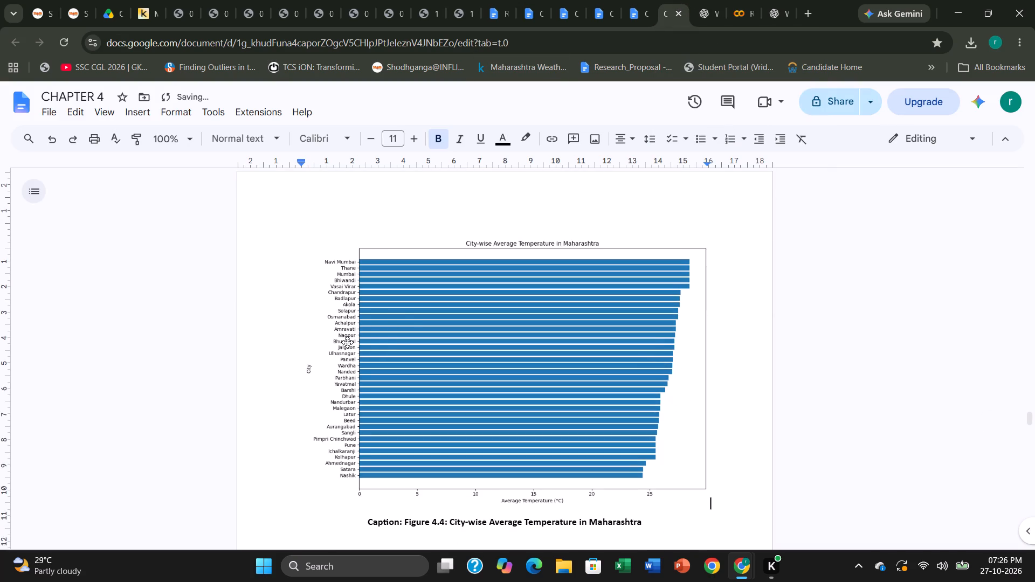
key(ctrl+s)
Review section 4.5 Machine Learning Model Development and its training and test data output placeholder.
scroll(435, 389, down, 4)
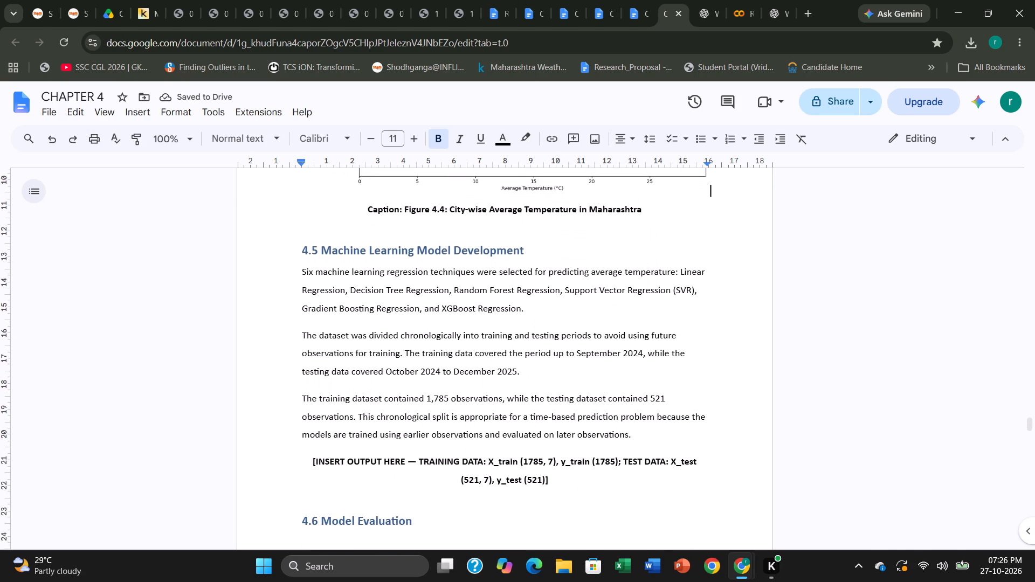
scroll(435, 389, down, 1)
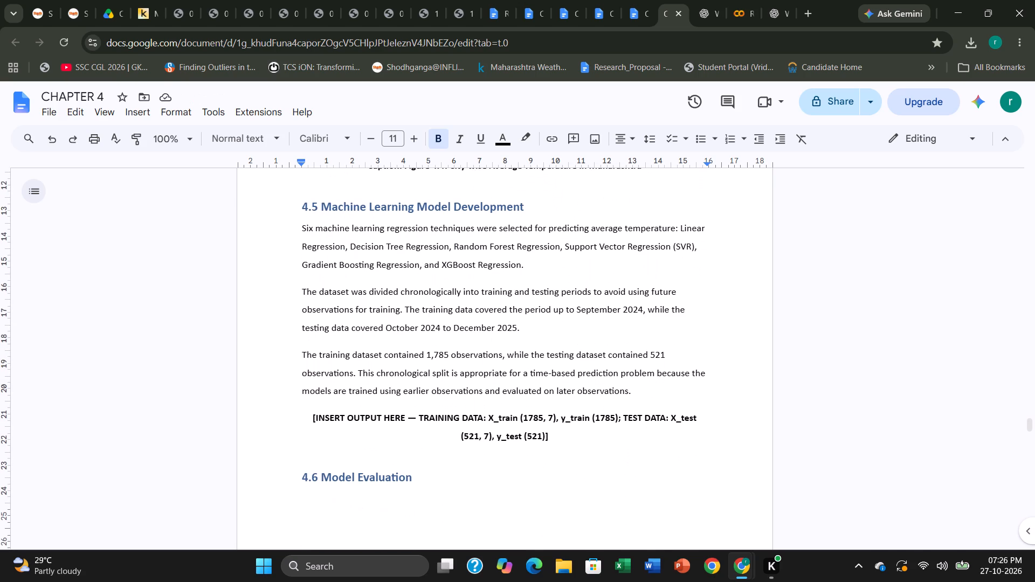
click(594, 218)
key(ctrl+s)
scroll(546, 298, down, 1)
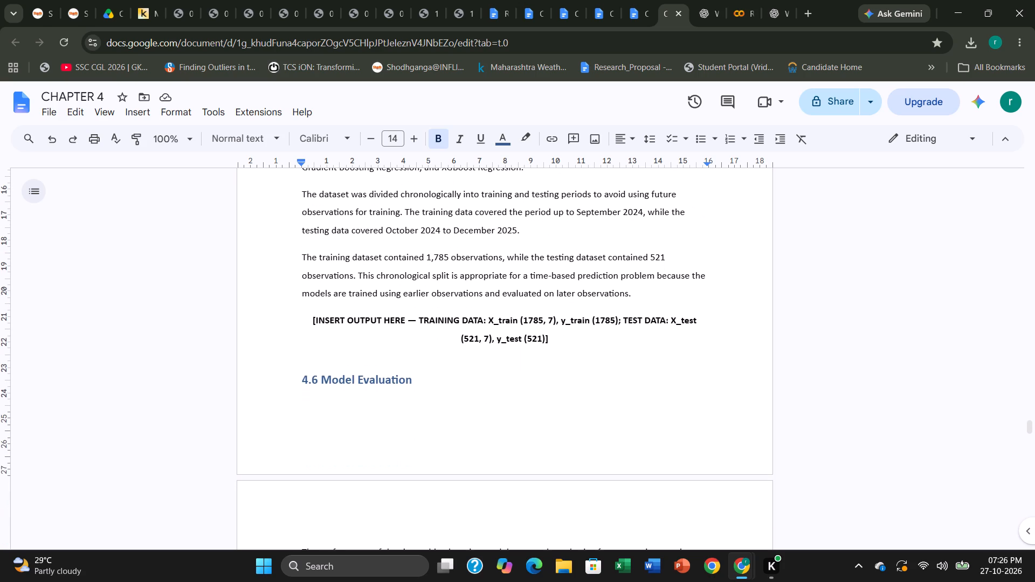
click(557, 336)
scroll(565, 340, up, 1)
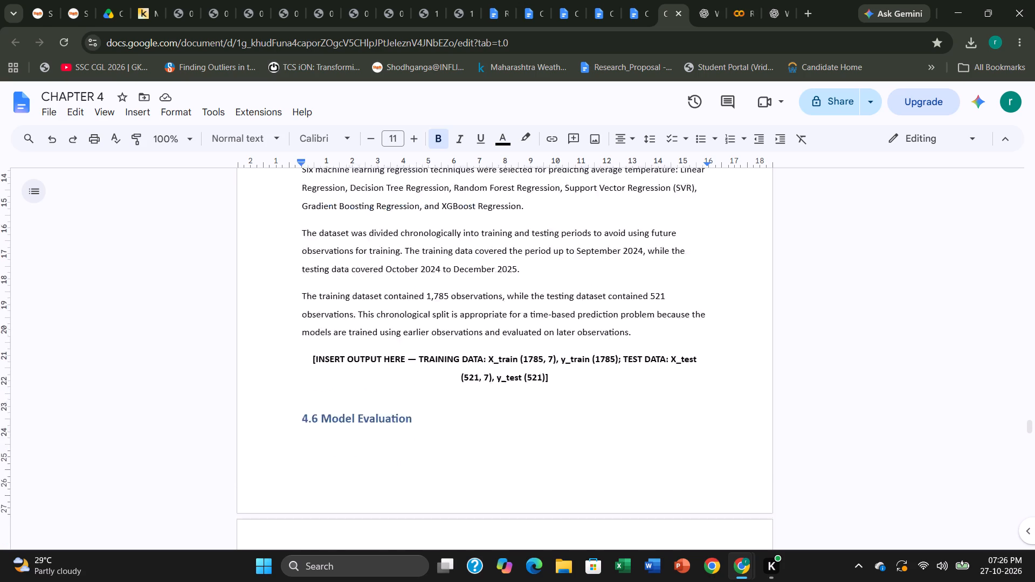
scroll(565, 340, up, 1)
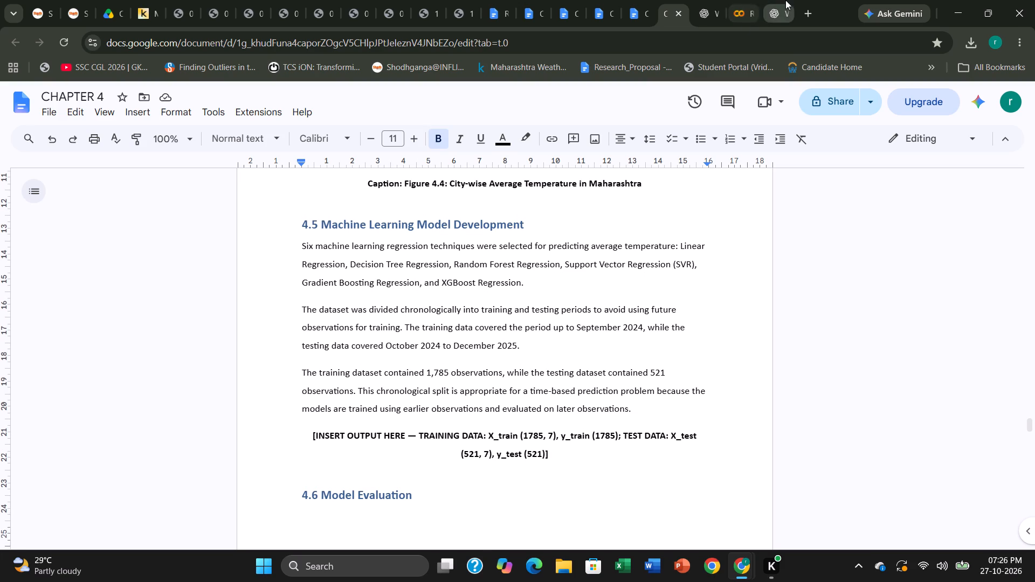
Switch to the Colab notebook and search it for "mae".
click(727, 5)
click(495, 287)
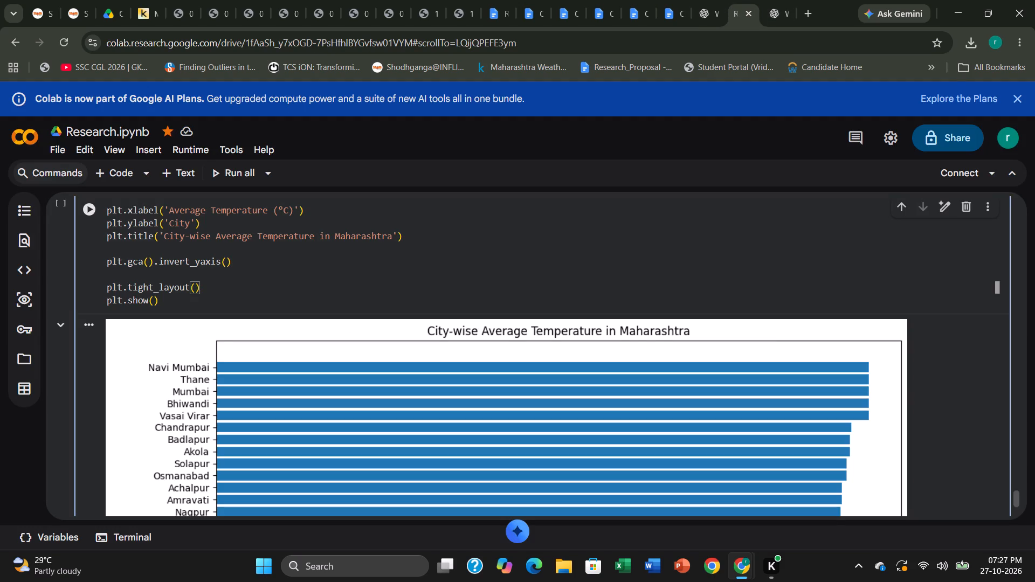
key(ctrl+f)
text(mae)
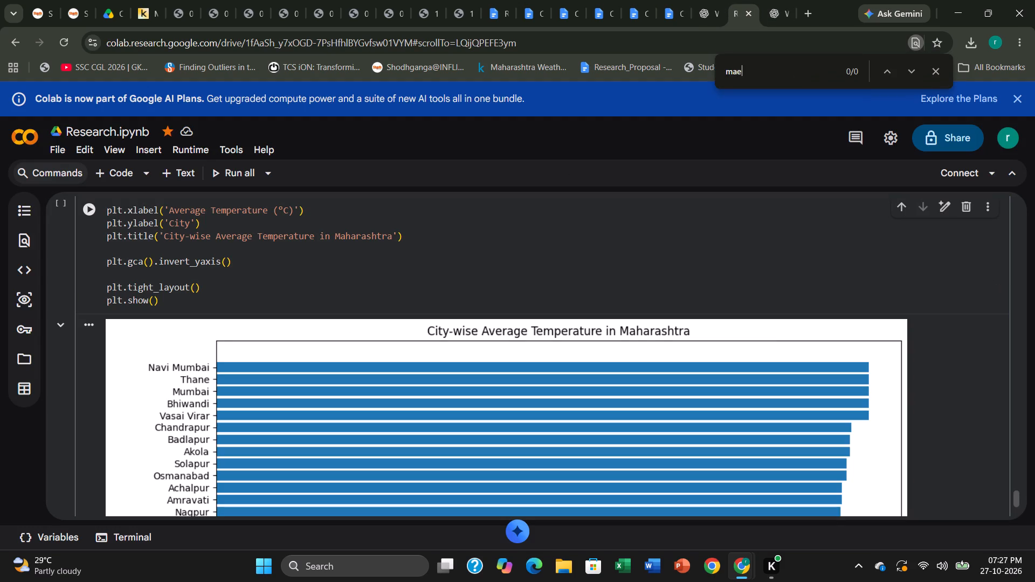
key(space)
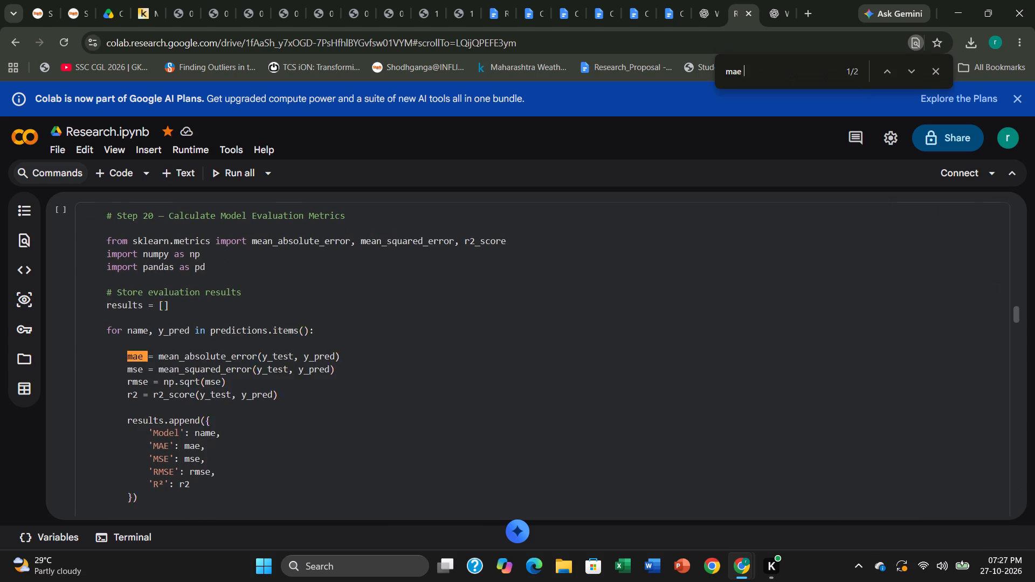
text(com)
key(BackSpace)
key(BackSpace)
key(BackSpace)
key(BackSpace)
key(BackSpace)
key(BackSpace)
key(BackSpace)
key(BackSpace)
key(BackSpace)
key(BackSpace)
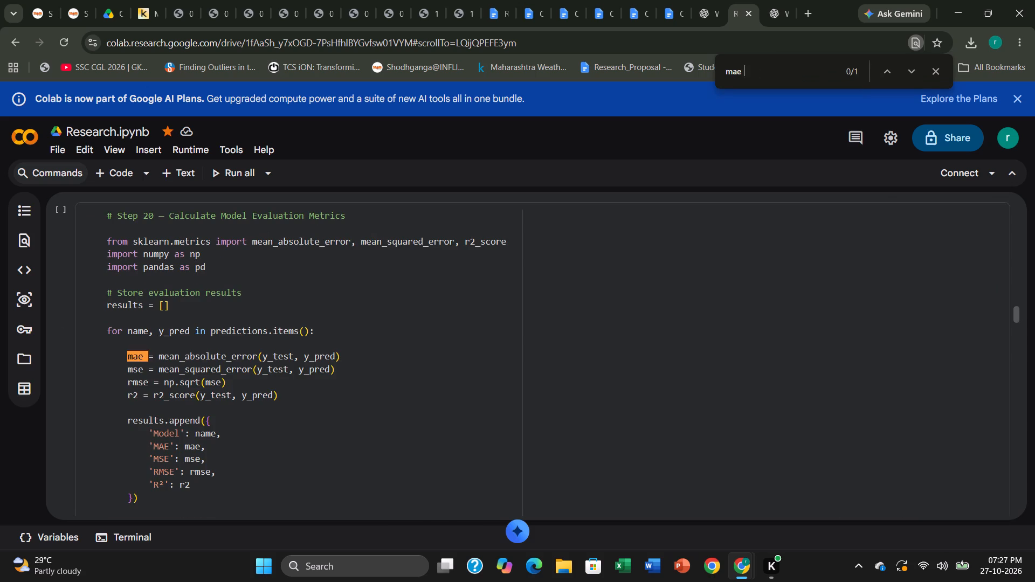
key(BackSpace)
key(BackSpace)
key(BackSpace)
key(BackSpace)
key(BackSpace)
Search the notebook for "comparison" and copy the "Comparison of Models based on MAE" bar chart as an image.
text(compario)
key(BackSpace)
text(son)
key(space)
text(gra)
key(BackSpace)
key(BackSpace)
key(BackSpace)
key(BackSpace)
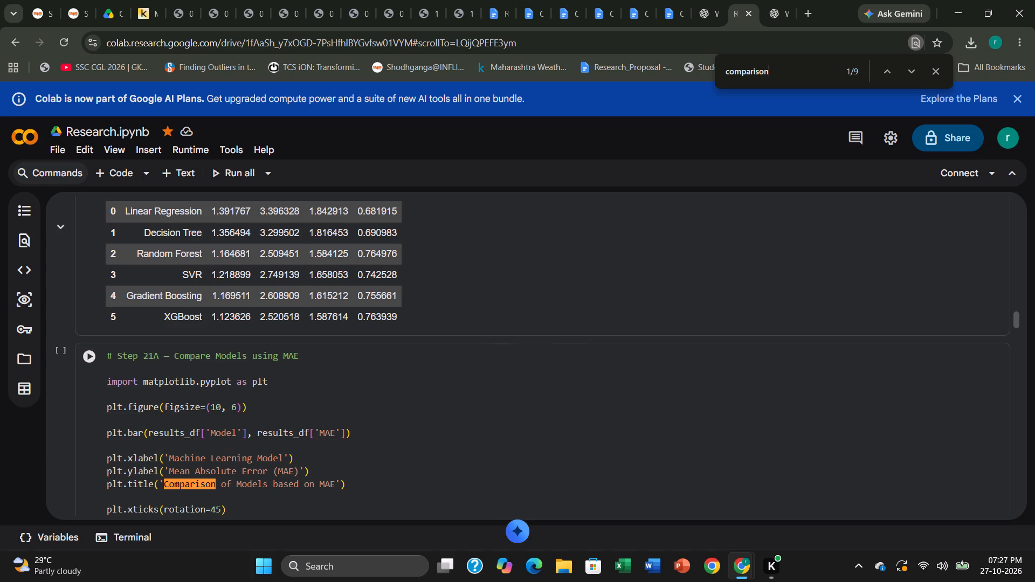
scroll(338, 407, up, 2)
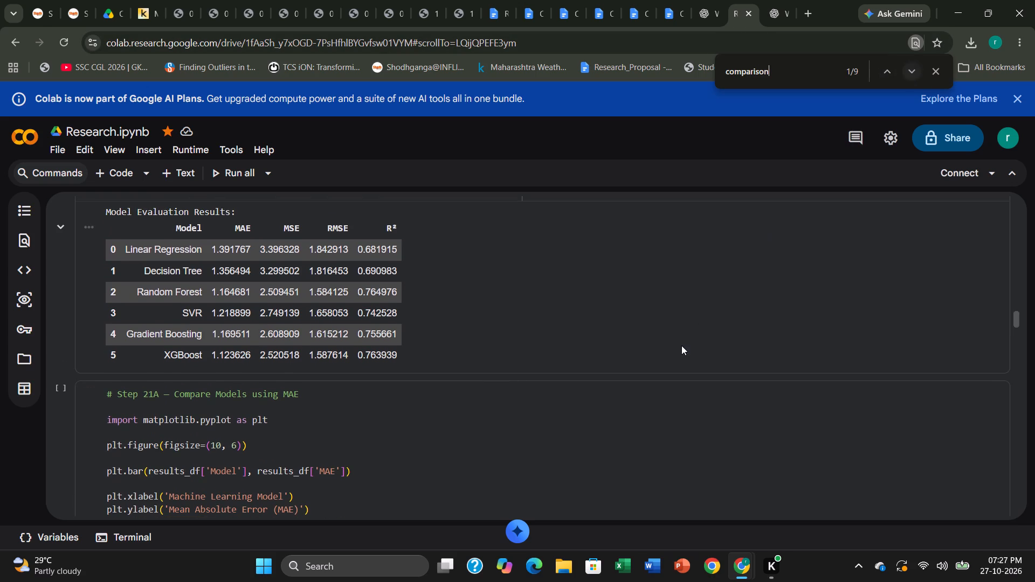
scroll(681, 345, down, 3)
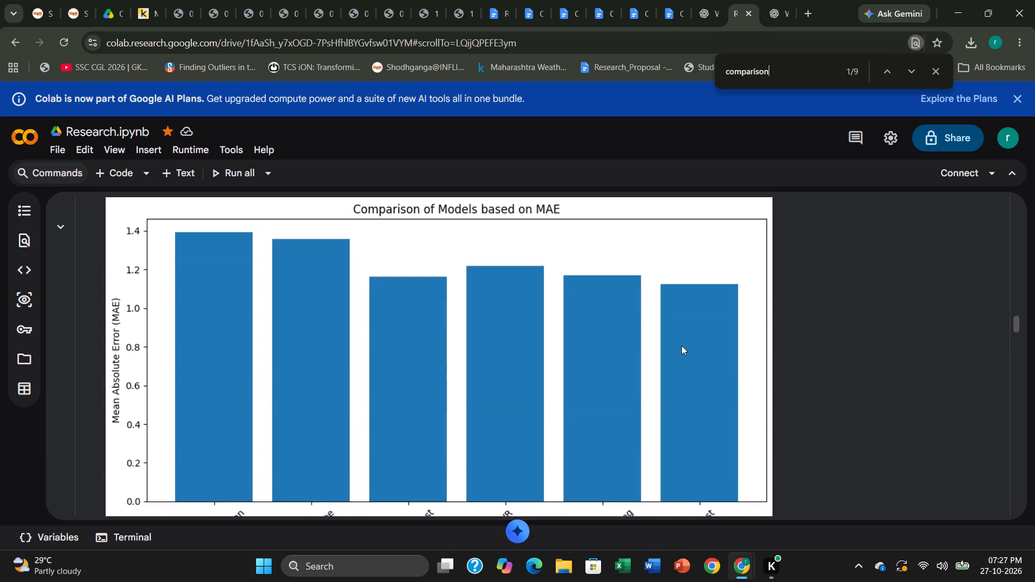
scroll(681, 345, down, 1)
scroll(681, 345, up, 1)
right_click(596, 349)
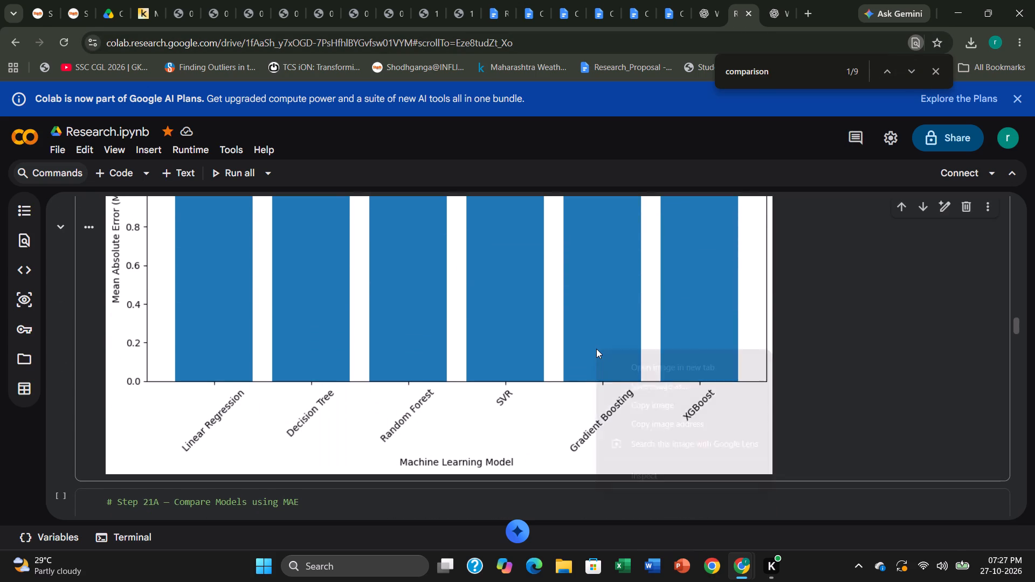
click(666, 412)
Examine the other MAE comparison chart and the Model Evaluation Results table in the notebook.
scroll(695, 336, down, 1)
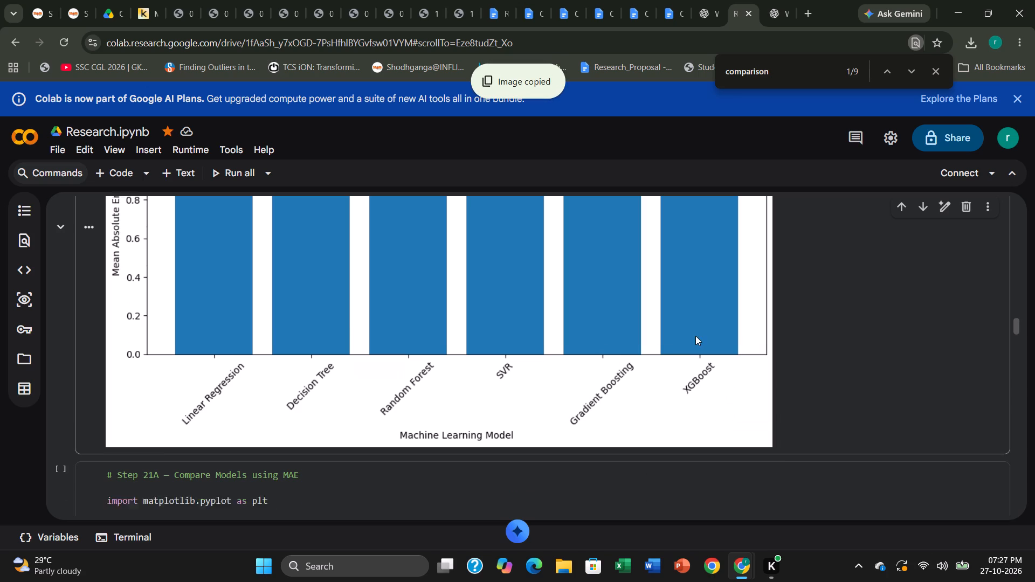
scroll(695, 336, down, 1)
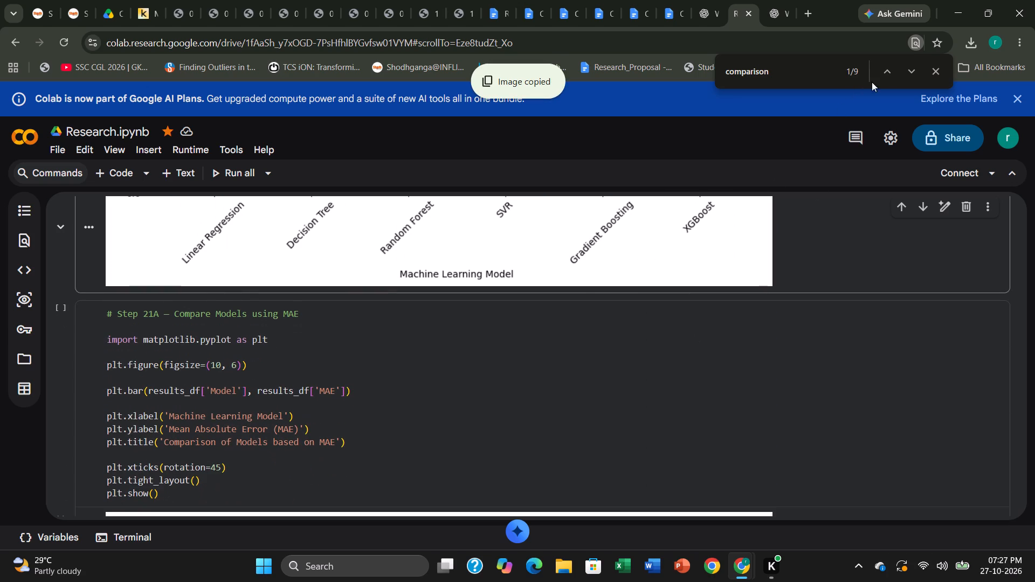
click(908, 71)
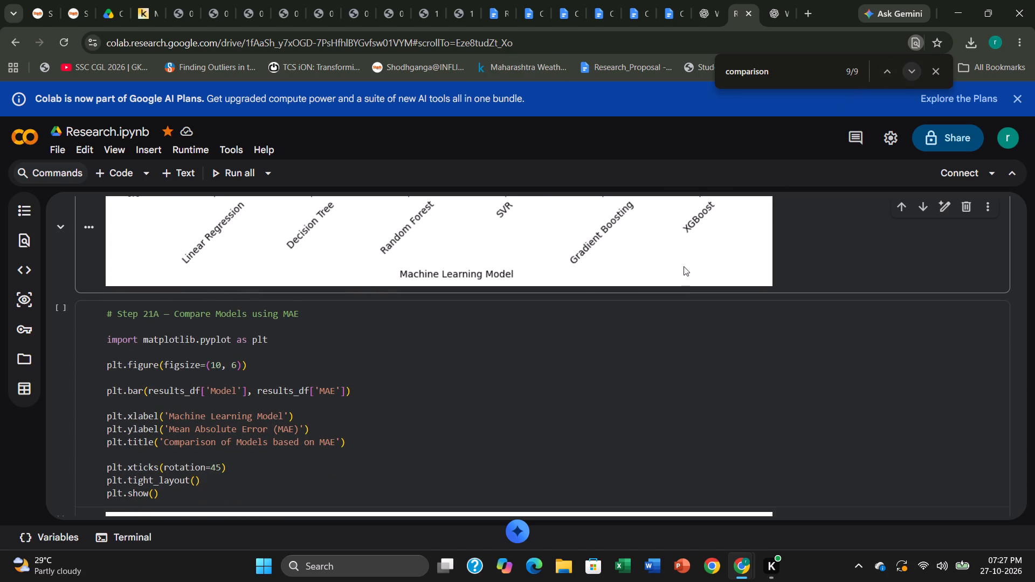
scroll(636, 330, down, 4)
scroll(636, 330, up, 1)
scroll(636, 330, right, 1)
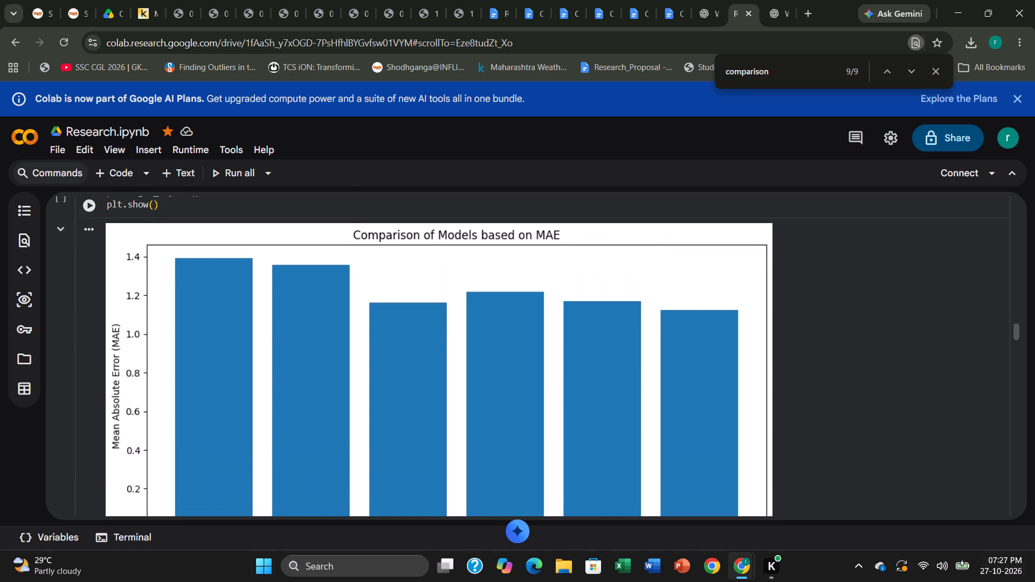
scroll(636, 330, right, 1)
scroll(636, 330, up, 1)
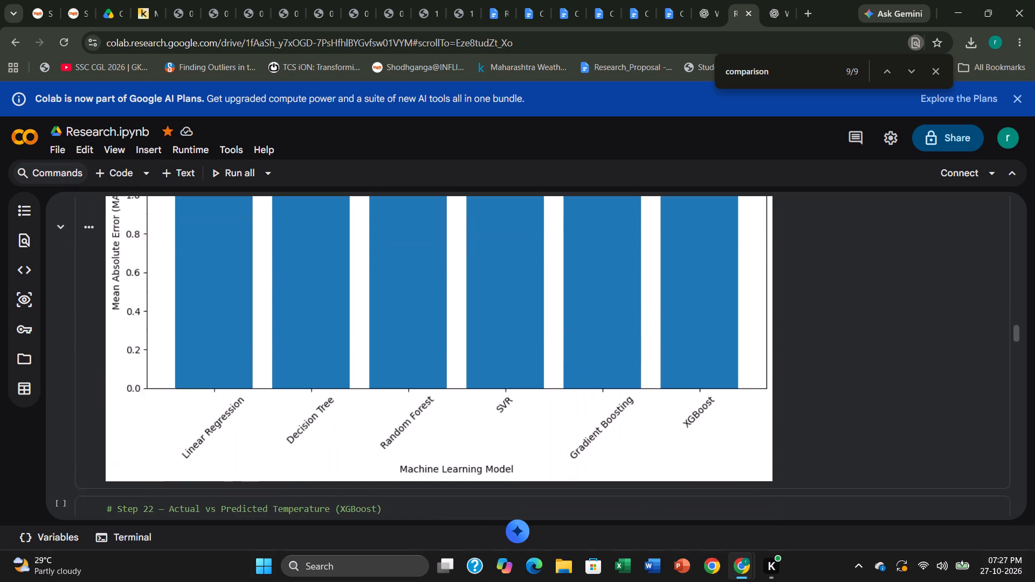
scroll(636, 330, up, 6)
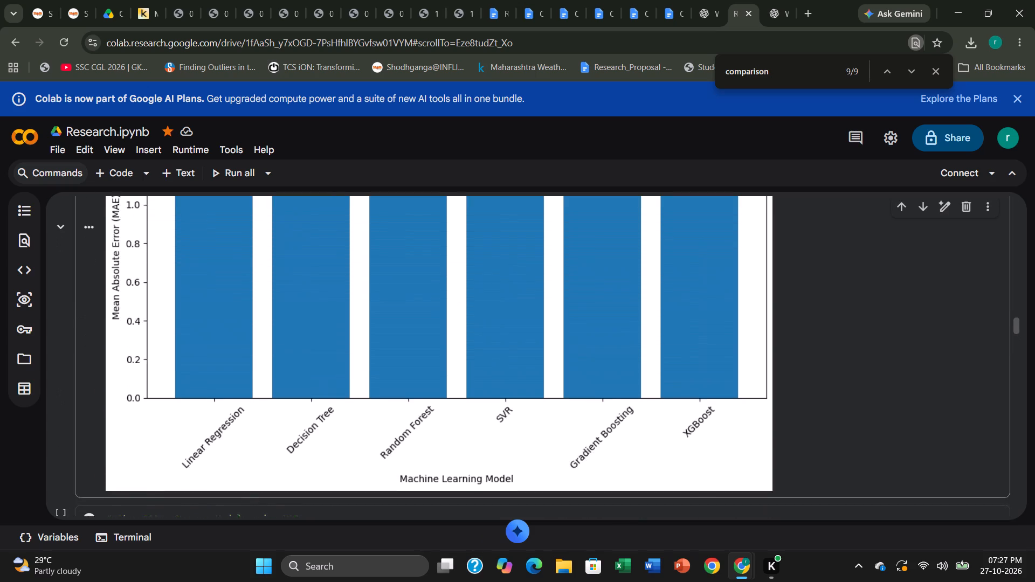
scroll(636, 330, up, 3)
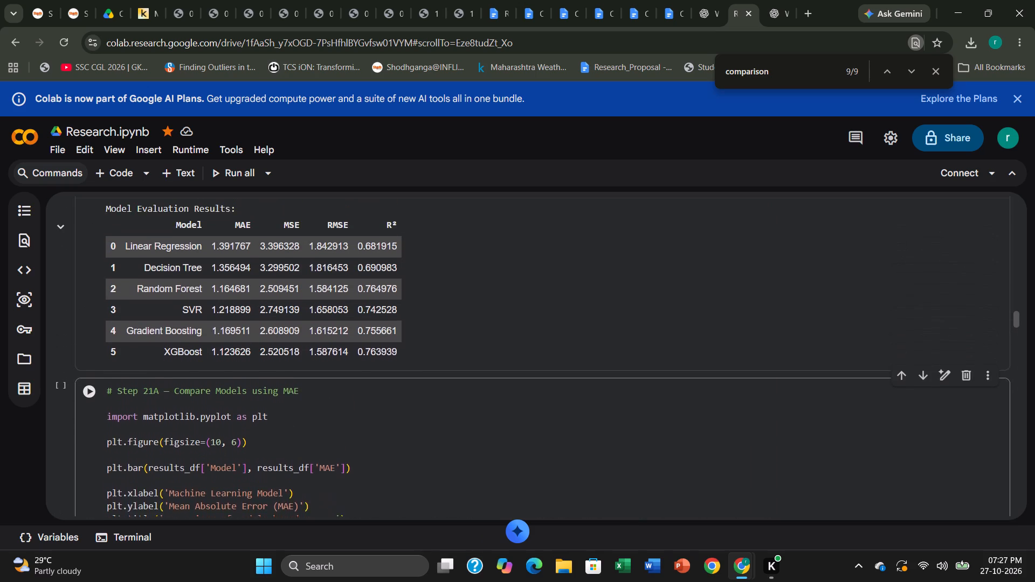
Compare the two Step 21A cells and their "Comparison of Models based on MAE" charts below the Model Evaluation Results table.
scroll(636, 330, up, 1)
scroll(636, 330, down, 7)
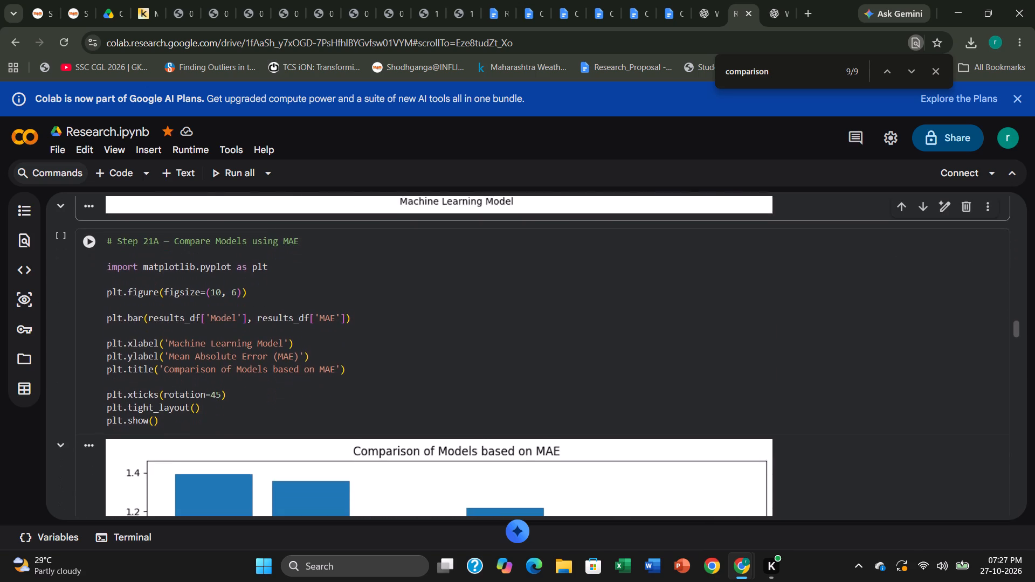
scroll(541, 365, down, 1)
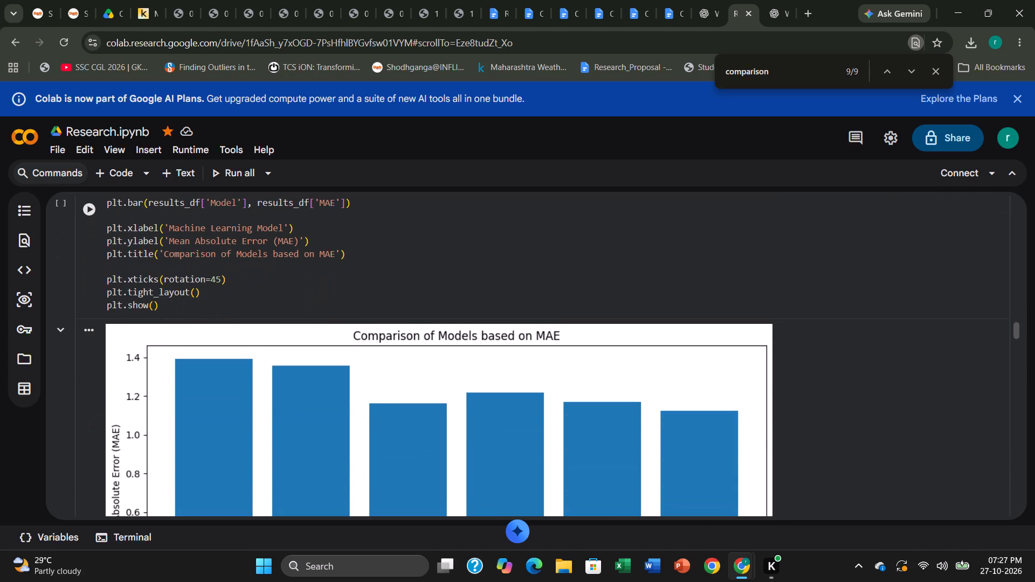
scroll(541, 365, up, 7)
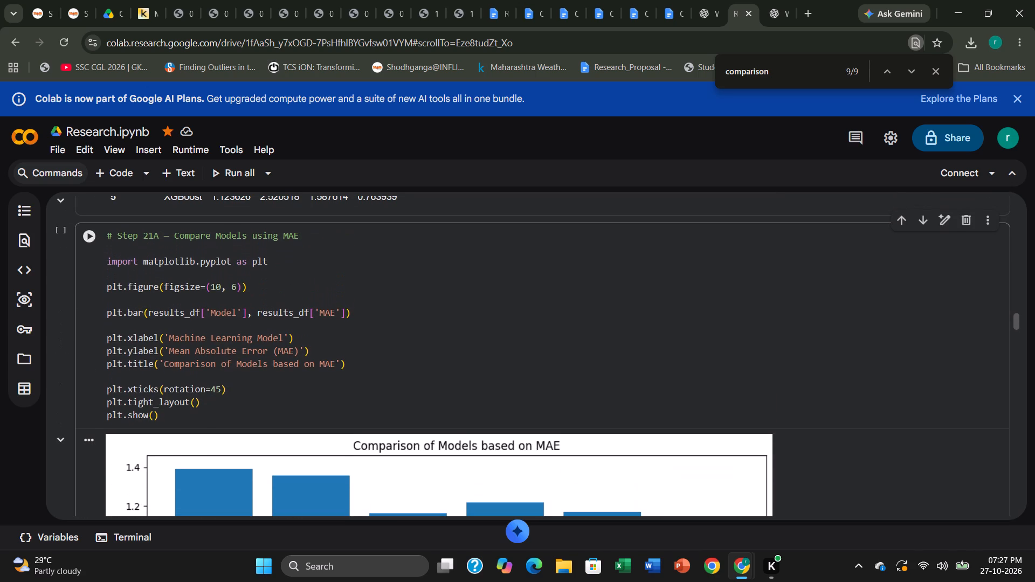
scroll(322, 412, down, 5)
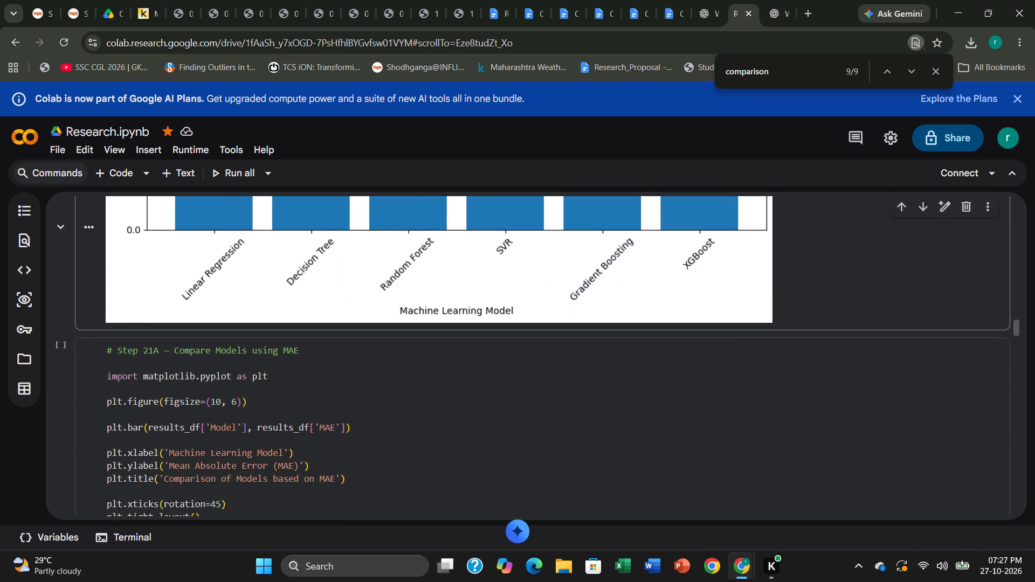
scroll(322, 412, down, 3)
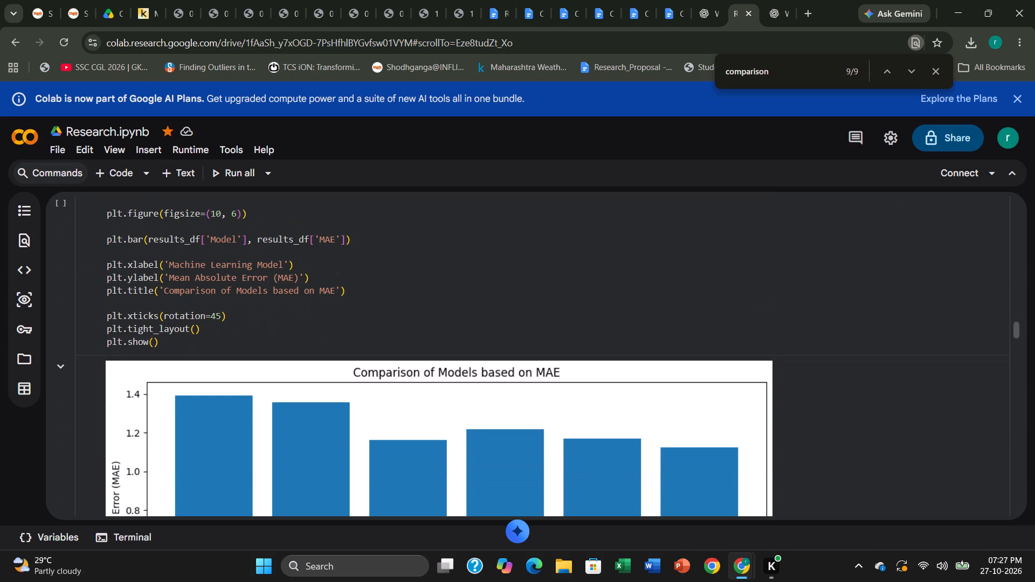
scroll(286, 410, down, 3)
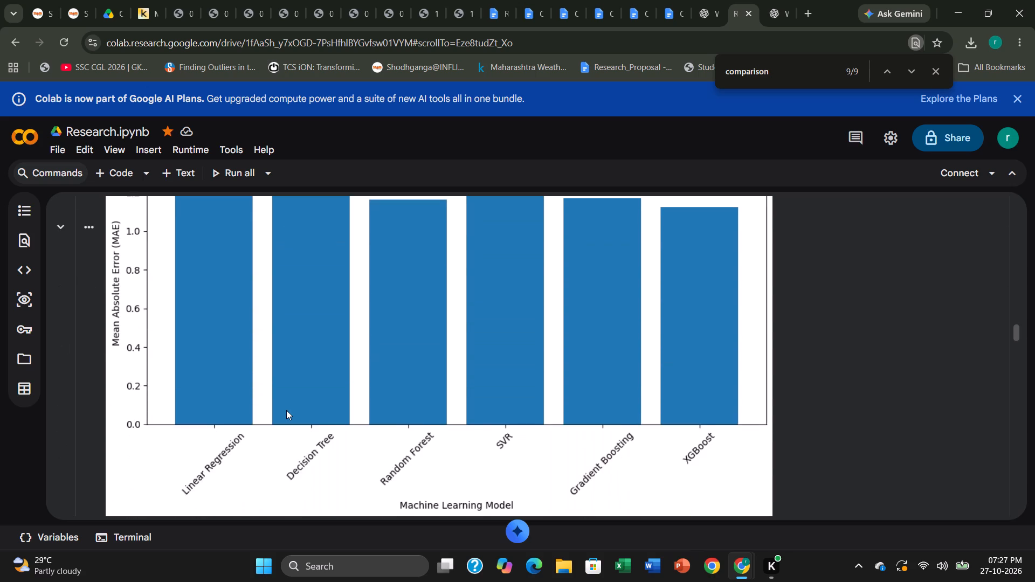
Look through the notebook from the Step 22 Actual vs Predicted Temperature cell down to its end.
scroll(286, 410, down, 3)
scroll(480, 328, down, 1)
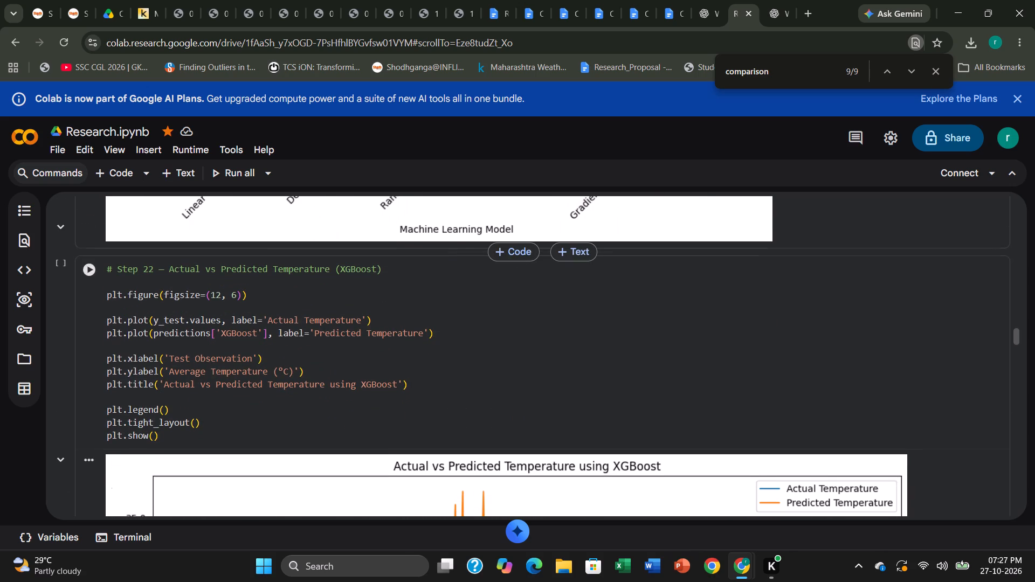
scroll(480, 328, down, 1)
scroll(668, 295, down, 2)
scroll(668, 295, up, 1)
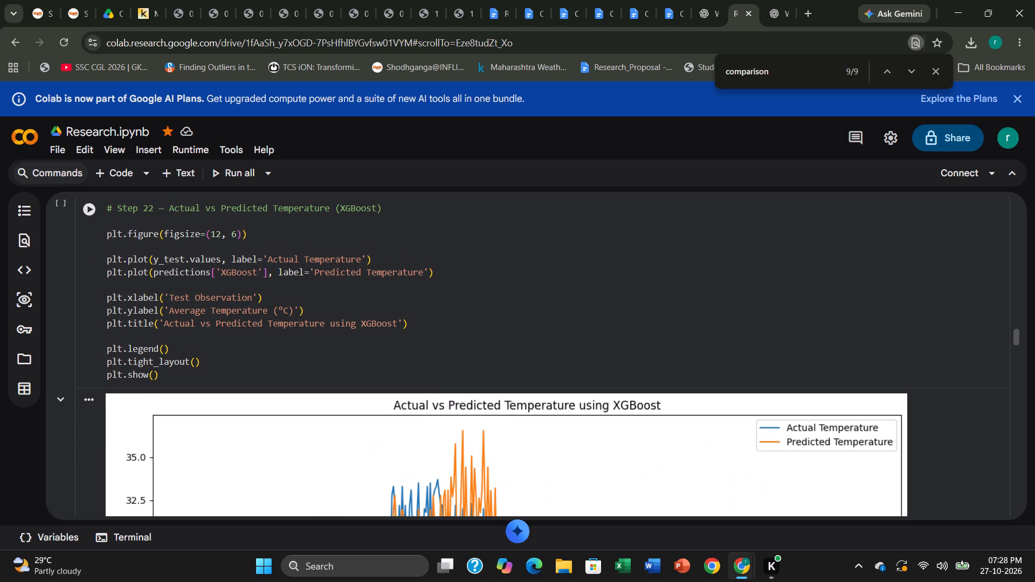
scroll(631, 325, down, 5)
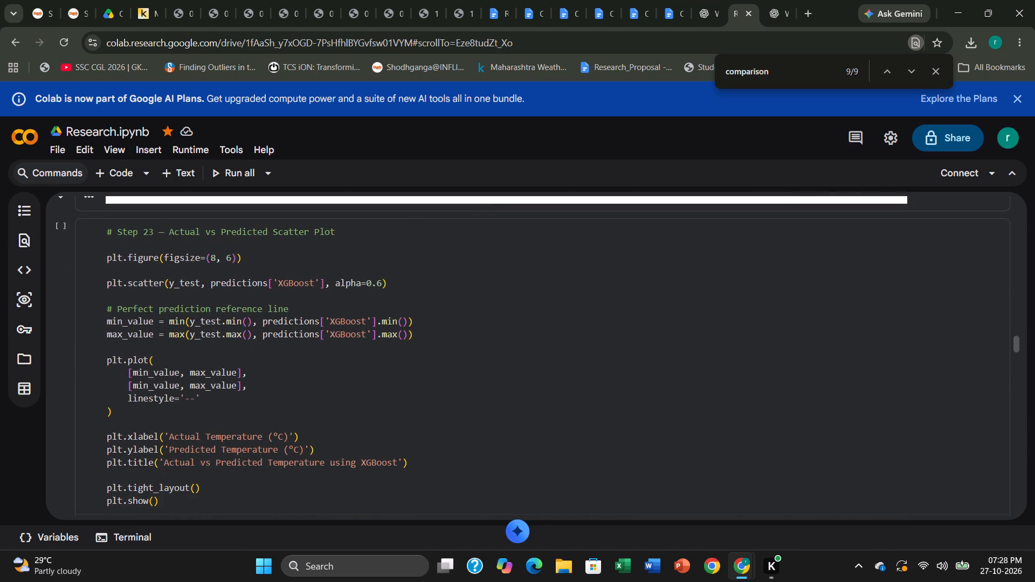
scroll(631, 325, down, 8)
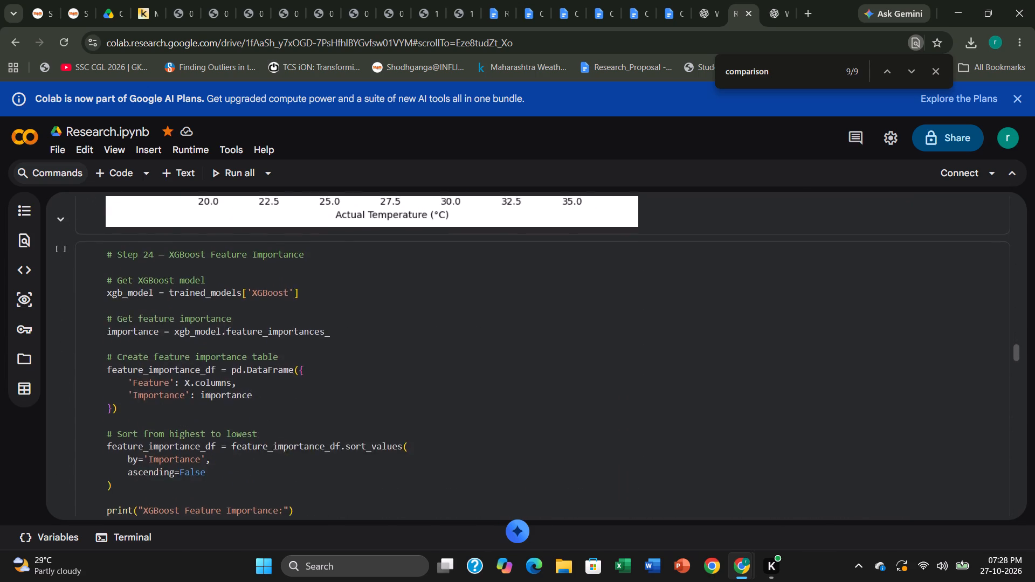
scroll(631, 325, down, 13)
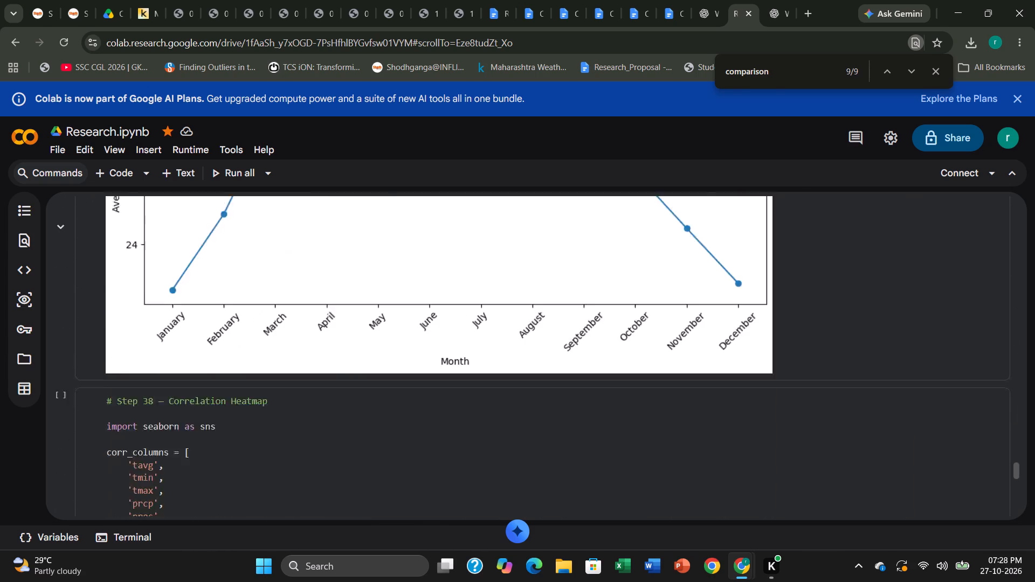
scroll(631, 325, down, 9)
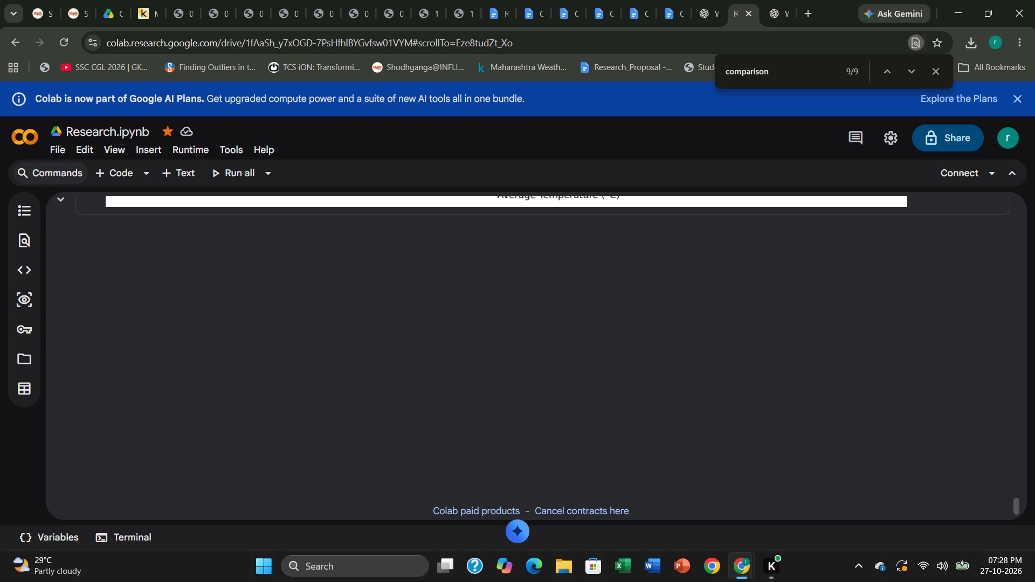
Review the notebook backwards from Step 40 City-wise Average Temperature through the final model comparisons to the corrected training and testing data output.
scroll(631, 325, up, 9)
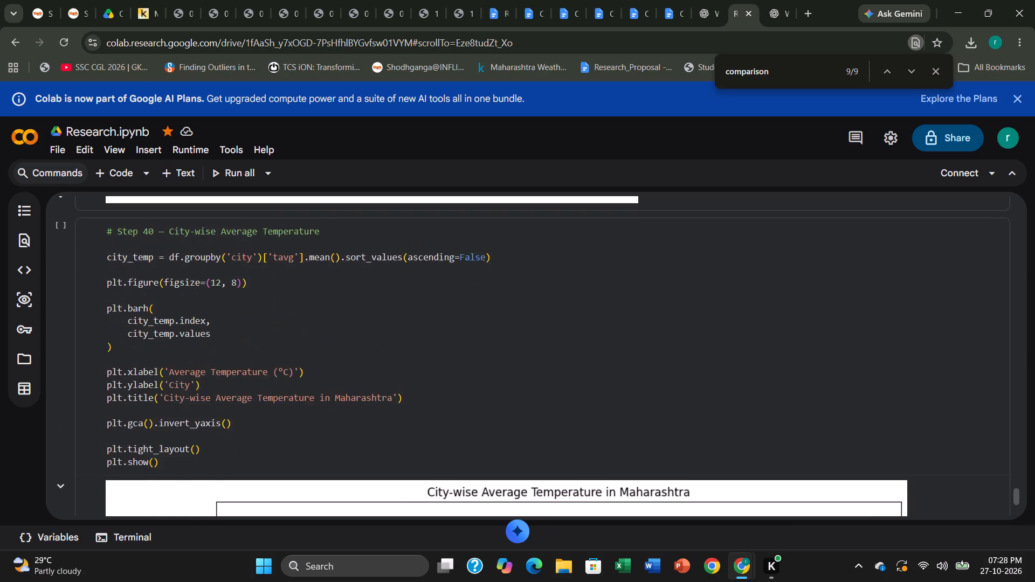
scroll(631, 325, up, 9)
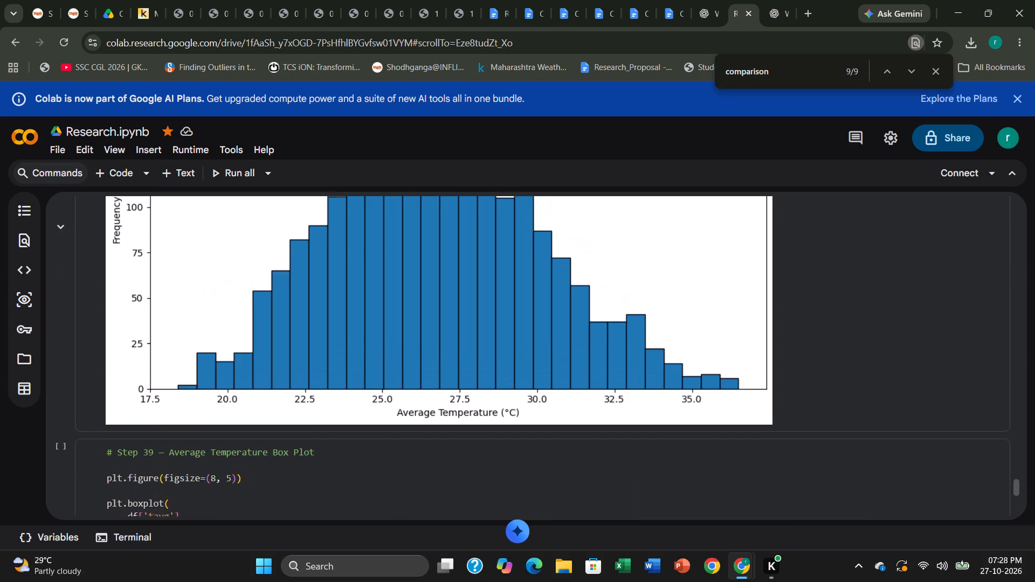
scroll(631, 325, up, 14)
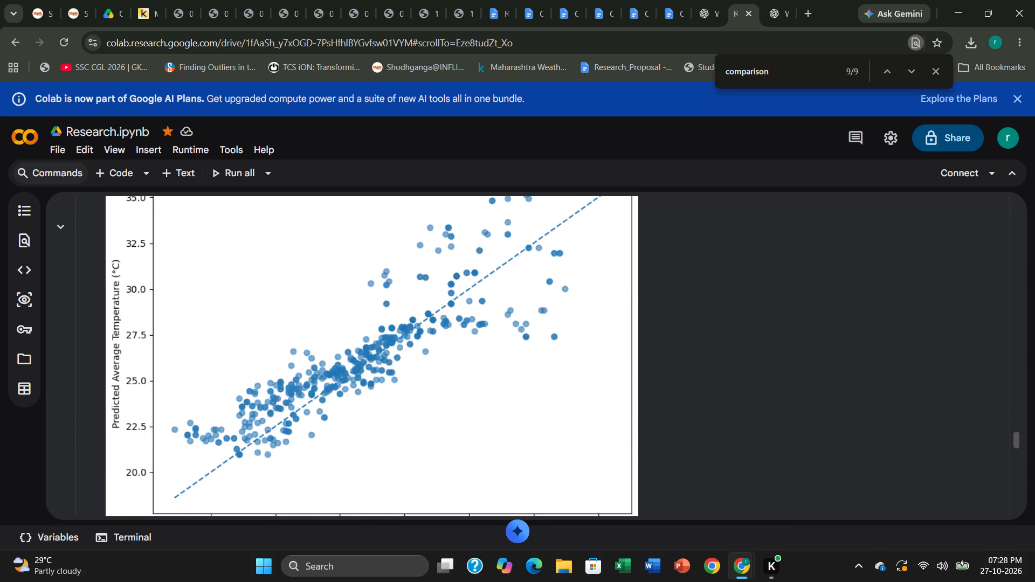
scroll(631, 325, up, 10)
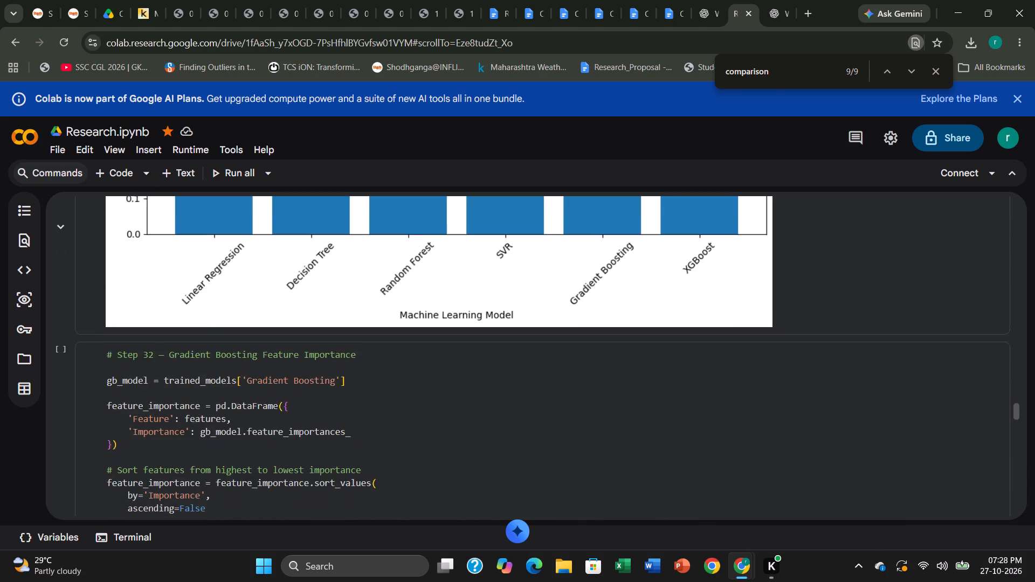
scroll(631, 325, up, 9)
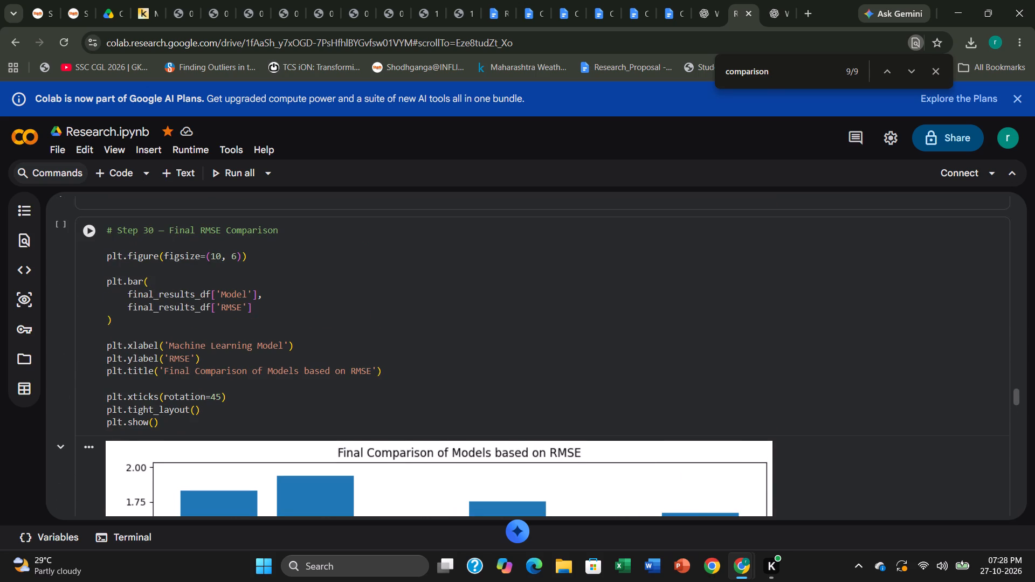
scroll(495, 429, up, 5)
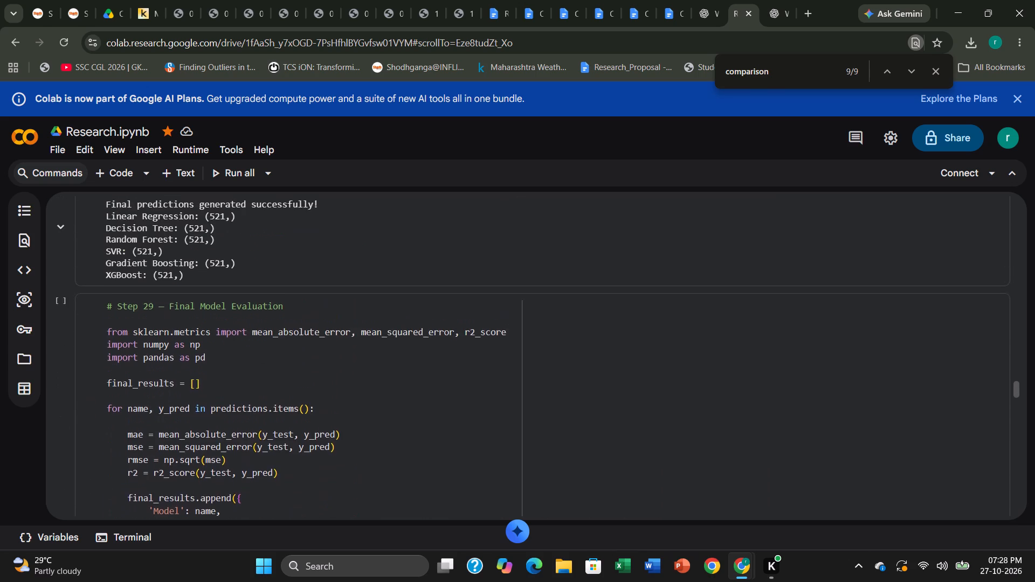
scroll(495, 429, up, 5)
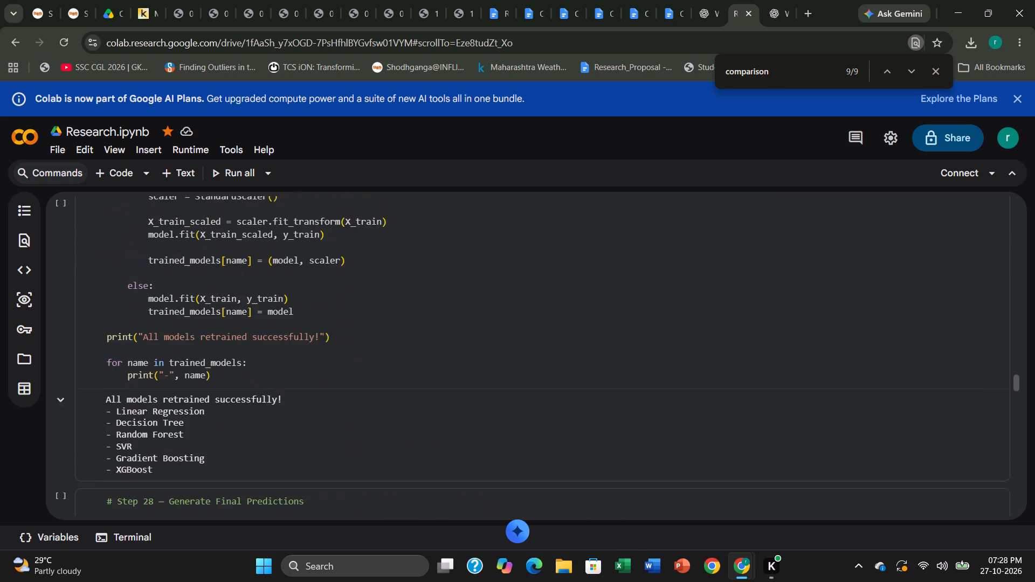
scroll(495, 429, up, 6)
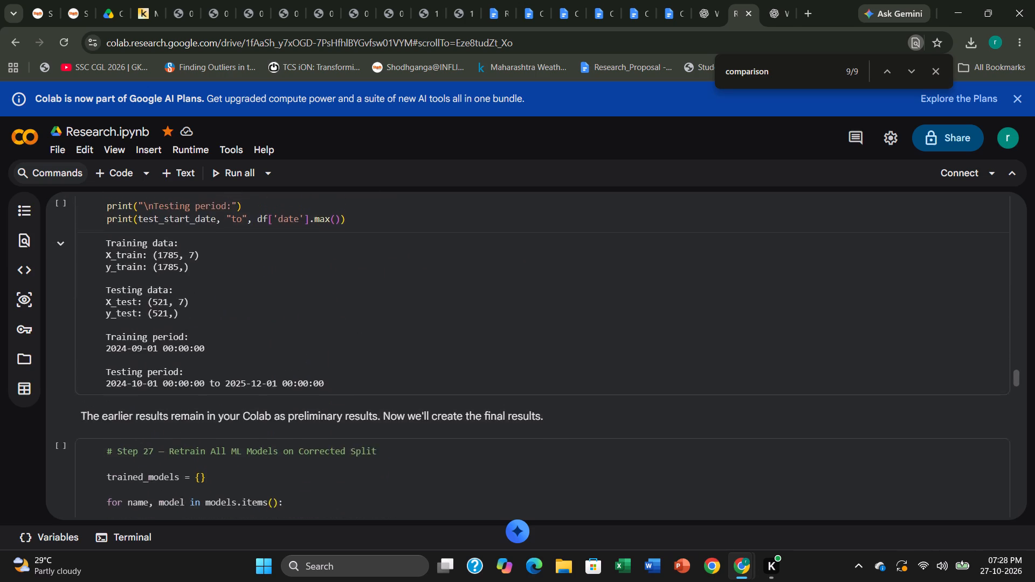
Examine the XGBoost feature importance output and the Actual vs Predicted scatter and line plots of Steps 24 to 22.
scroll(495, 429, up, 13)
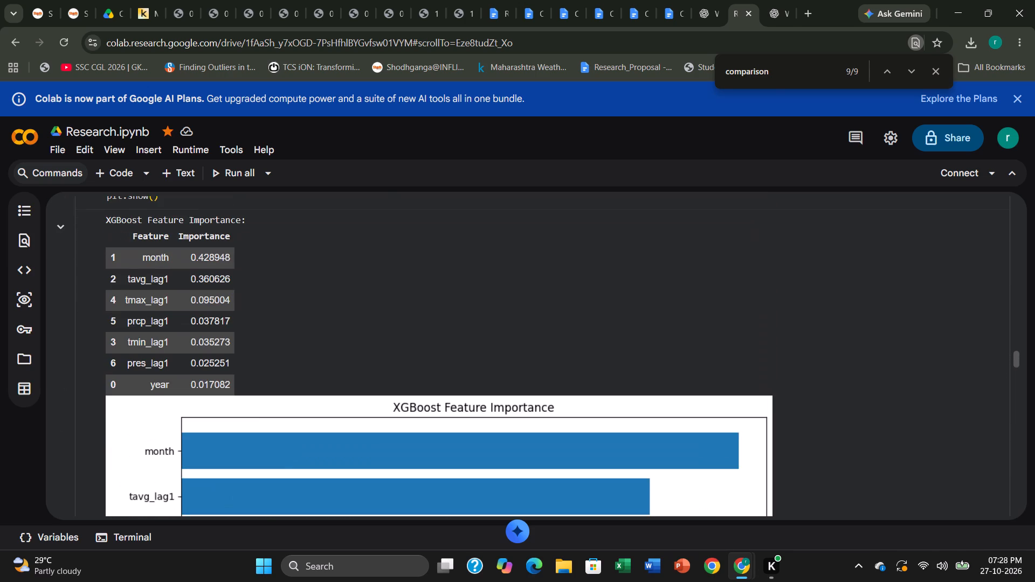
scroll(495, 429, up, 5)
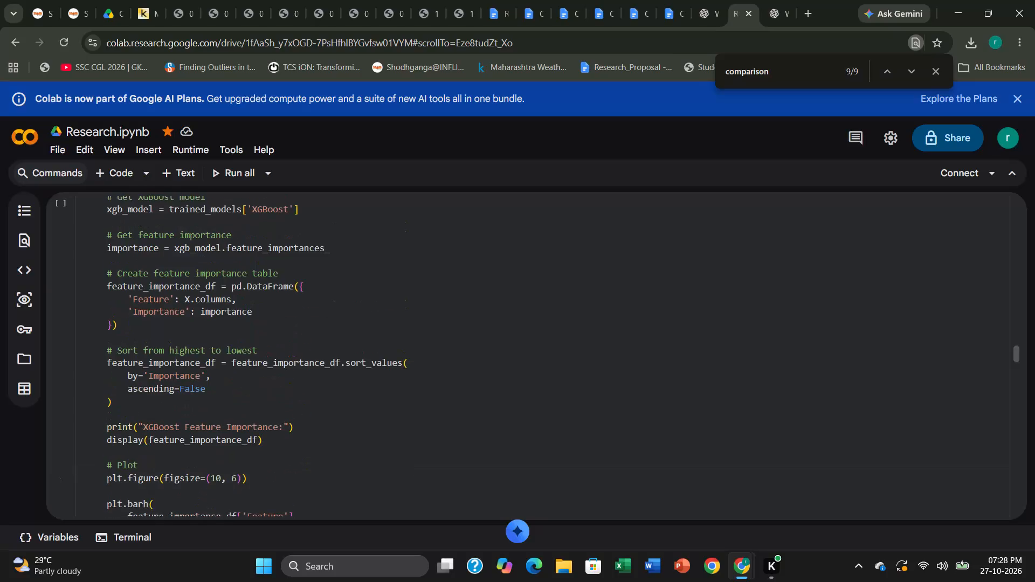
scroll(495, 429, up, 4)
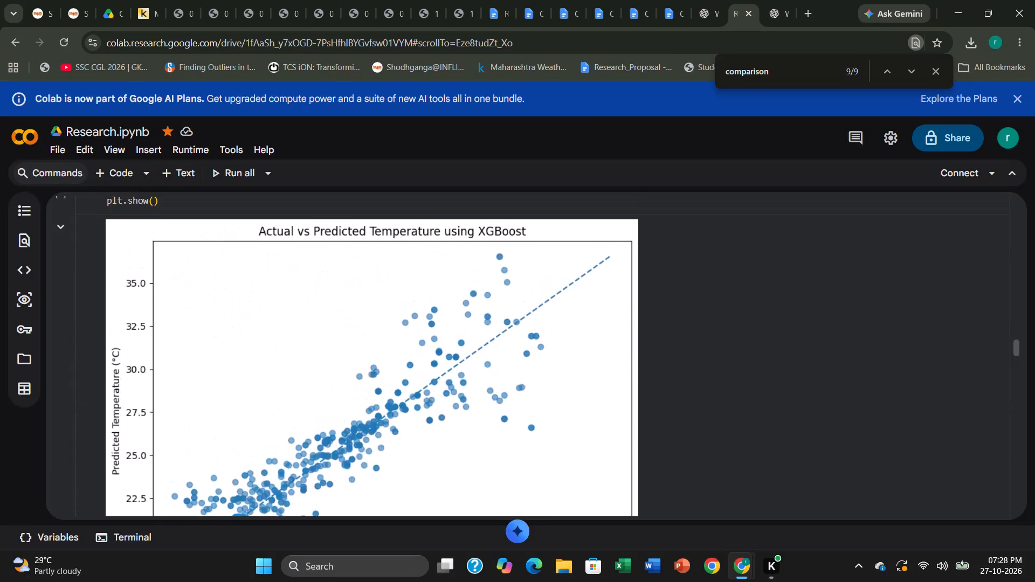
scroll(495, 429, up, 2)
scroll(536, 338, up, 3)
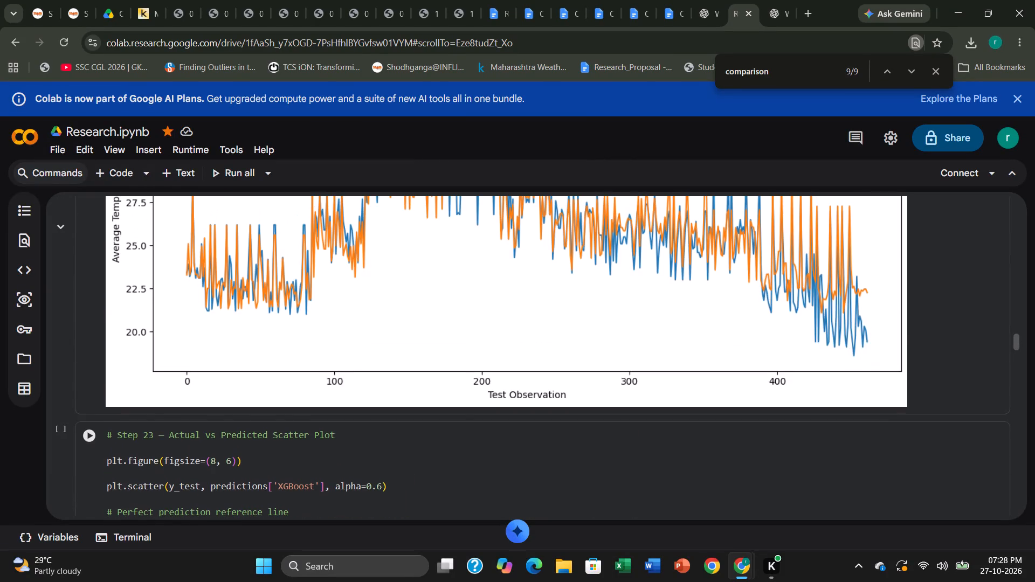
Recheck the two Step 21A MAE comparison cells, comparing their code and bar charts.
scroll(536, 338, up, 5)
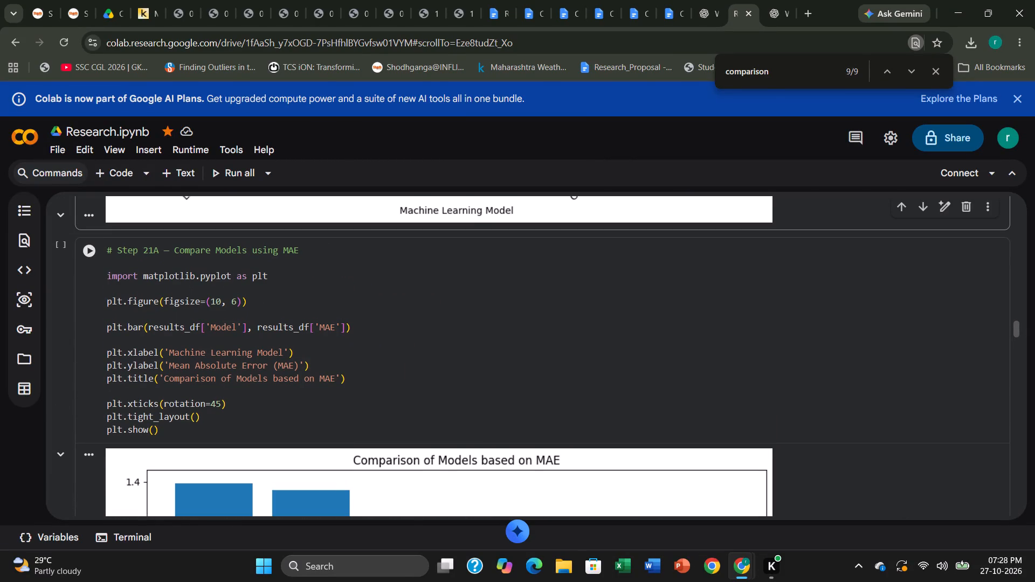
scroll(463, 393, up, 4)
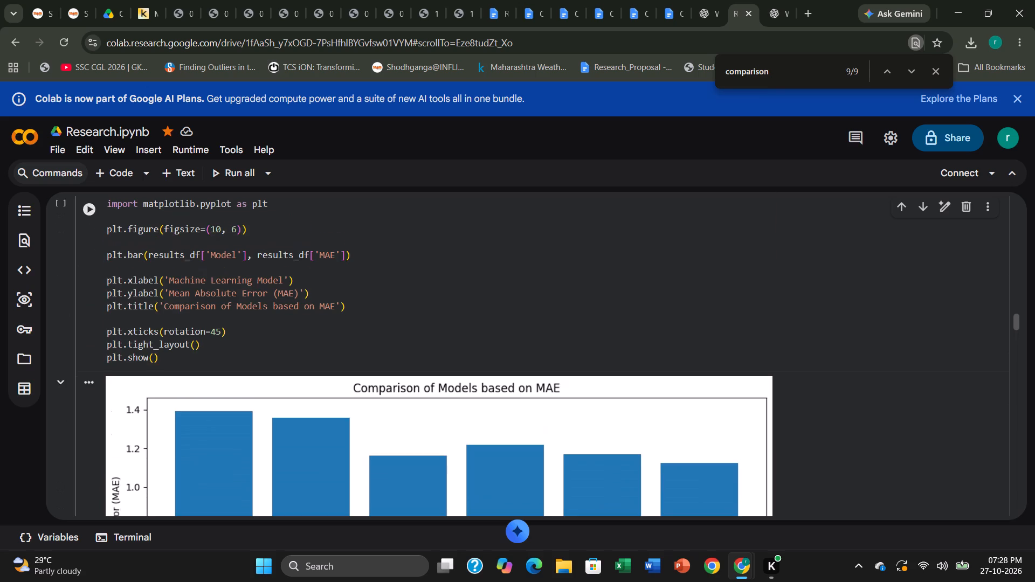
scroll(463, 393, up, 3)
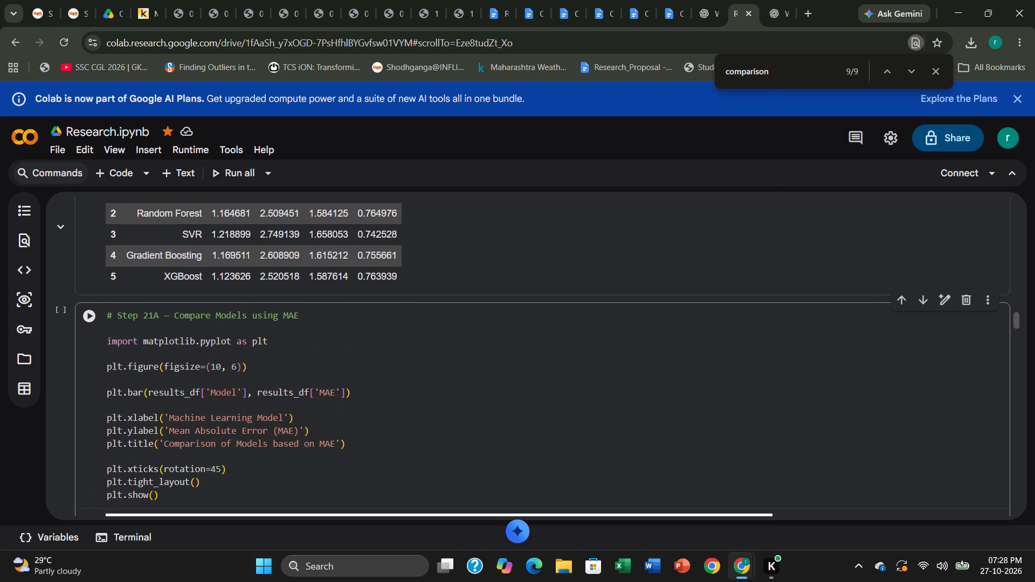
scroll(463, 393, down, 5)
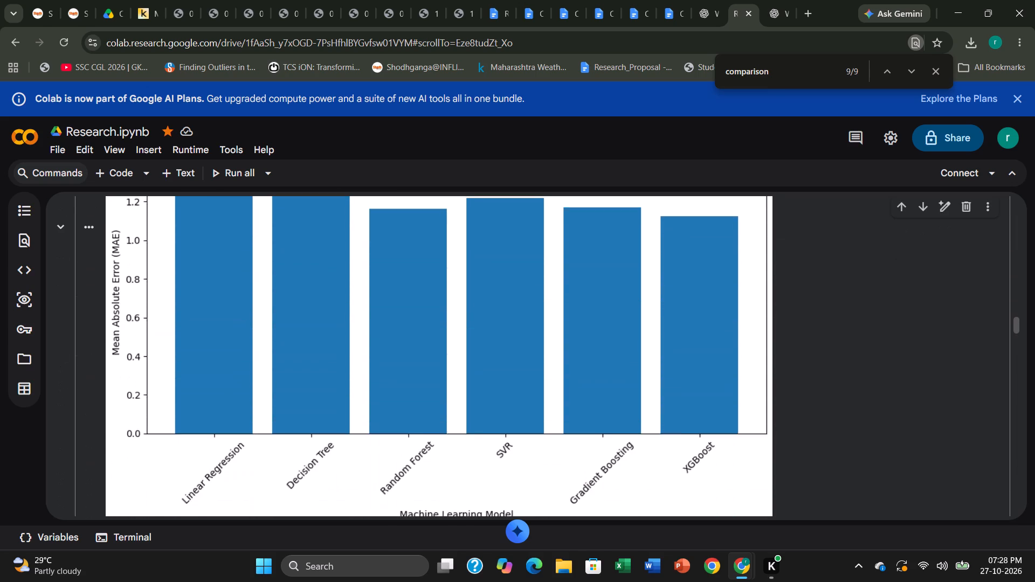
scroll(463, 393, down, 4)
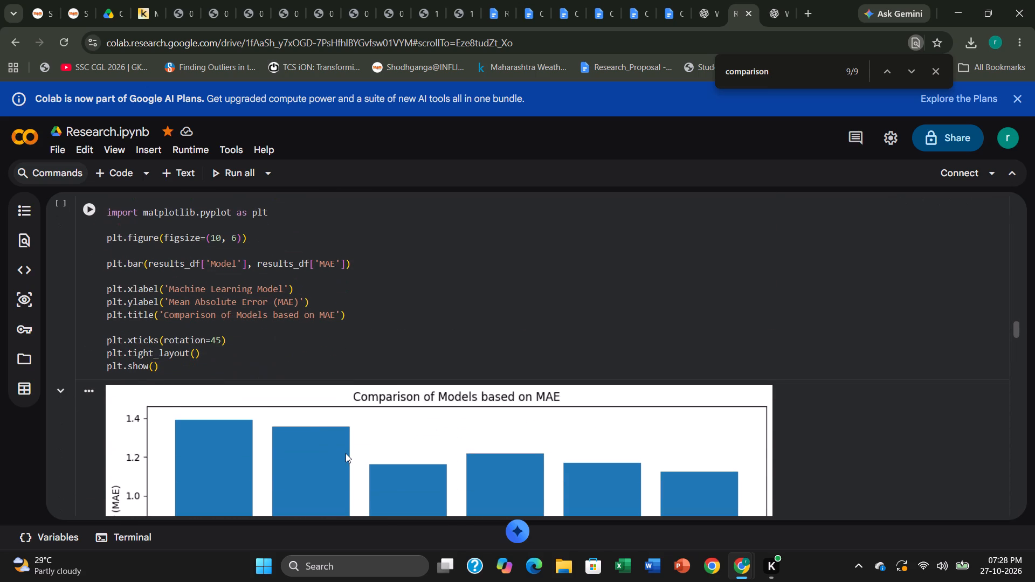
scroll(318, 429, down, 1)
scroll(318, 429, up, 2)
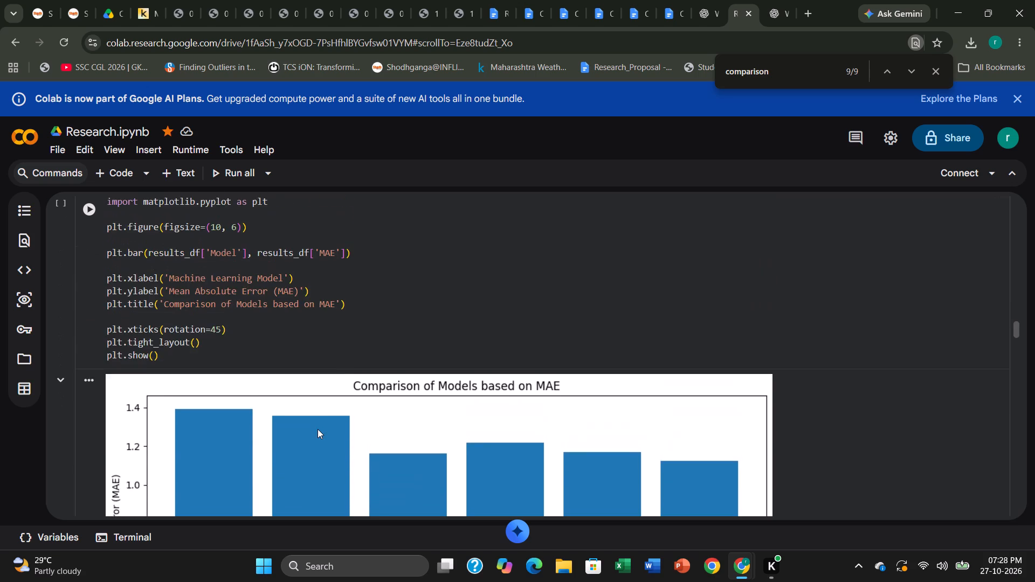
scroll(318, 429, up, 4)
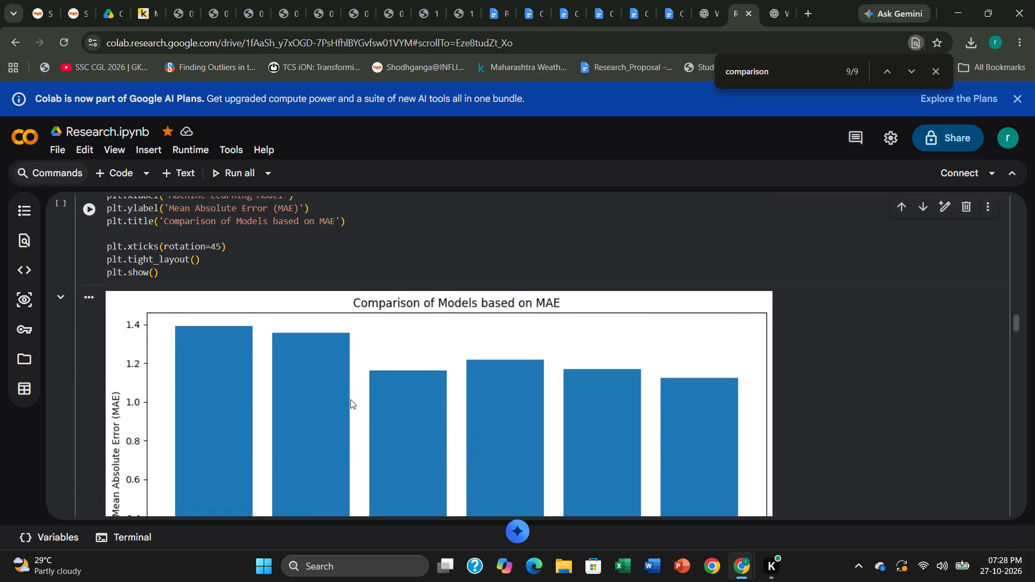
scroll(350, 399, down, 6)
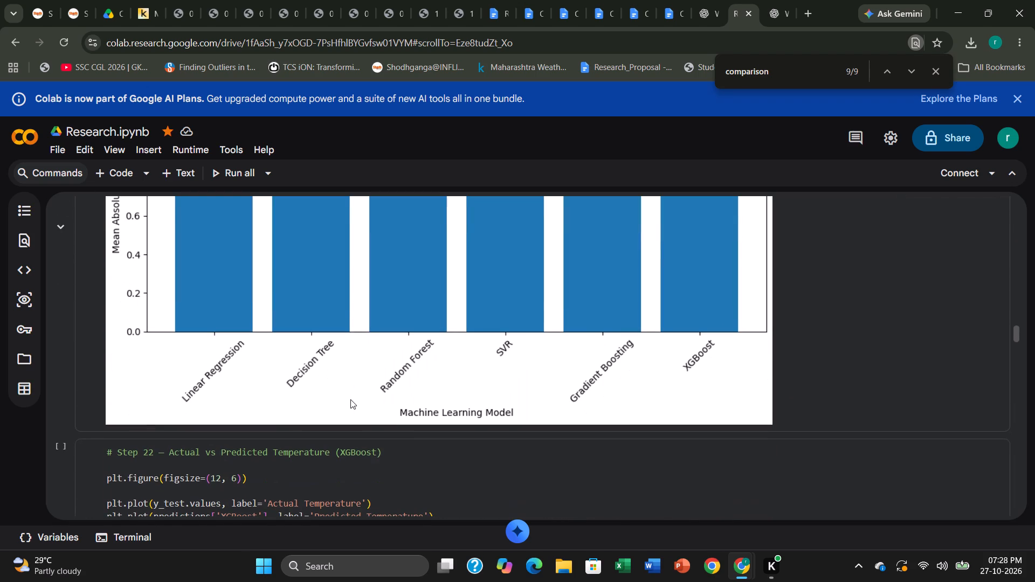
scroll(350, 399, up, 4)
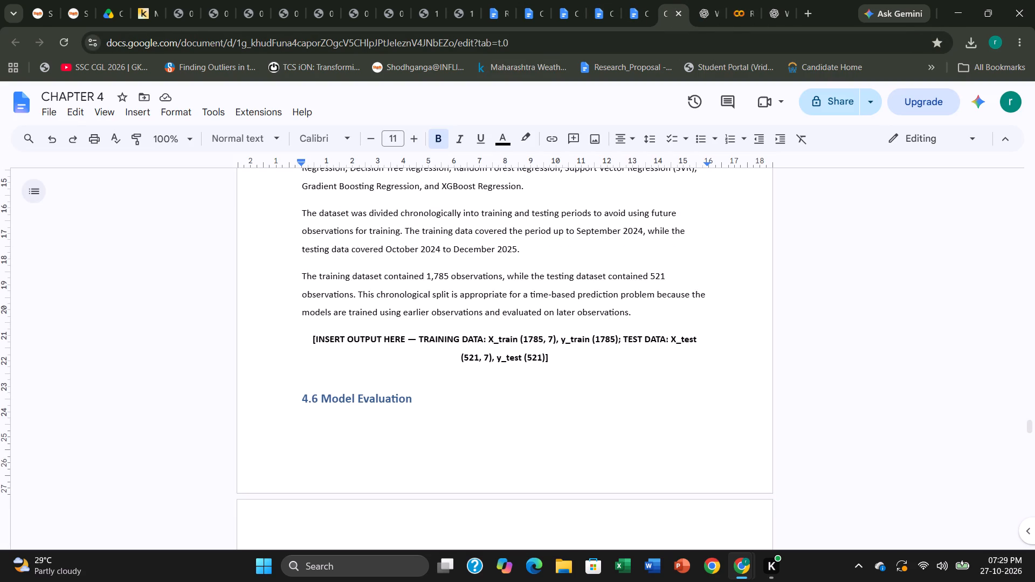
click(566, 362)
key(Return)
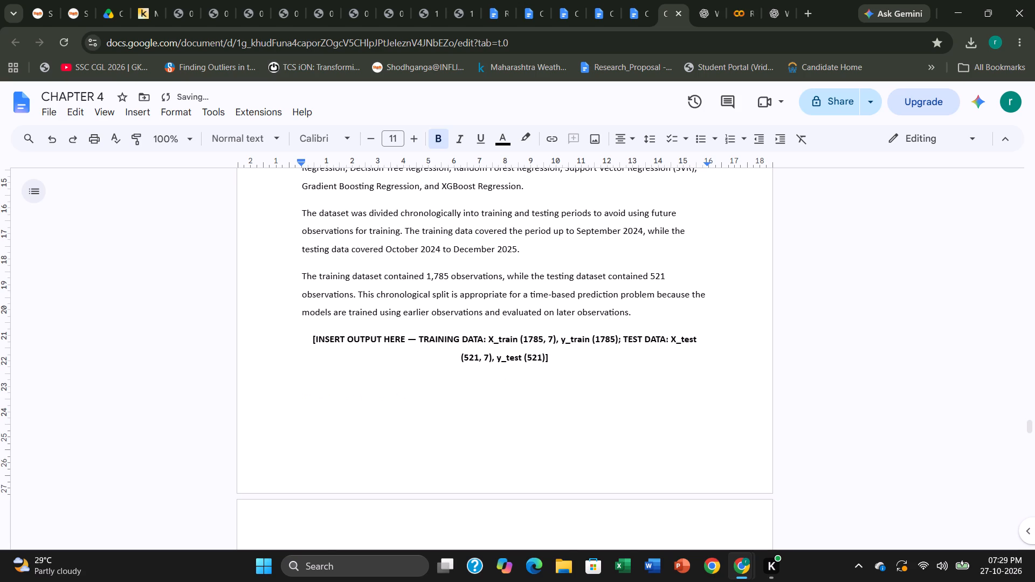
key(ctrl+v)
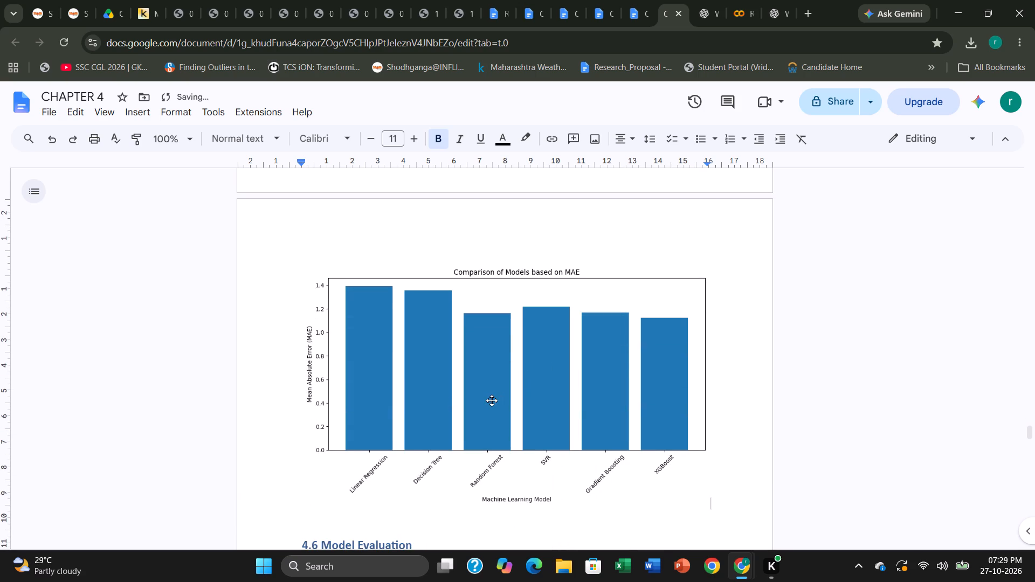
Delete the "[INSERT OUTPUT HERE — TRAINING DATA…]" placeholder text above the pasted MAE chart in section 4.5.
scroll(492, 400, up, 3)
scroll(492, 400, down, 2)
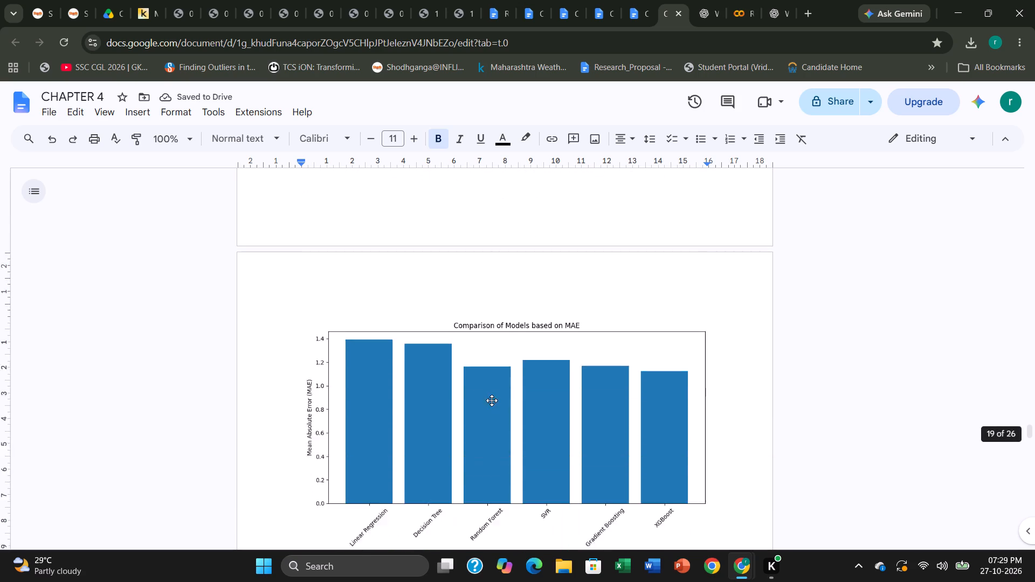
scroll(492, 400, down, 1)
scroll(492, 400, up, 5)
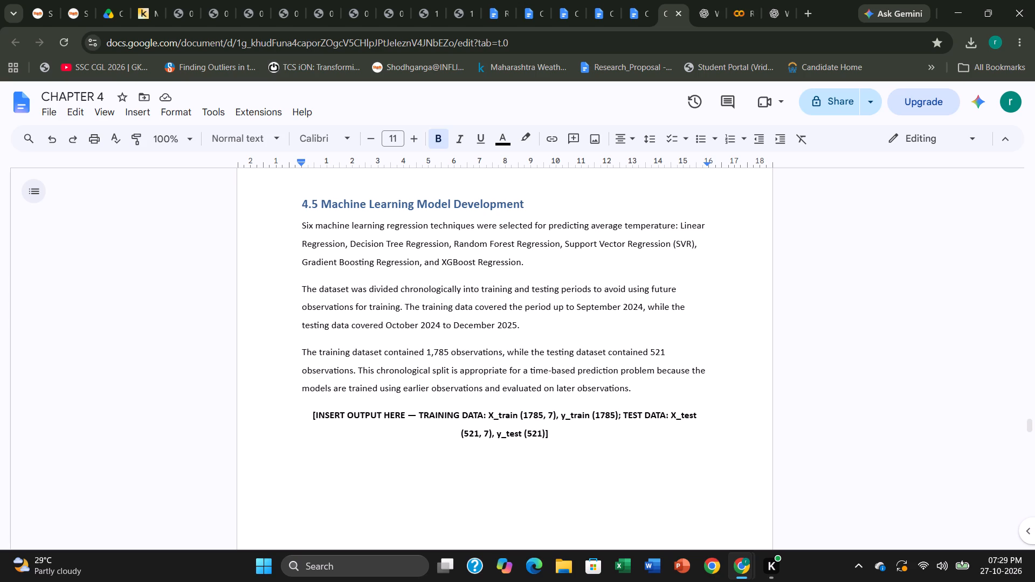
drag(558, 433, 435, 424)
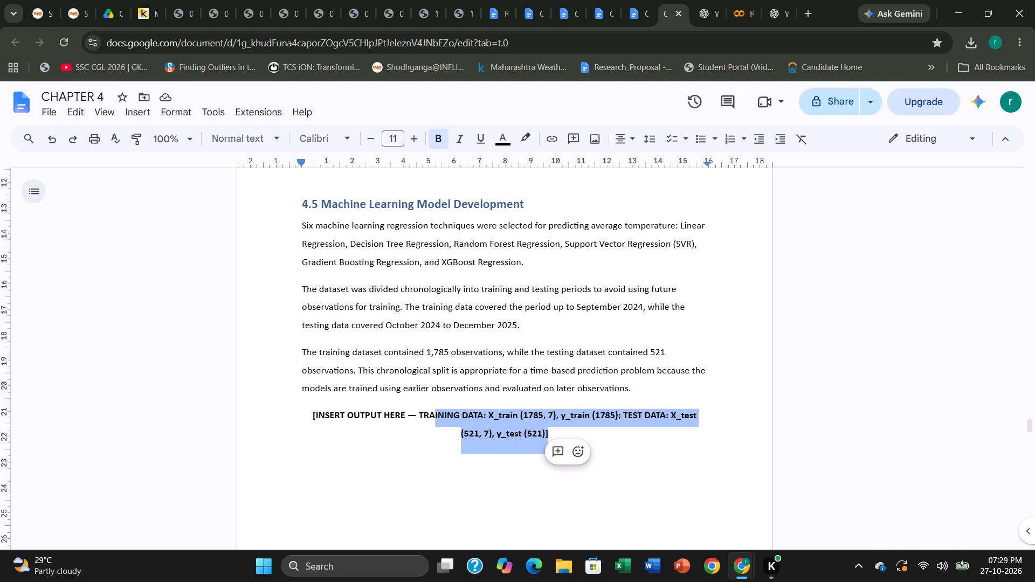
click(426, 433)
drag(579, 434, 345, 430)
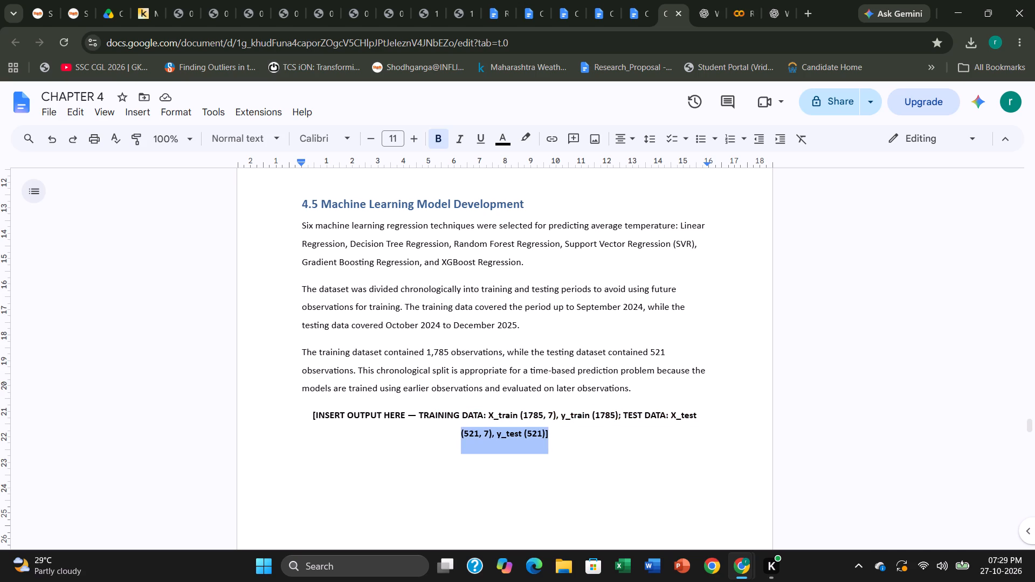
drag(345, 430, 317, 417)
key(BackSpace)
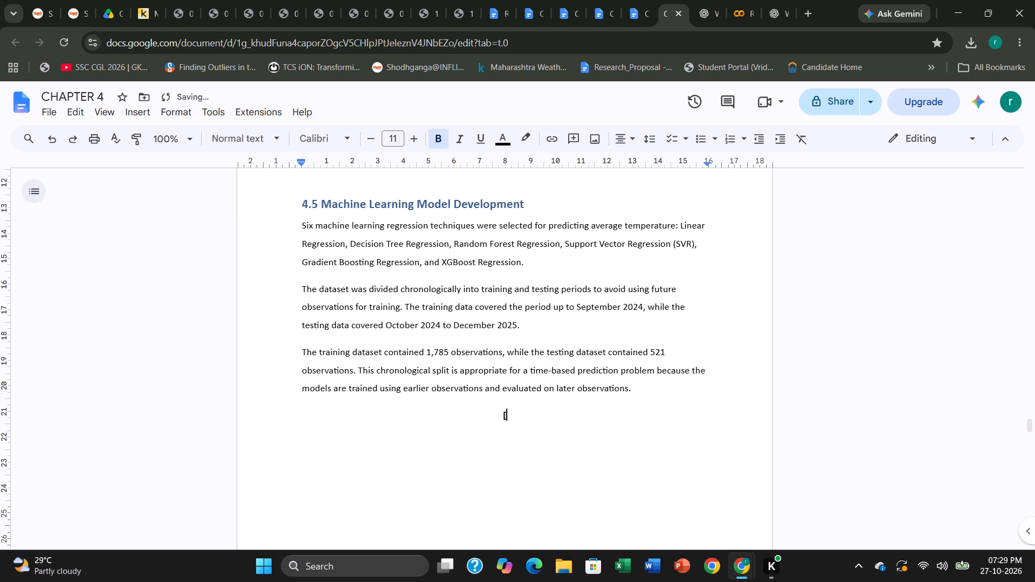
key(BackSpace)
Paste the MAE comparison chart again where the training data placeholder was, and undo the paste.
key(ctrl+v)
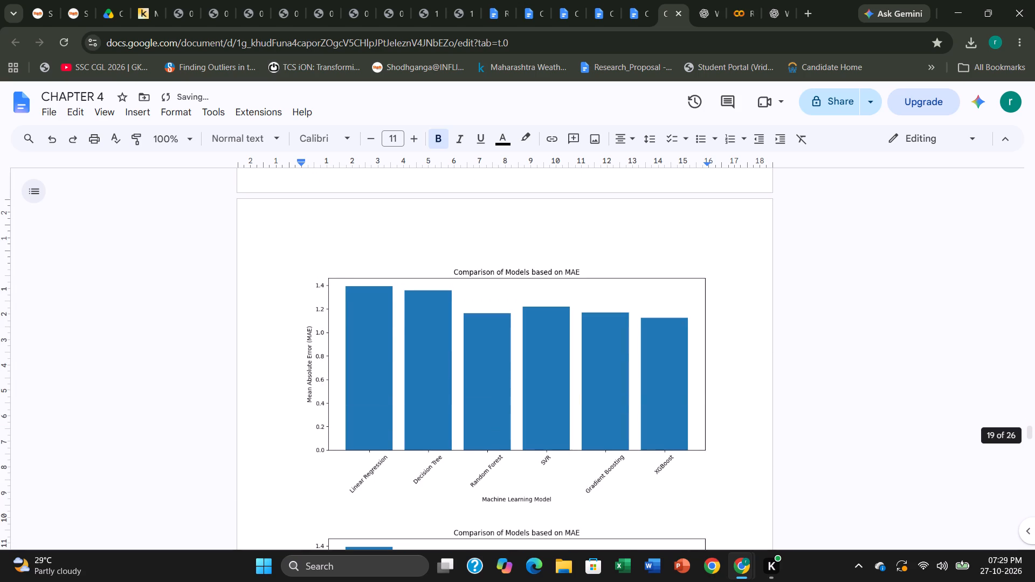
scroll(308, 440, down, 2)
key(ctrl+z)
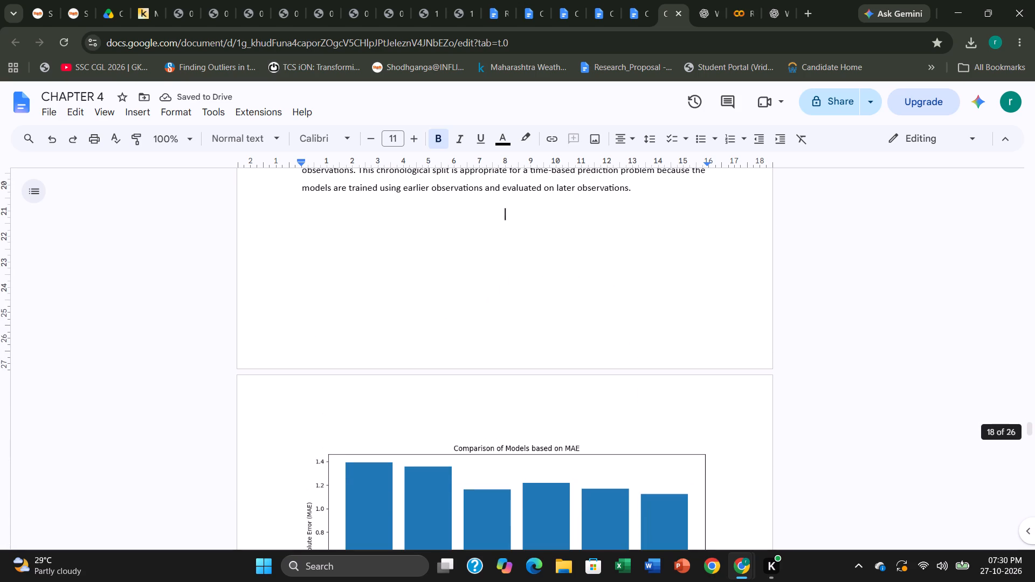
Remove the empty line after the last paragraph of section 4.5 and save the document.
key(BackSpace)
key(BackSpace)
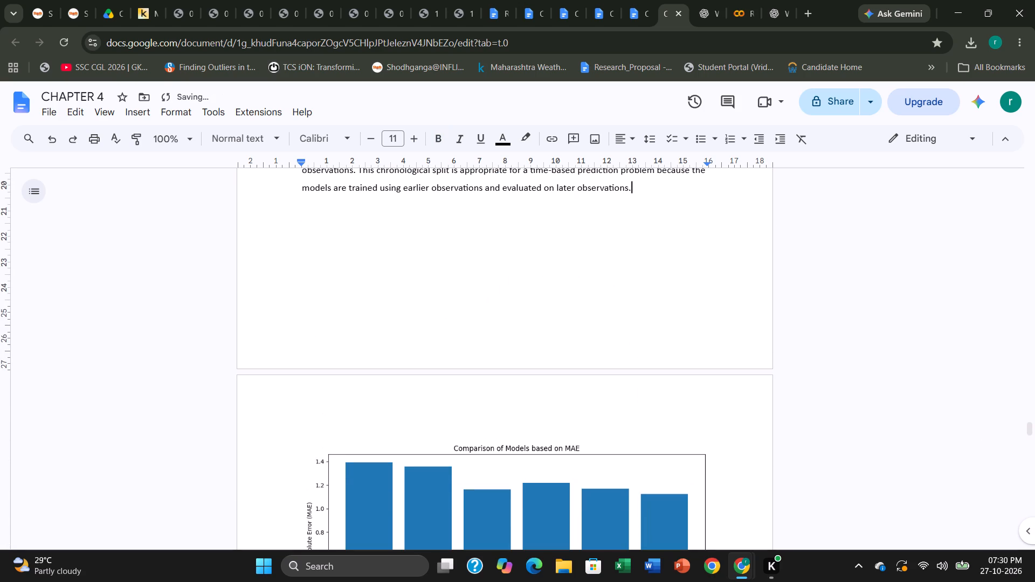
key(ctrl+s)
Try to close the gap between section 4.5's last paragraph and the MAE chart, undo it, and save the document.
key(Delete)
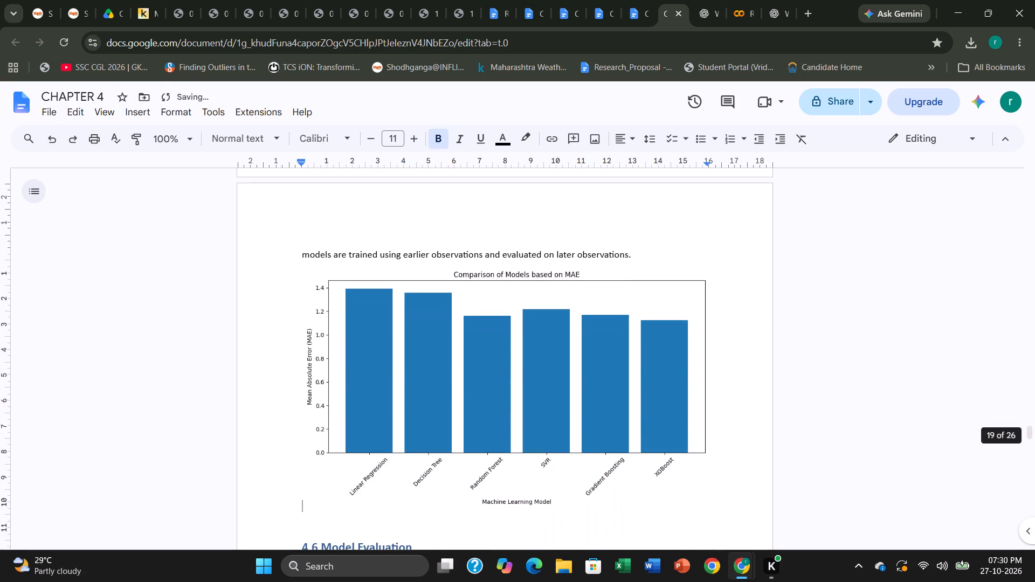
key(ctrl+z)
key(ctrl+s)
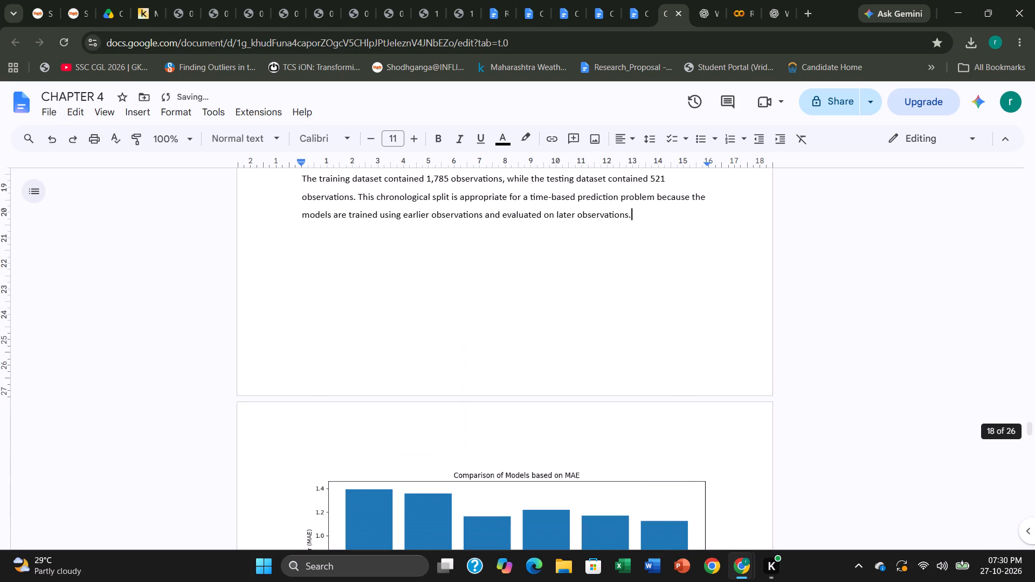
Delete the Figure 4.5 MAE comparison placeholder together with its caption and leftover blank lines in section 4.7.1, and save the document.
scroll(533, 358, down, 4)
scroll(518, 405, down, 1)
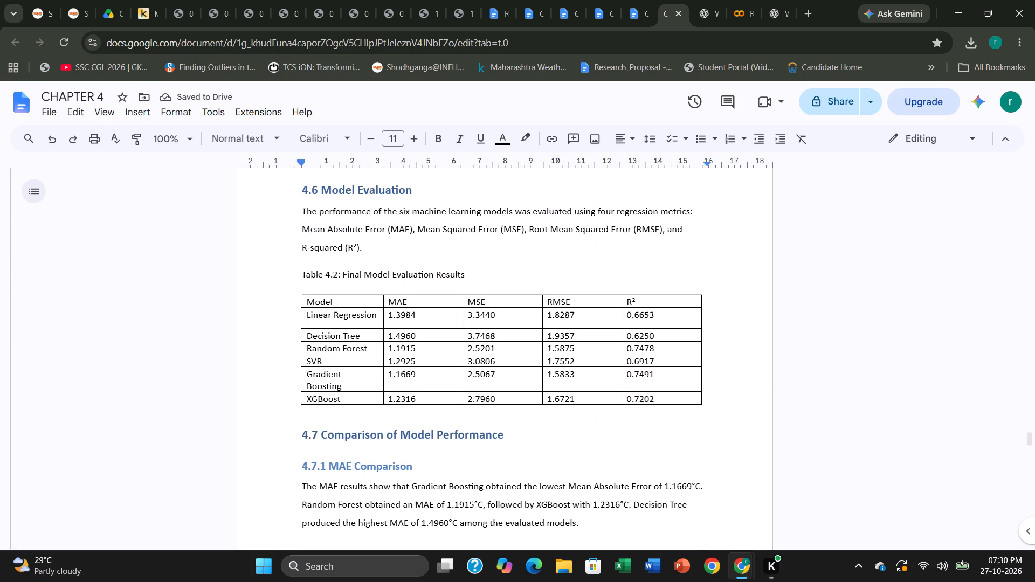
scroll(518, 405, down, 6)
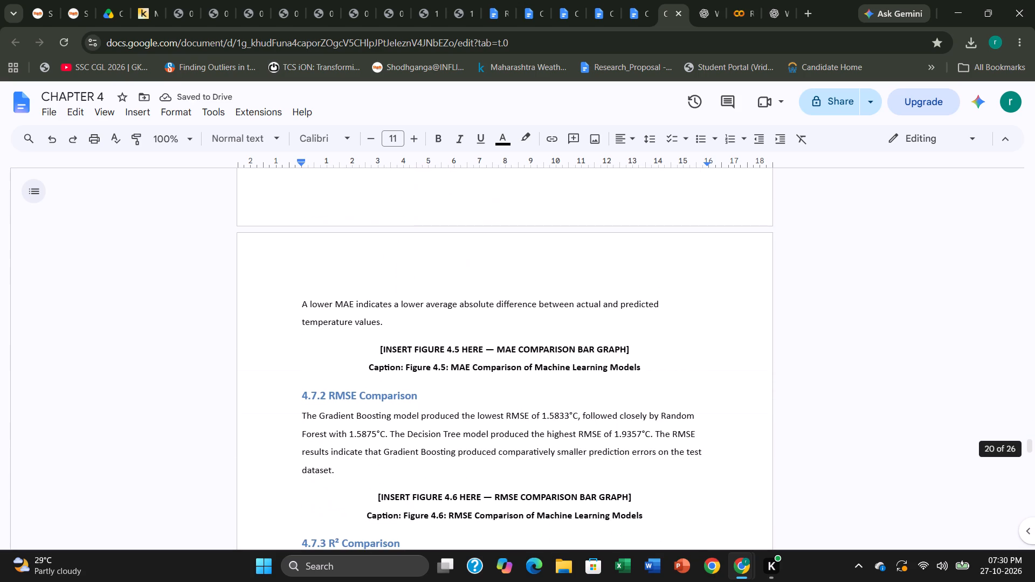
scroll(510, 376, down, 1)
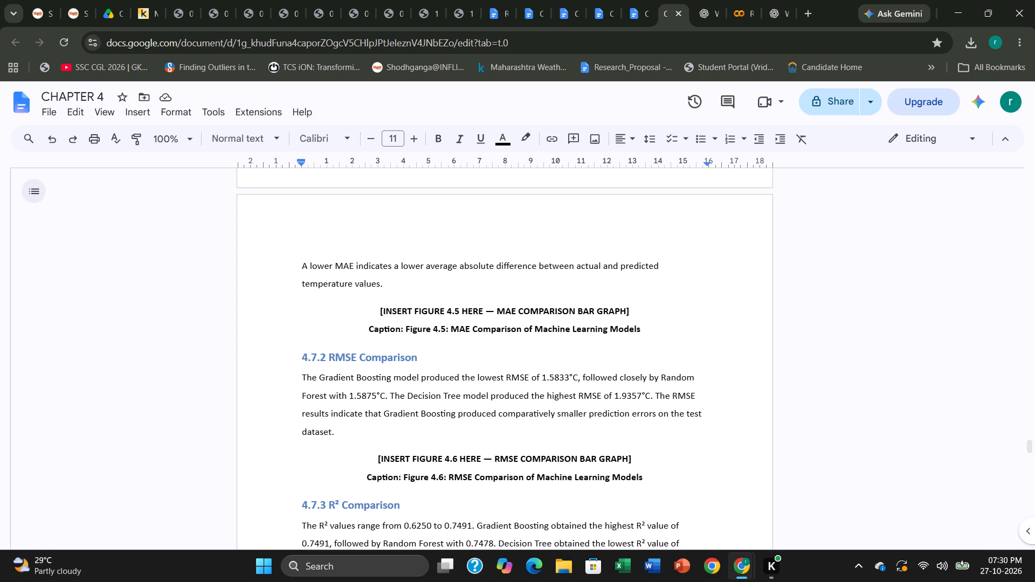
drag(653, 323, 361, 320)
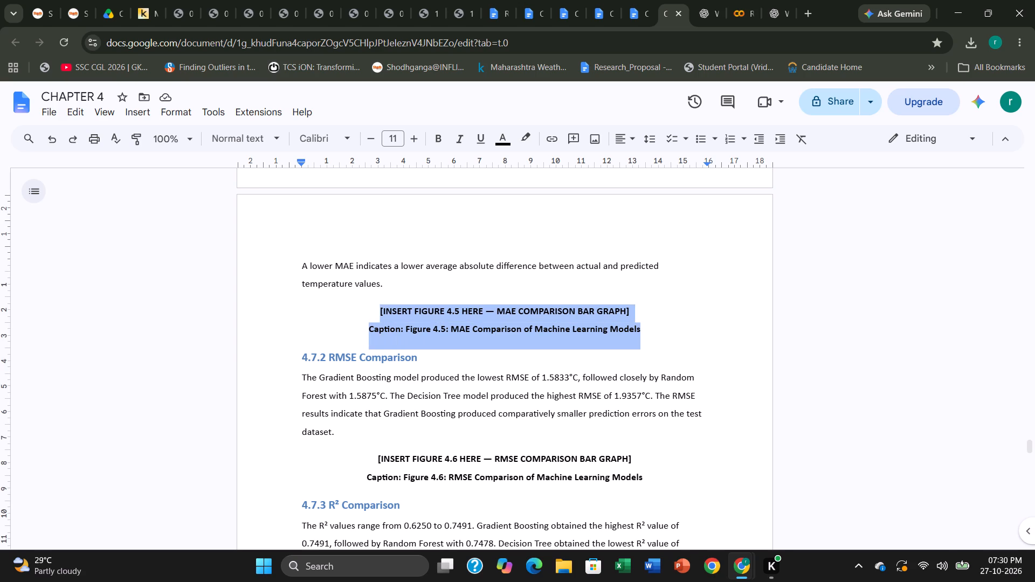
drag(361, 320, 366, 317)
scroll(410, 320, up, 3)
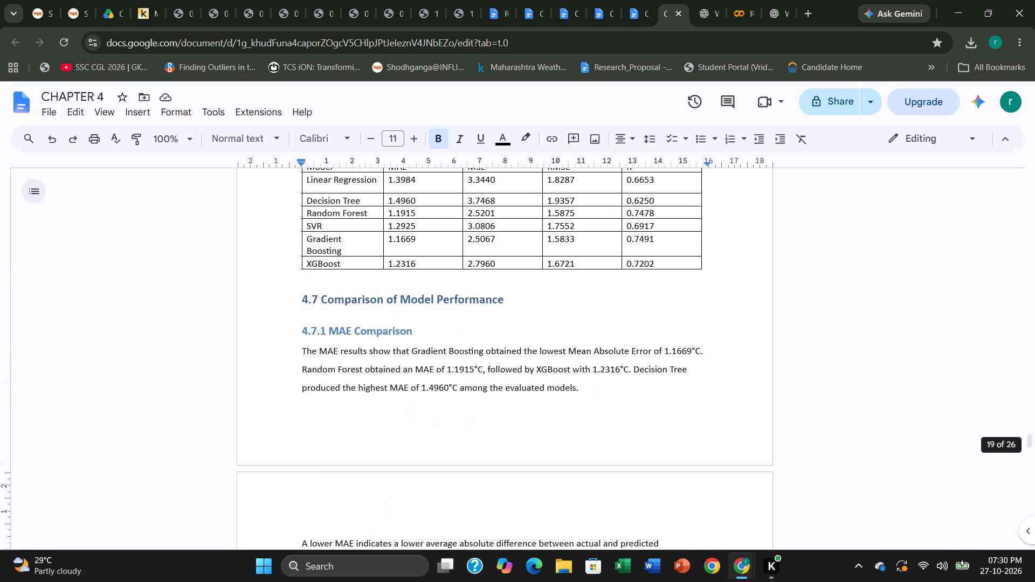
scroll(410, 320, up, 7)
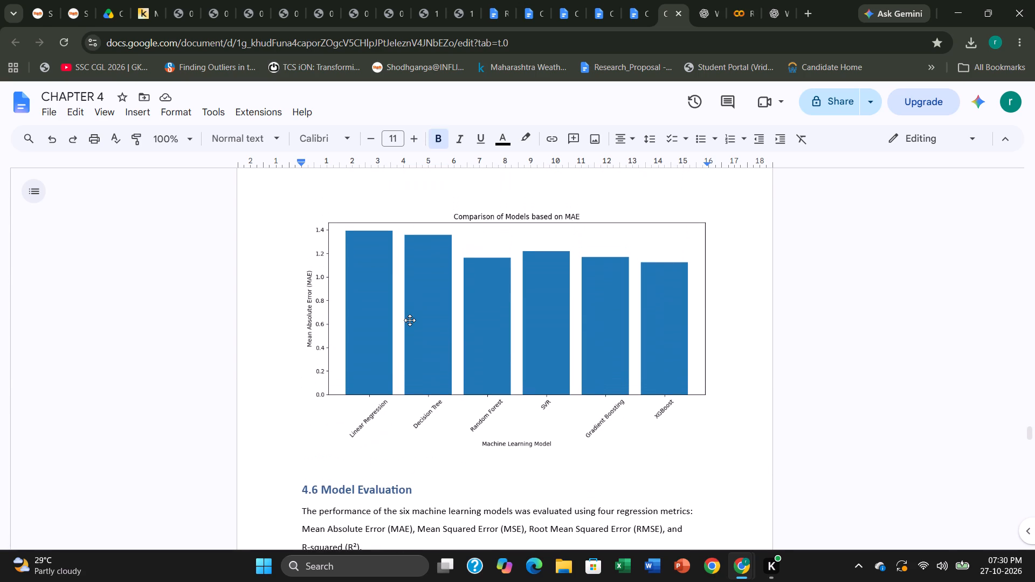
scroll(436, 323, down, 4)
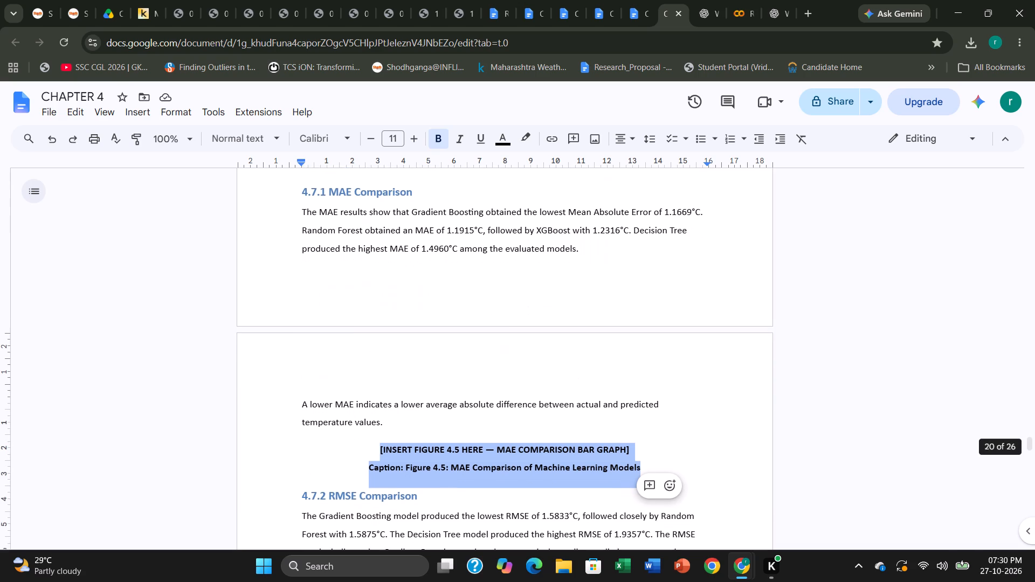
scroll(436, 323, down, 1)
key(BackSpace)
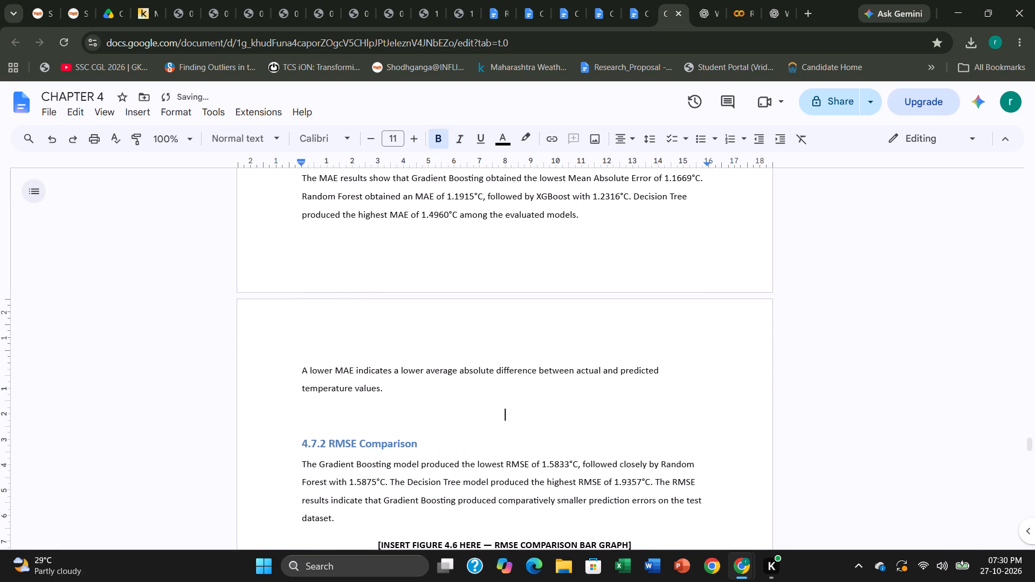
key(BackSpace)
key(BackSpace)
key(ctrl+d)
key(ctrl+s)
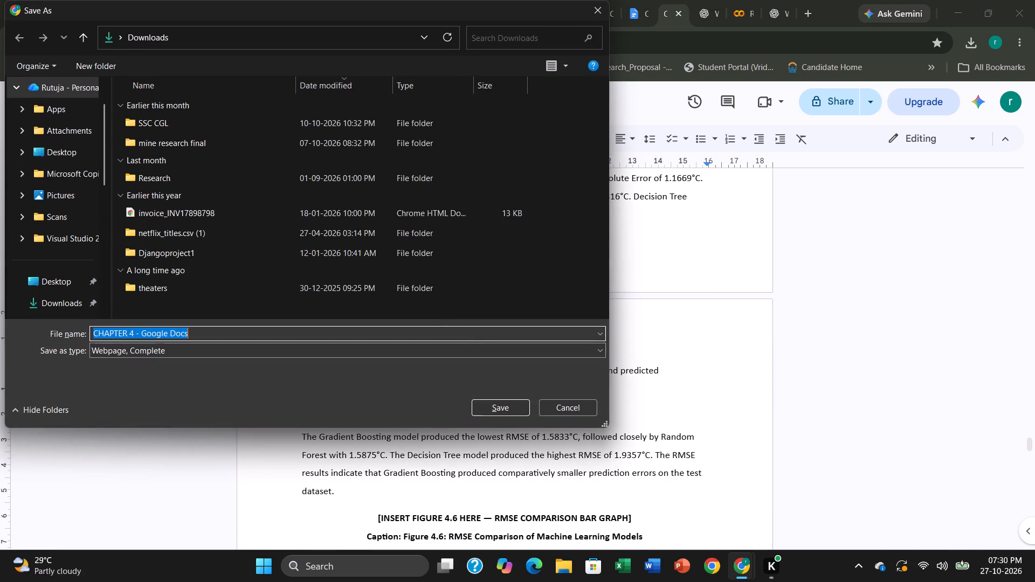
click(572, 407)
click(531, 410)
key(ctrl+s)
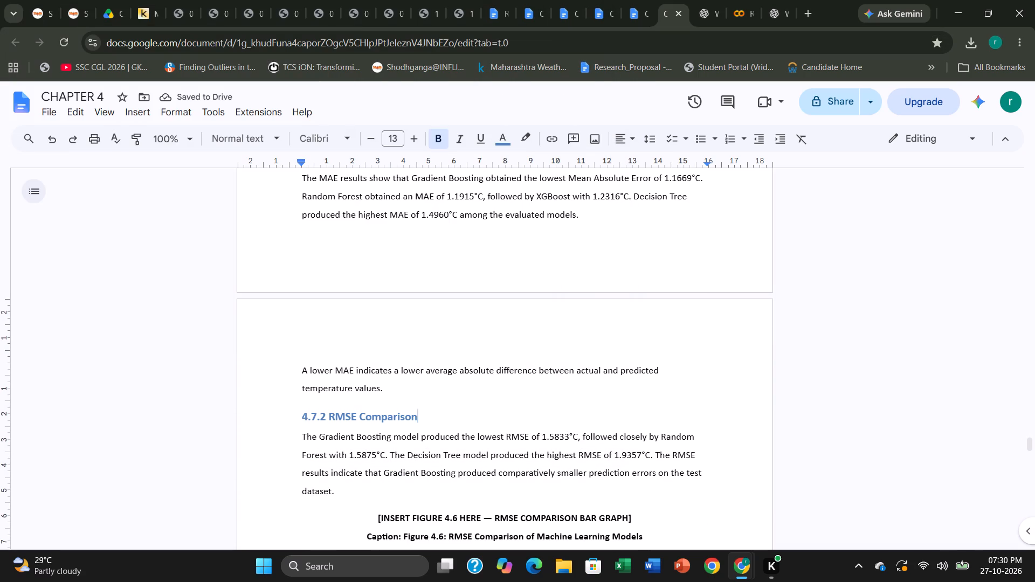
Check the Figure 4.6 placeholder in section 4.7.2 and look through the Research.ipynb notebook in Colab for the matching RMSE comparison chart.
scroll(466, 425, down, 2)
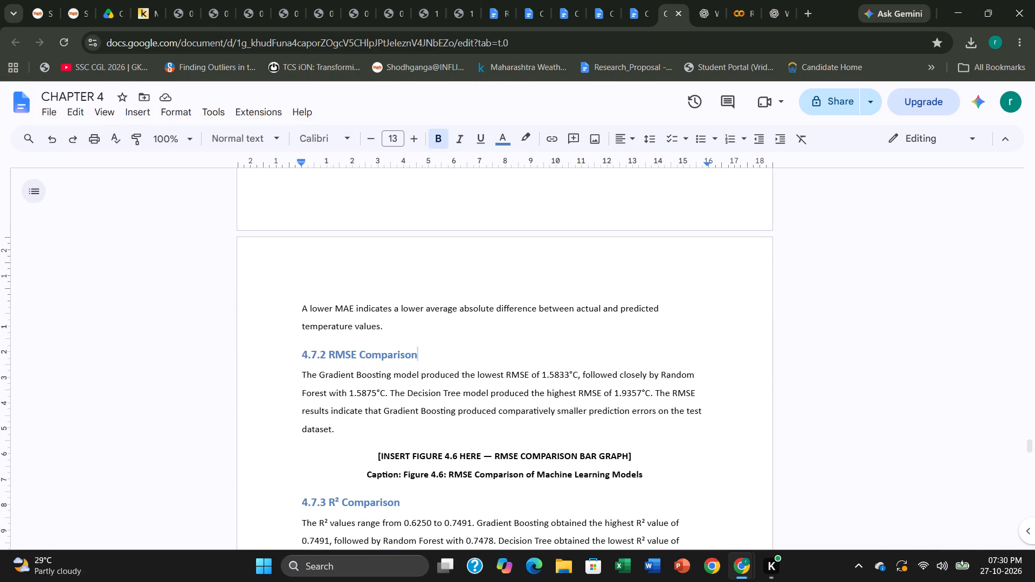
scroll(536, 452, down, 1)
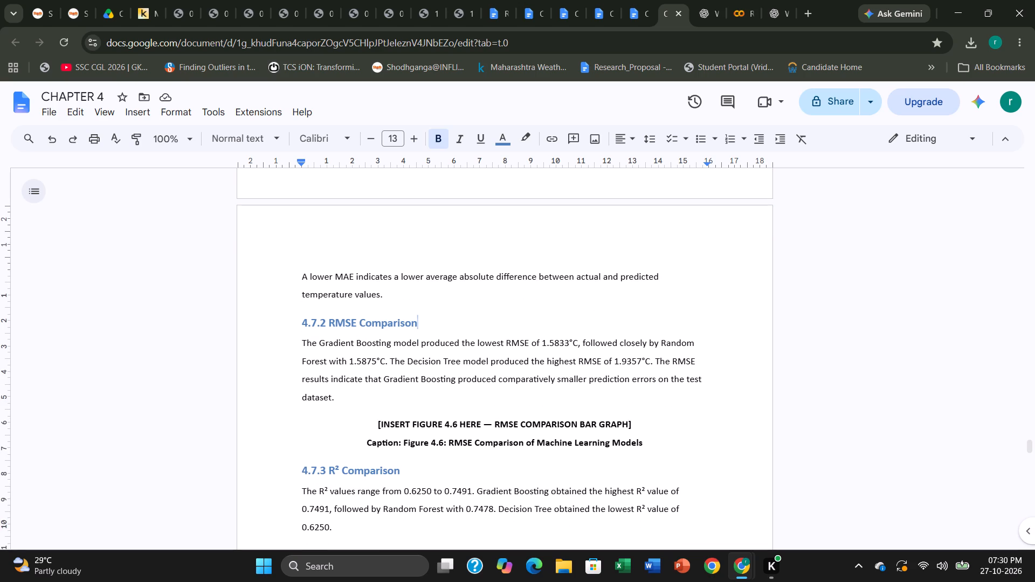
click(733, 3)
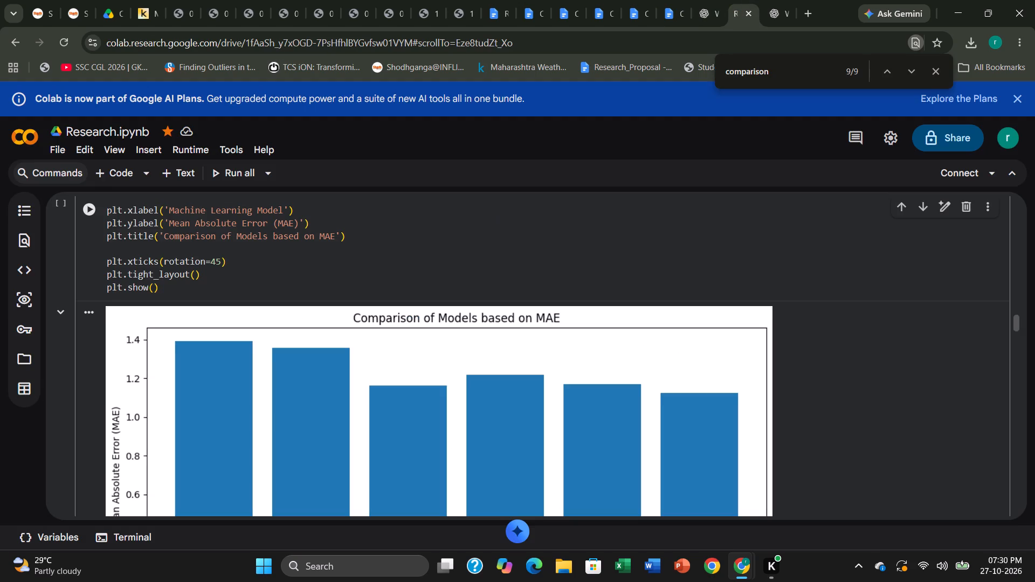
scroll(421, 300, down, 10)
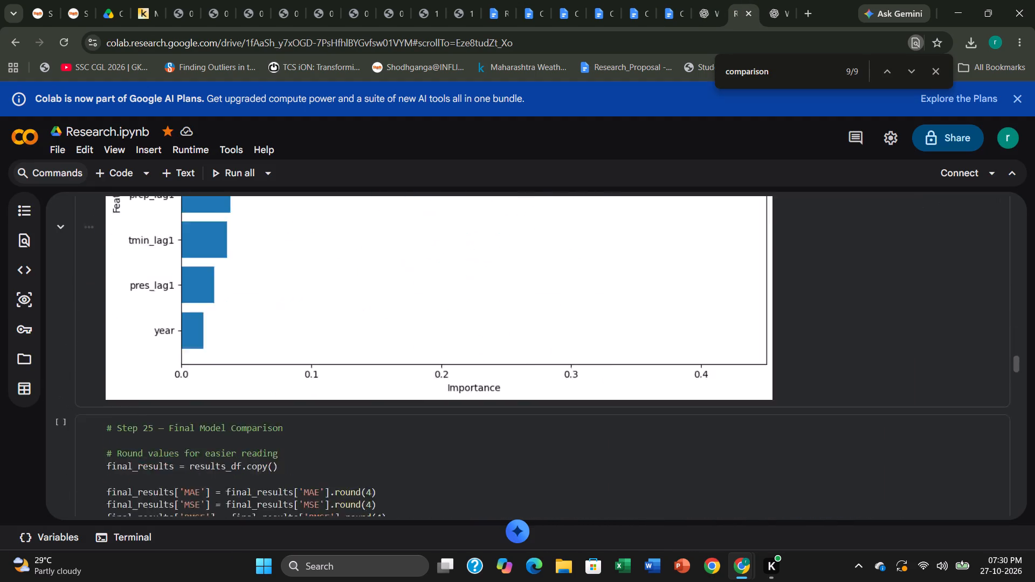
scroll(421, 300, down, 9)
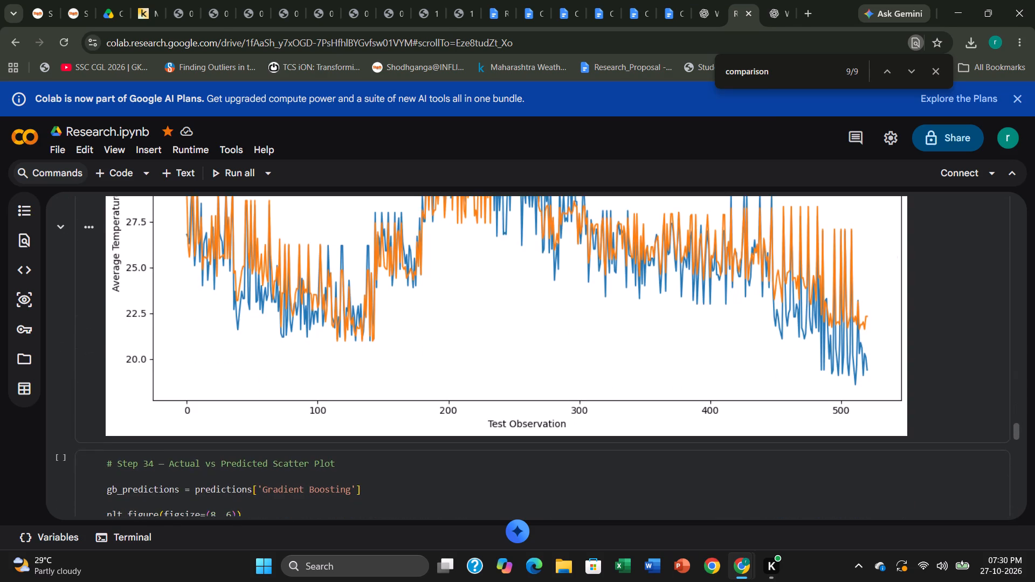
scroll(421, 300, down, 1)
scroll(363, 355, up, 3)
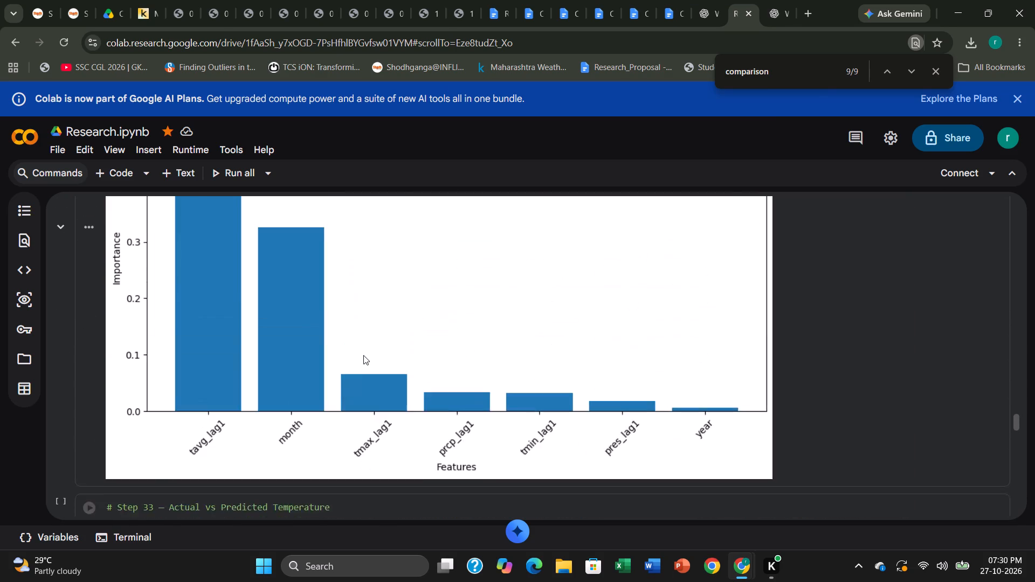
scroll(363, 355, up, 1)
scroll(363, 355, down, 1)
scroll(363, 355, up, 6)
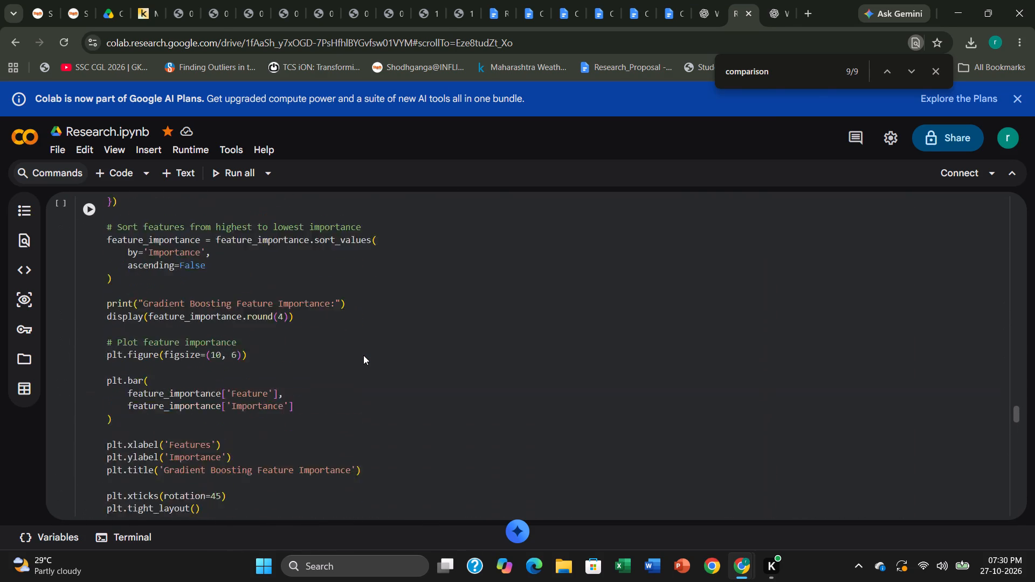
scroll(363, 355, up, 5)
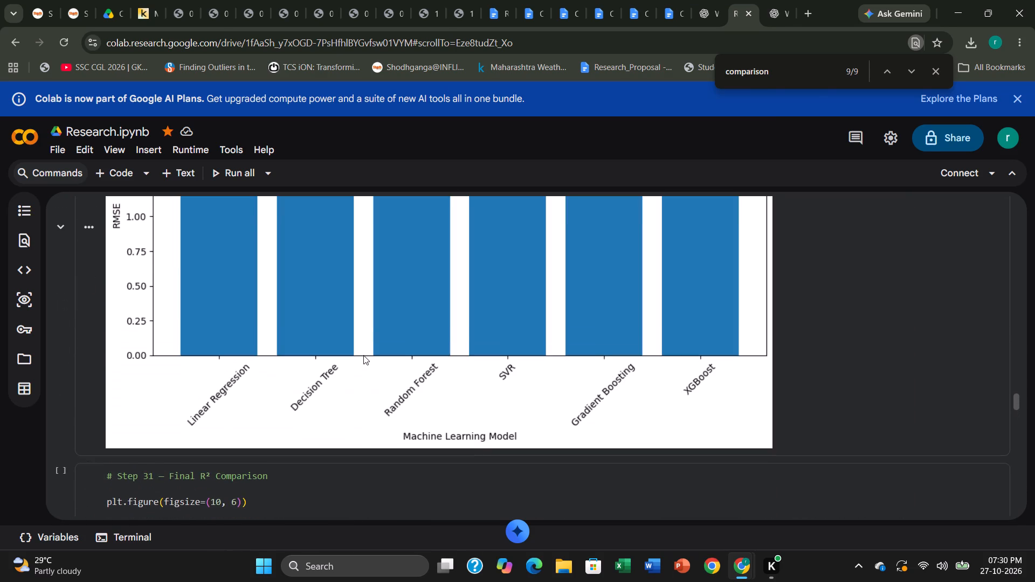
scroll(363, 355, up, 5)
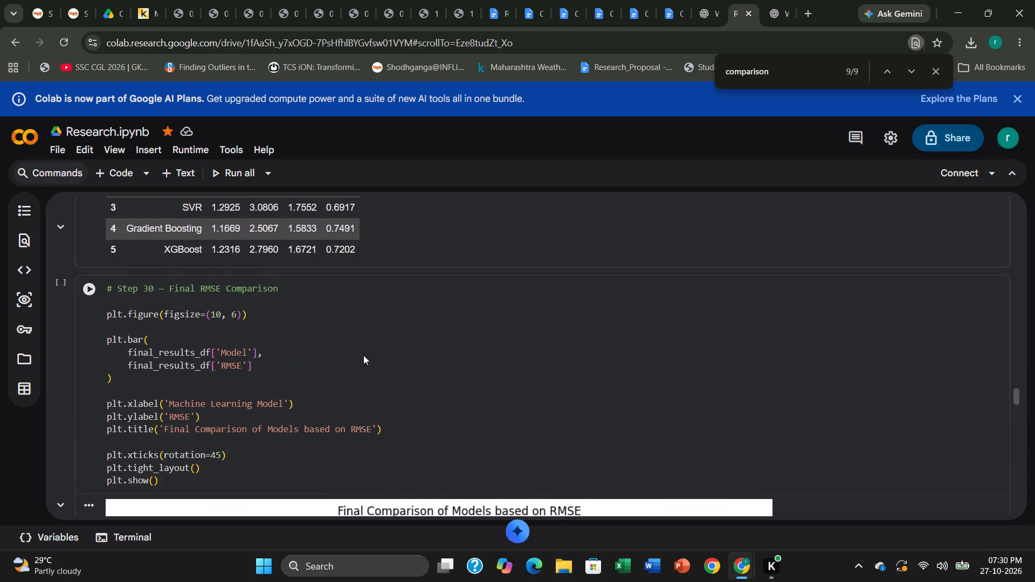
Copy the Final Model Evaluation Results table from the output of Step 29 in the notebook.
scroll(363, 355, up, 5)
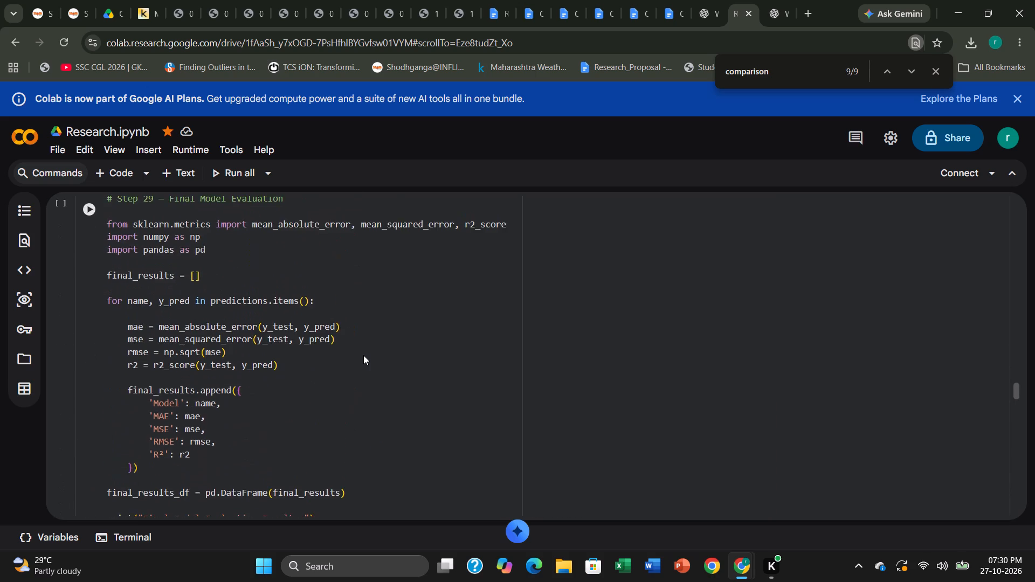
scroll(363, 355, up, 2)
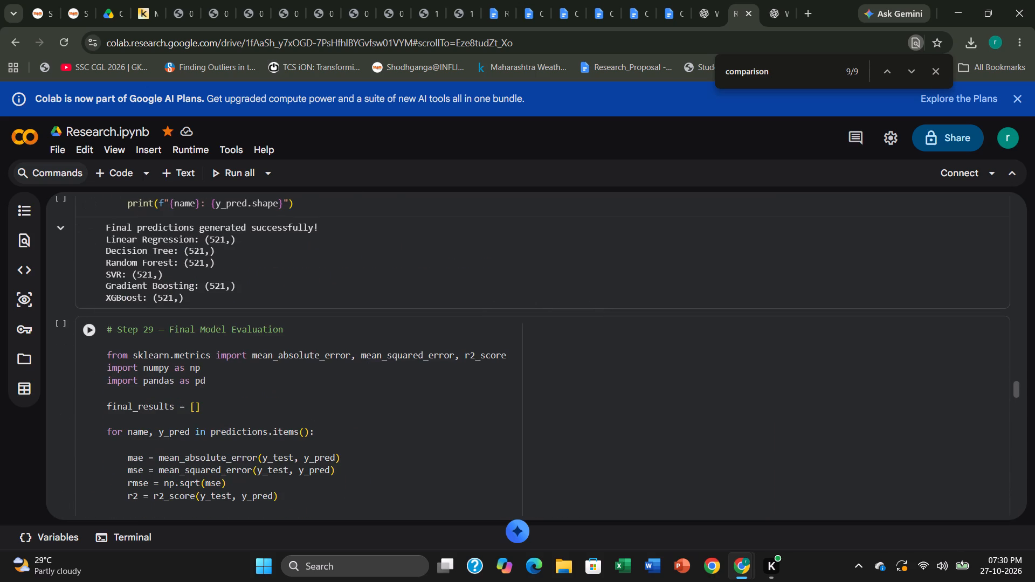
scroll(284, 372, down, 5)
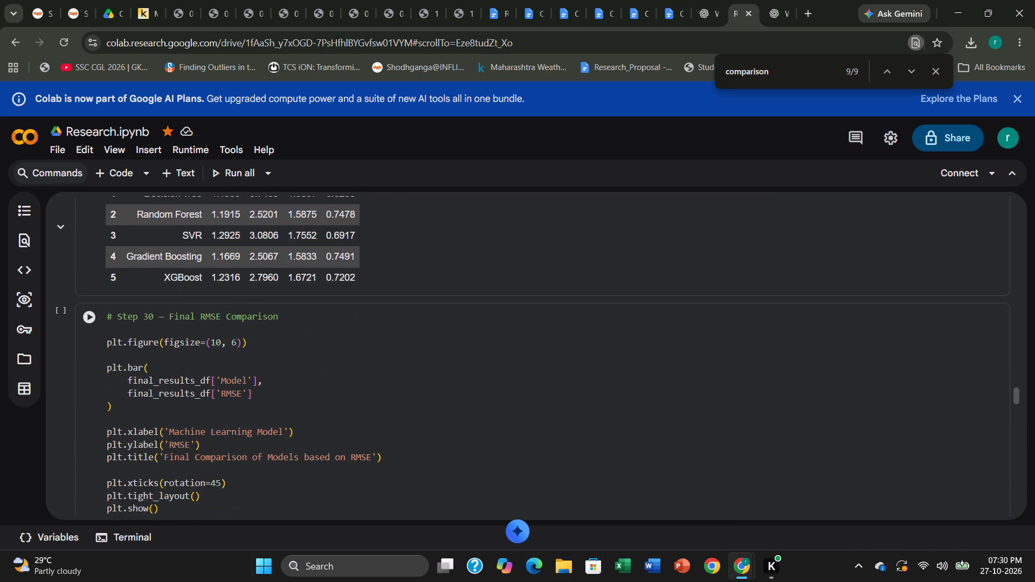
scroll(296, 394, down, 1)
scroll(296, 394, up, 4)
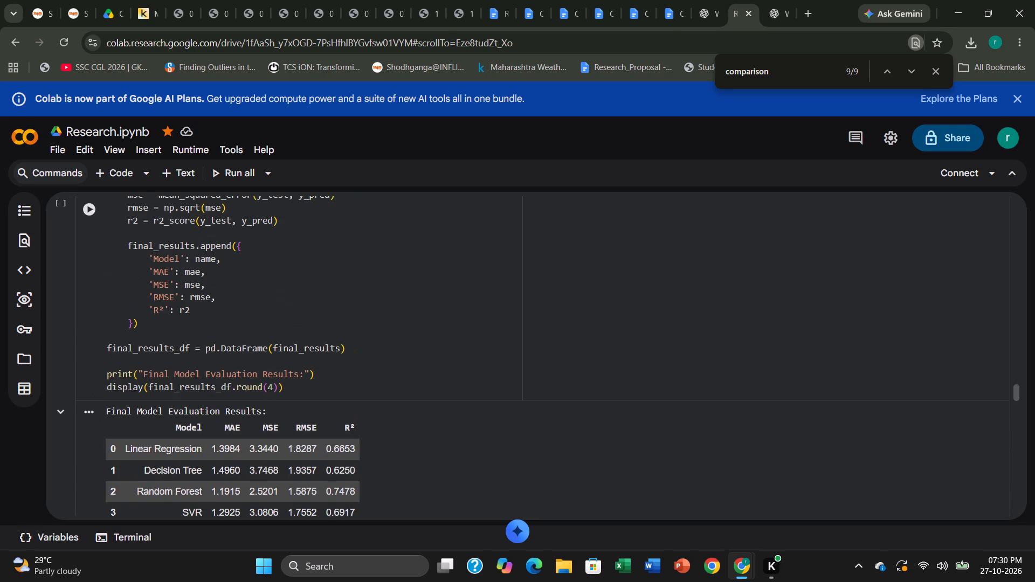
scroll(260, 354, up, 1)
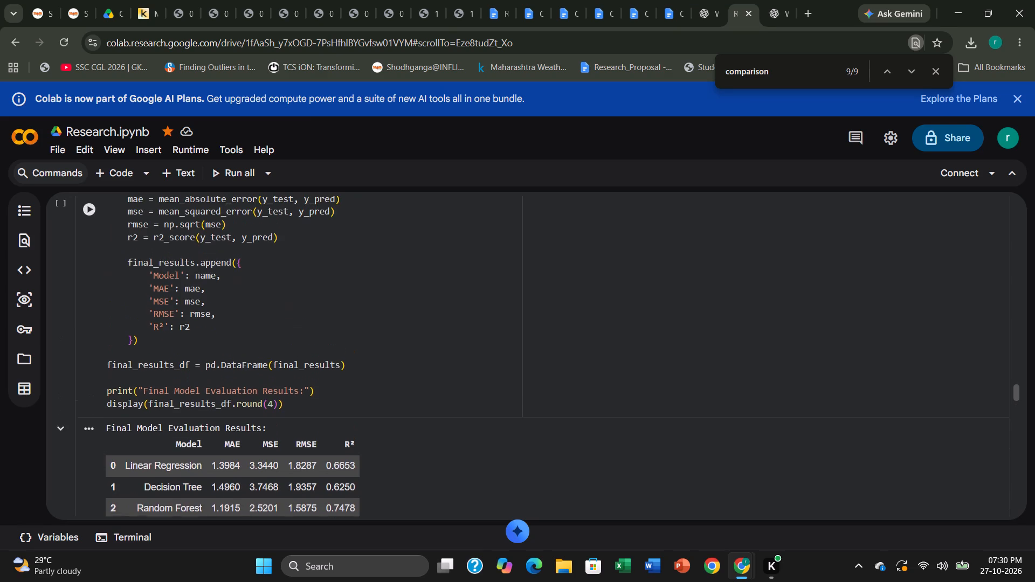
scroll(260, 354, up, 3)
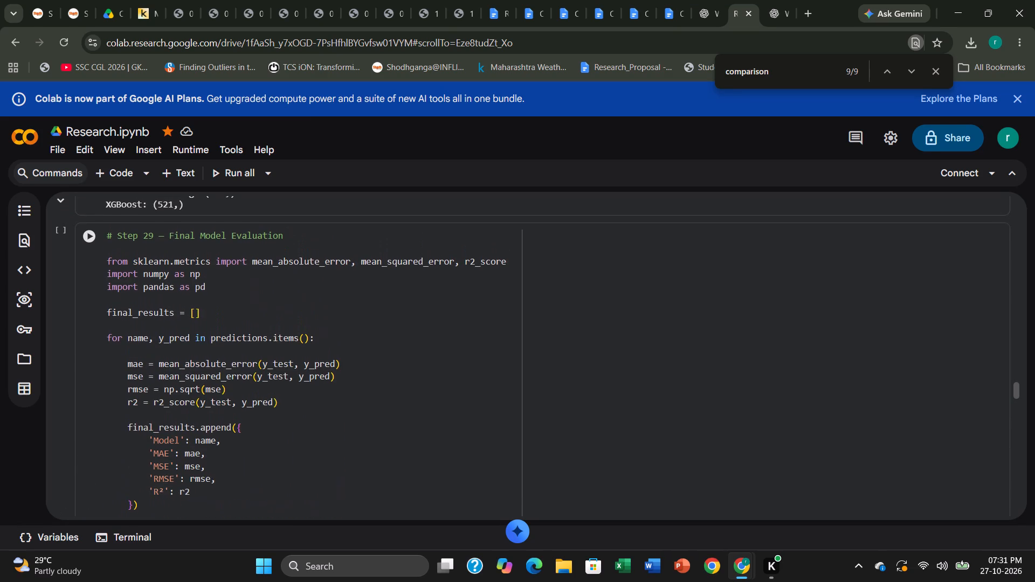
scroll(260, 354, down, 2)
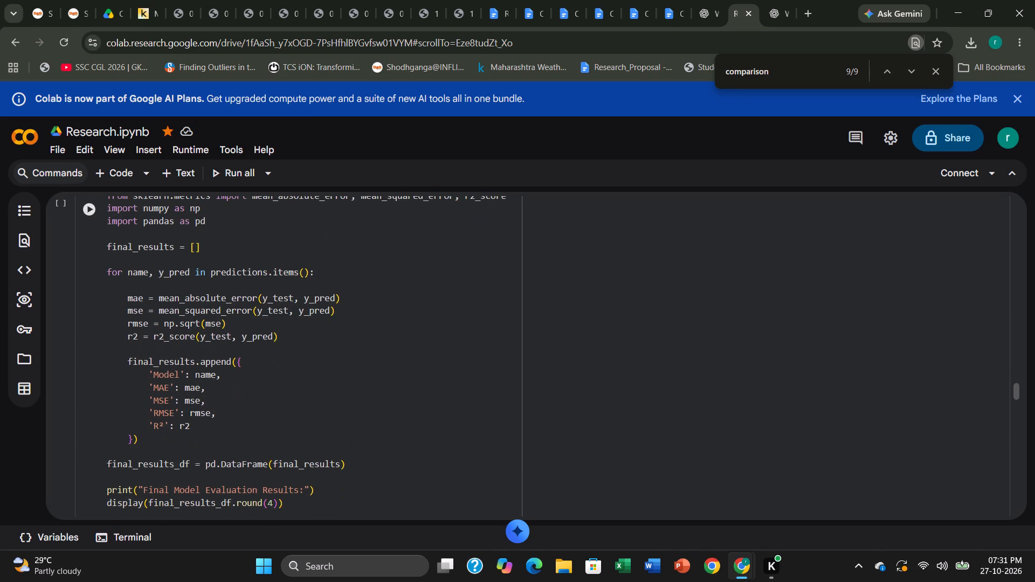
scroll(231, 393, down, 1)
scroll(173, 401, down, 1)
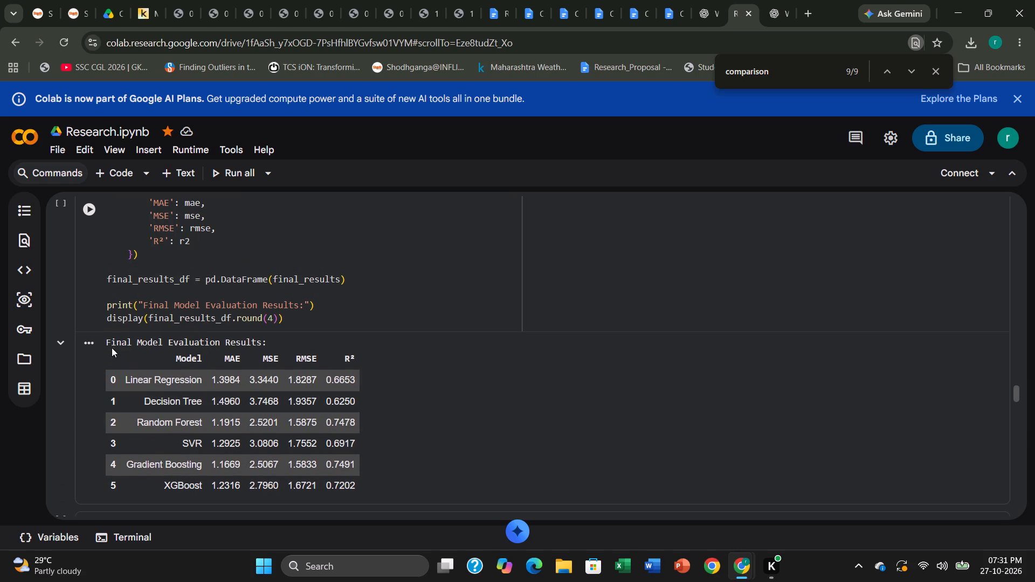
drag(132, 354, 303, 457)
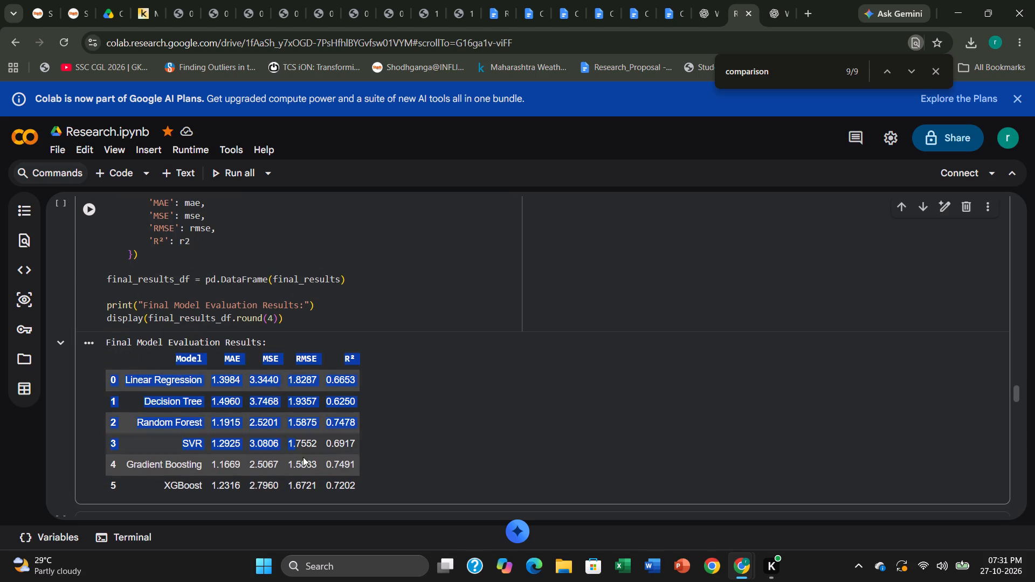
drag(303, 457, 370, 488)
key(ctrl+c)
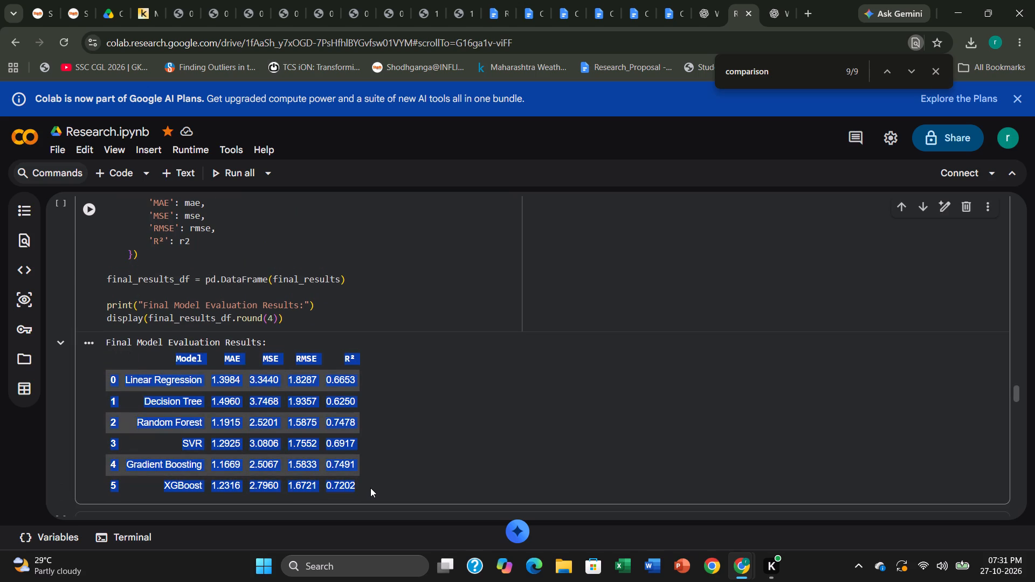
Return to the CHAPTER 4 document and examine section 4.5 and the MAE comparison chart before section 4.6.
scroll(376, 435, down, 1)
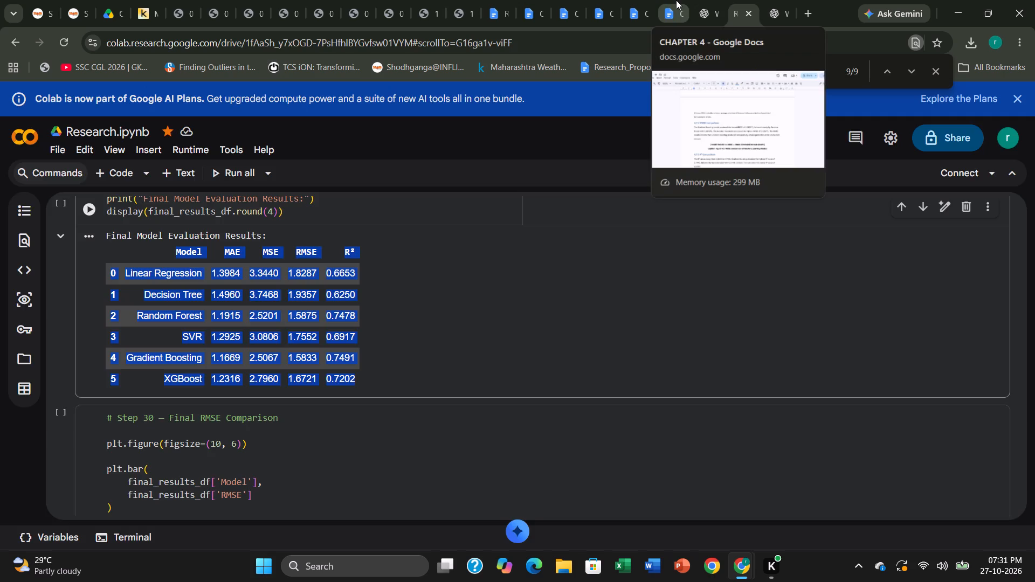
click(676, 0)
scroll(529, 288, up, 6)
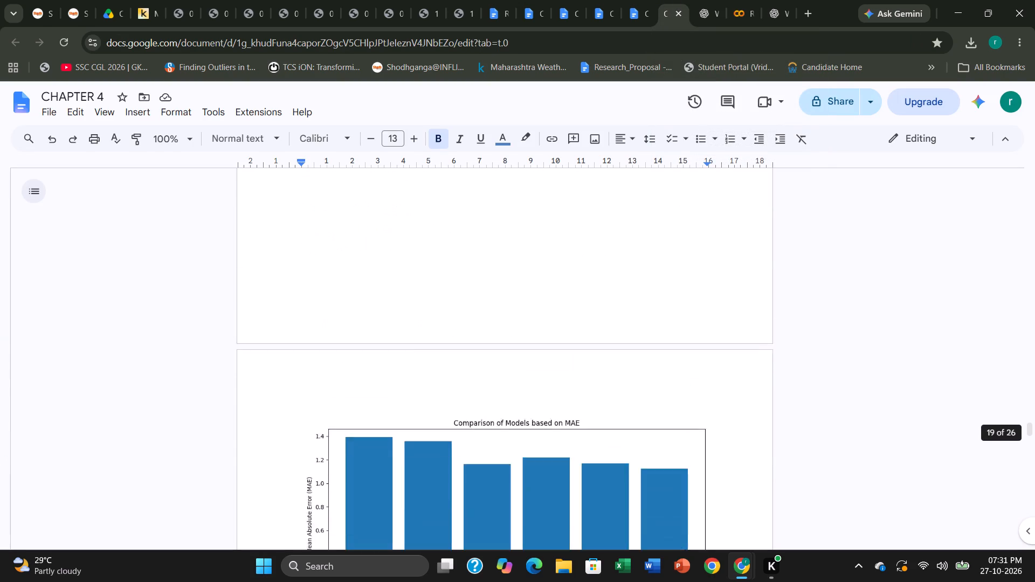
scroll(529, 288, up, 1)
scroll(529, 288, down, 1)
scroll(529, 288, up, 3)
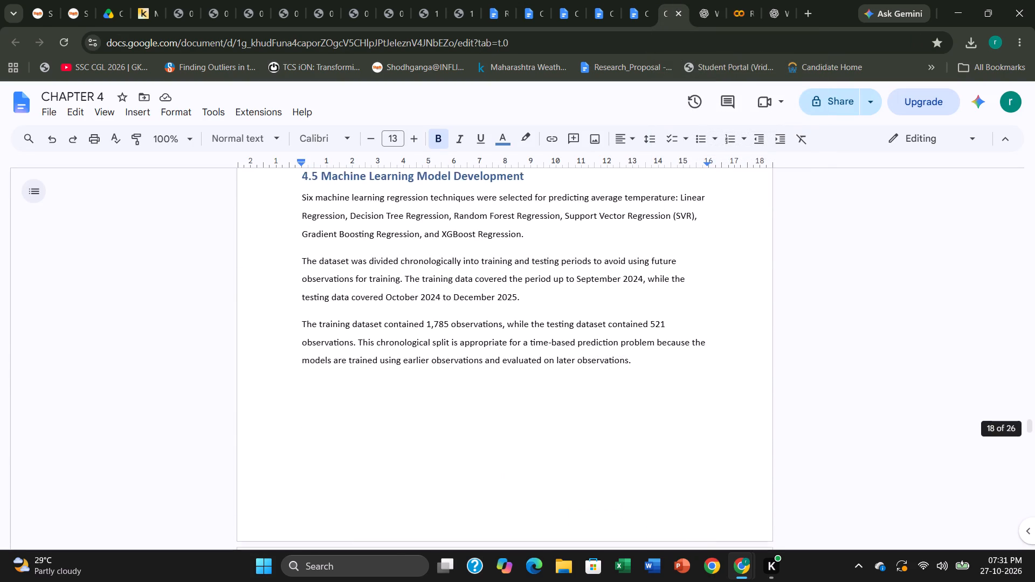
scroll(529, 288, down, 3)
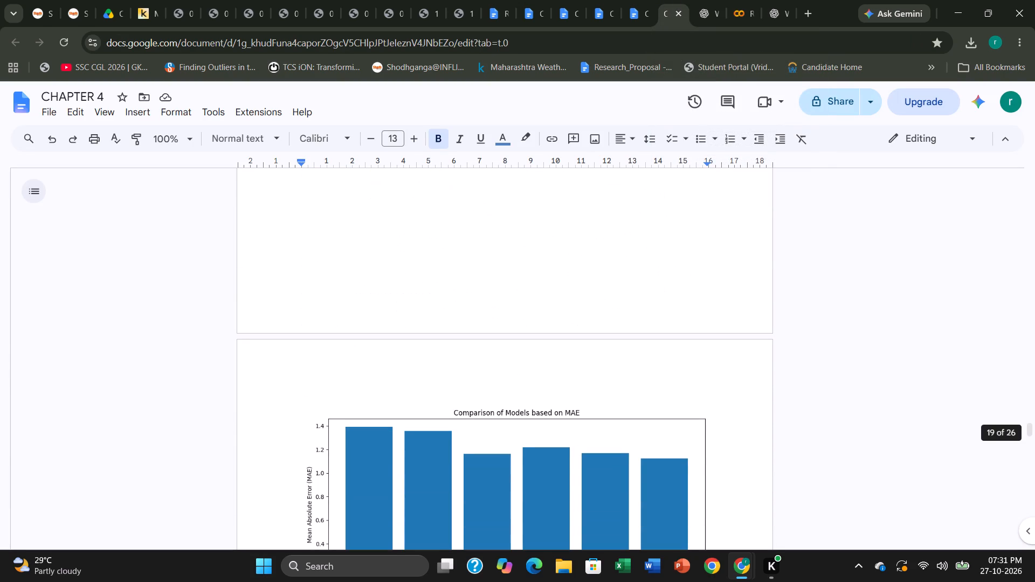
scroll(485, 399, down, 3)
click(521, 366)
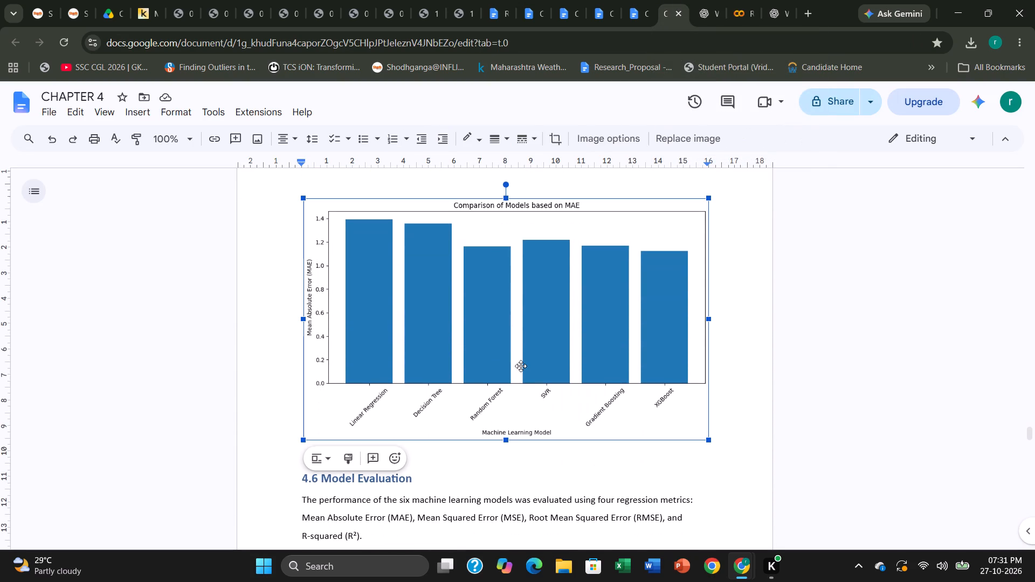
Compare the notebook's Step 29 evaluation results with Table 4.2 in section 4.6 of the CHAPTER 4 document.
click(750, 0)
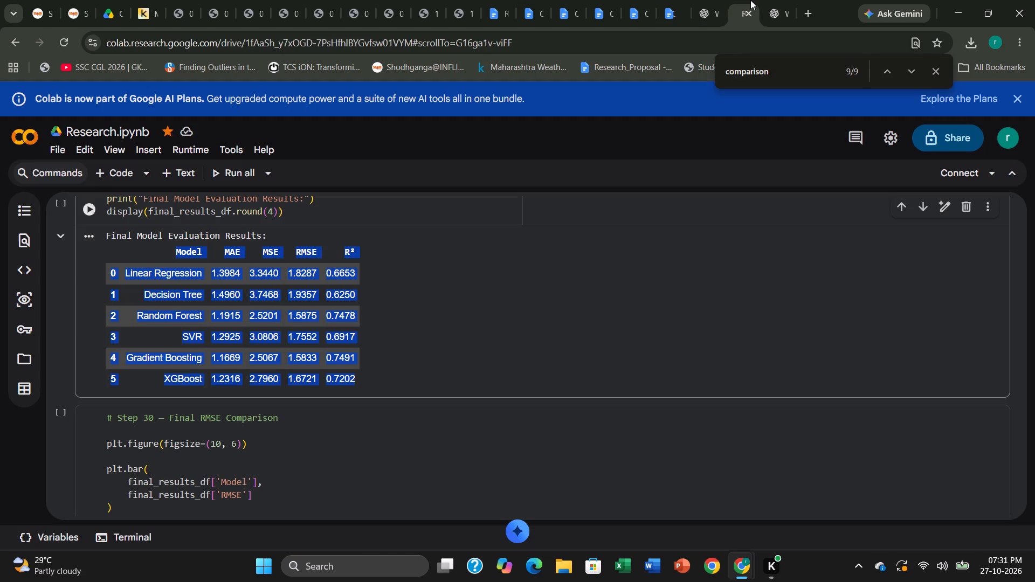
scroll(565, 400, up, 2)
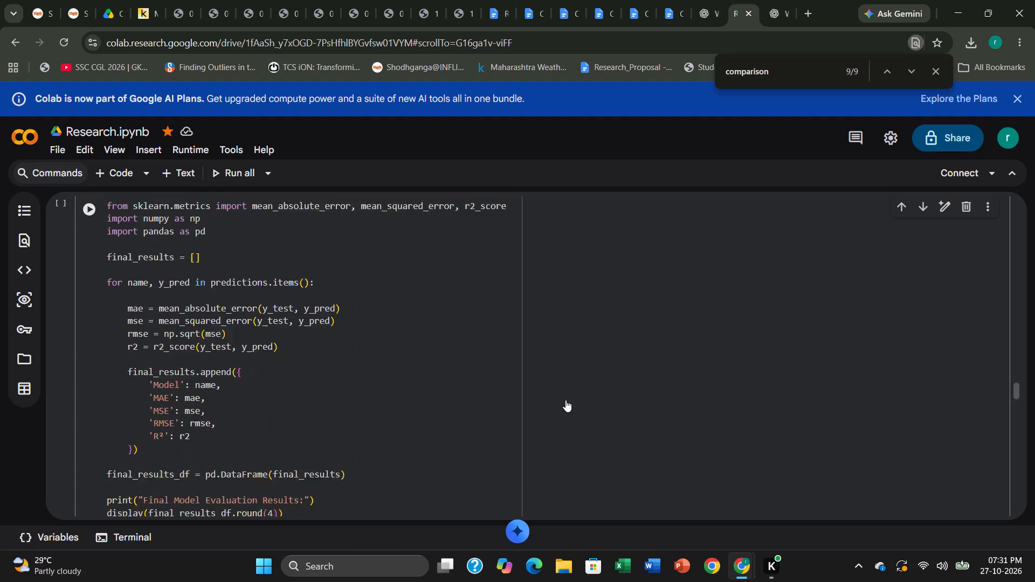
click(672, 7)
scroll(539, 331, up, 2)
scroll(539, 331, down, 2)
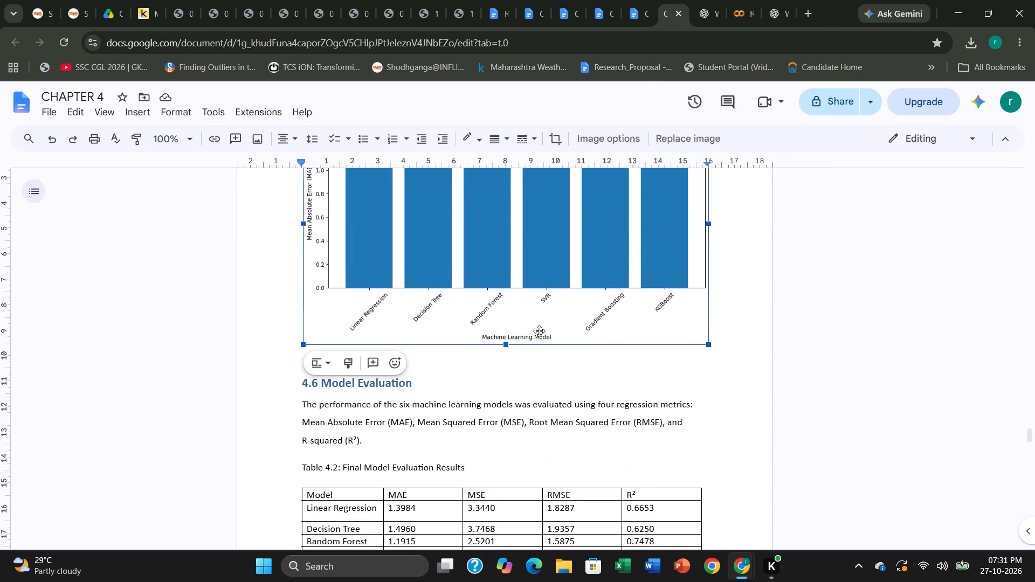
scroll(525, 316, down, 1)
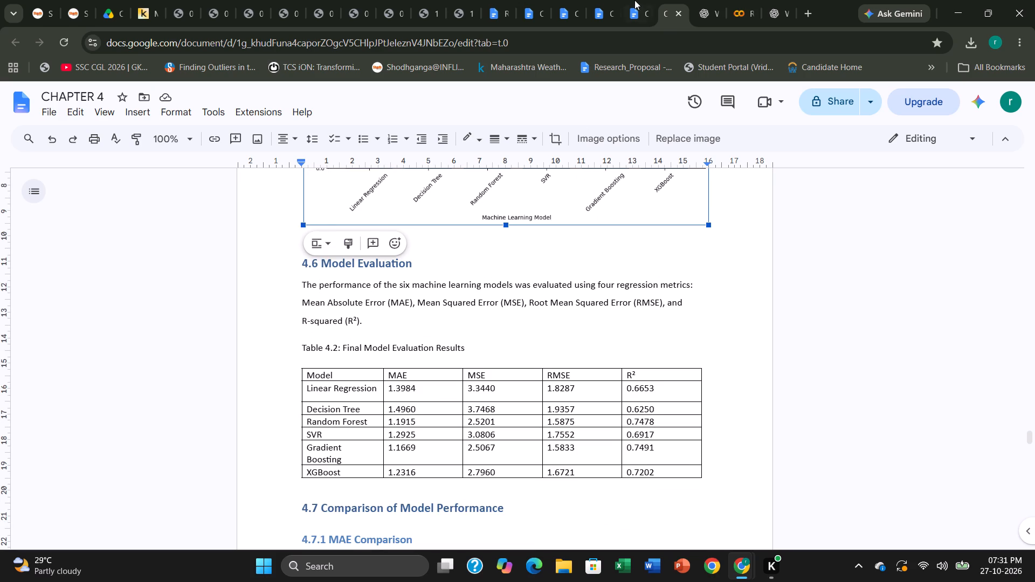
click(742, 0)
scroll(456, 318, down, 2)
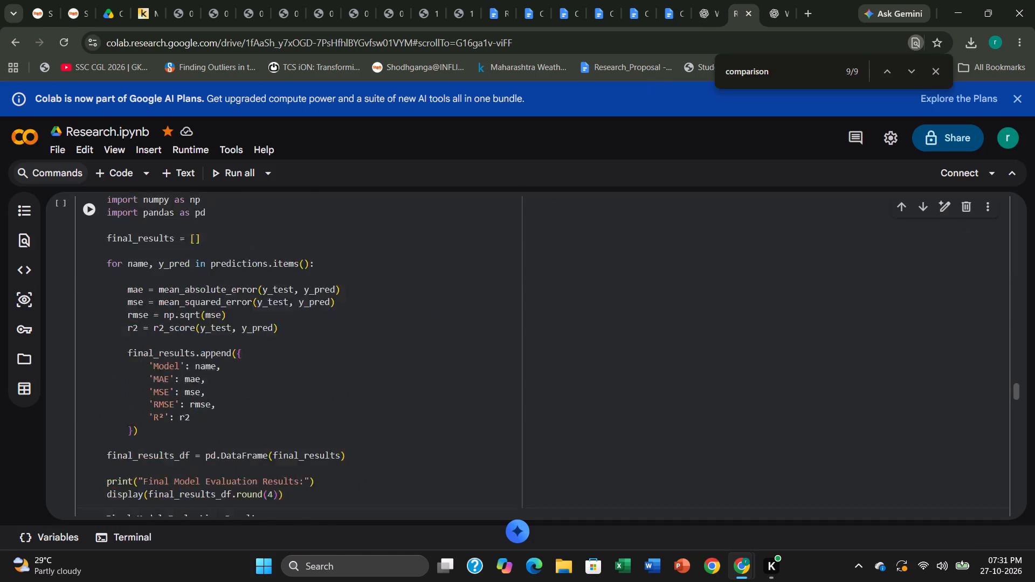
scroll(456, 318, down, 2)
click(465, 399)
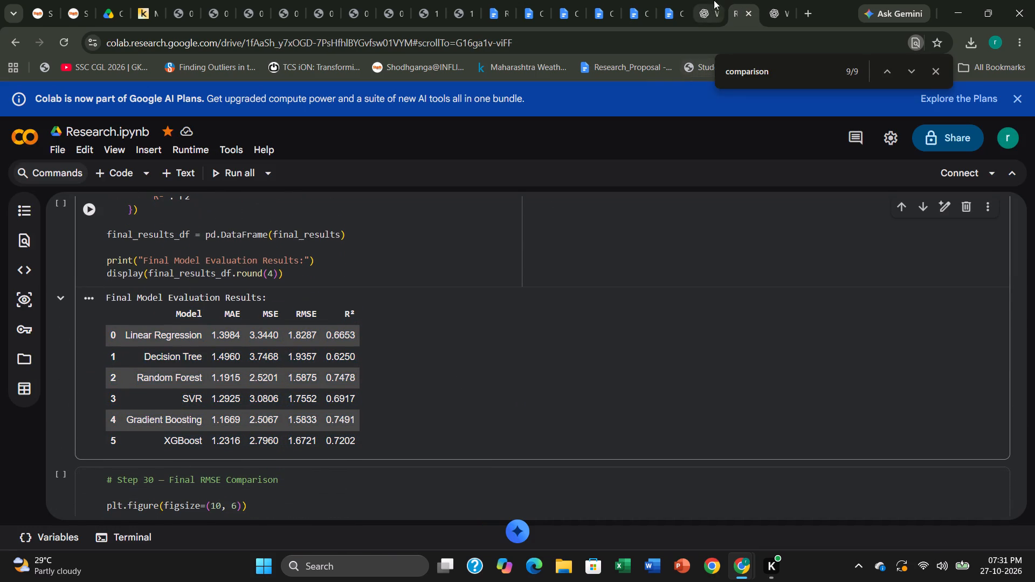
click(655, 0)
click(676, 0)
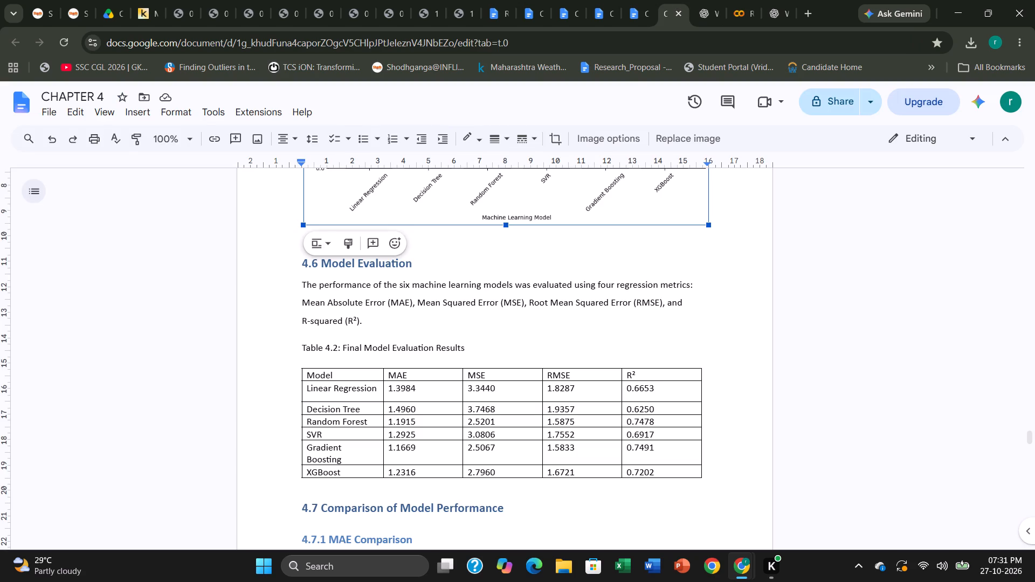
click(488, 380)
scroll(488, 380, down, 2)
click(599, 386)
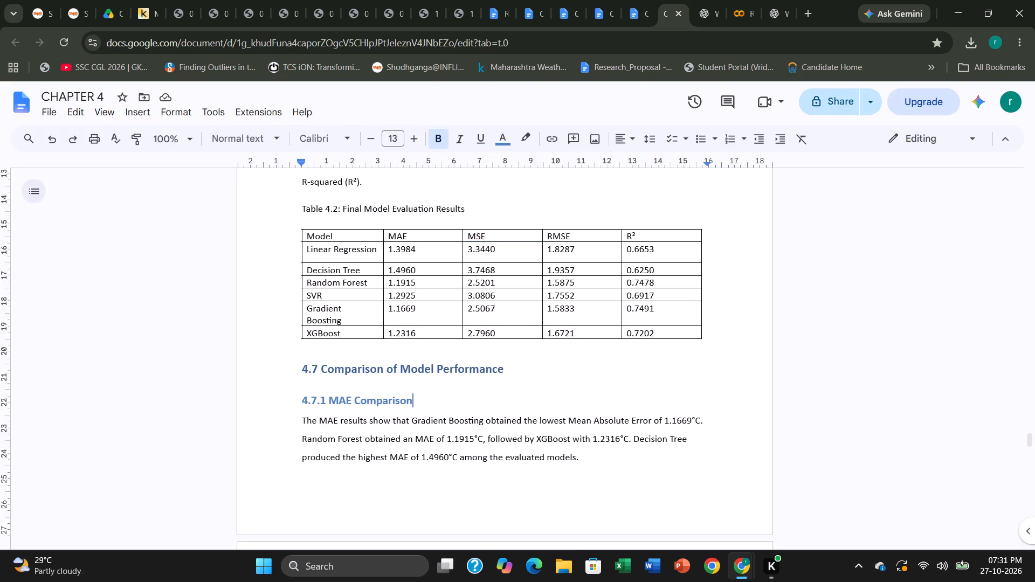
Review sections 4.7.1 MAE Comparison and 4.7.2 RMSE Comparison, including the Figure 4.6 placeholder.
scroll(599, 386, down, 1)
scroll(493, 414, down, 3)
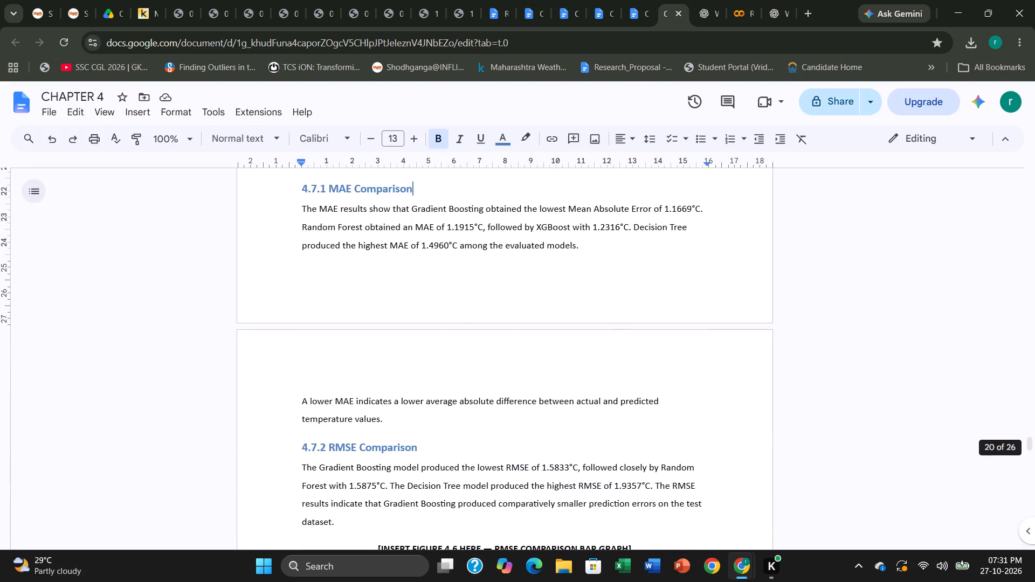
scroll(509, 377, down, 1)
scroll(605, 288, up, 3)
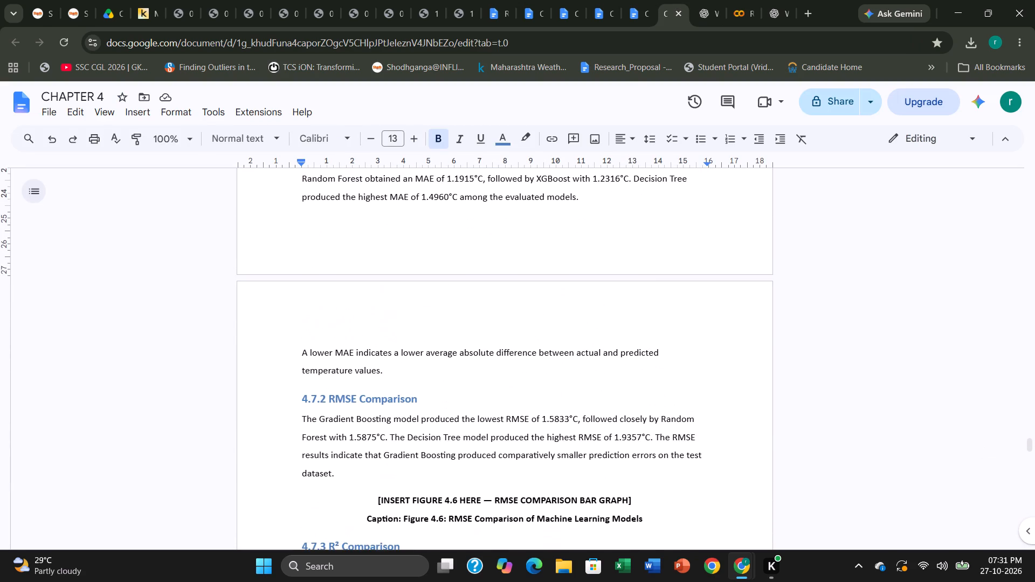
scroll(561, 376, up, 1)
scroll(561, 376, right, 1)
scroll(503, 419, up, 1)
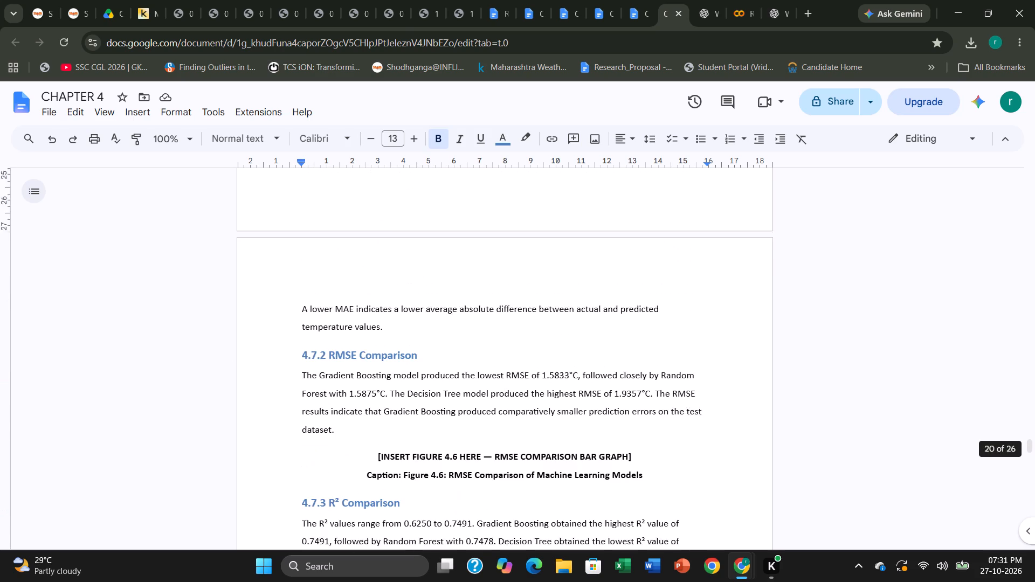
scroll(503, 419, up, 2)
scroll(503, 419, down, 1)
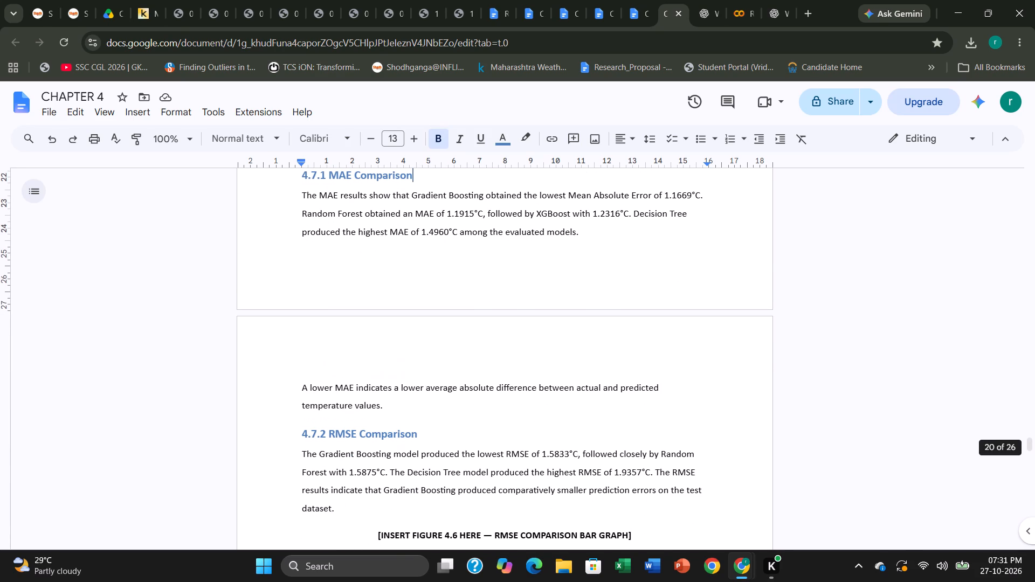
scroll(486, 391, down, 1)
scroll(405, 446, down, 1)
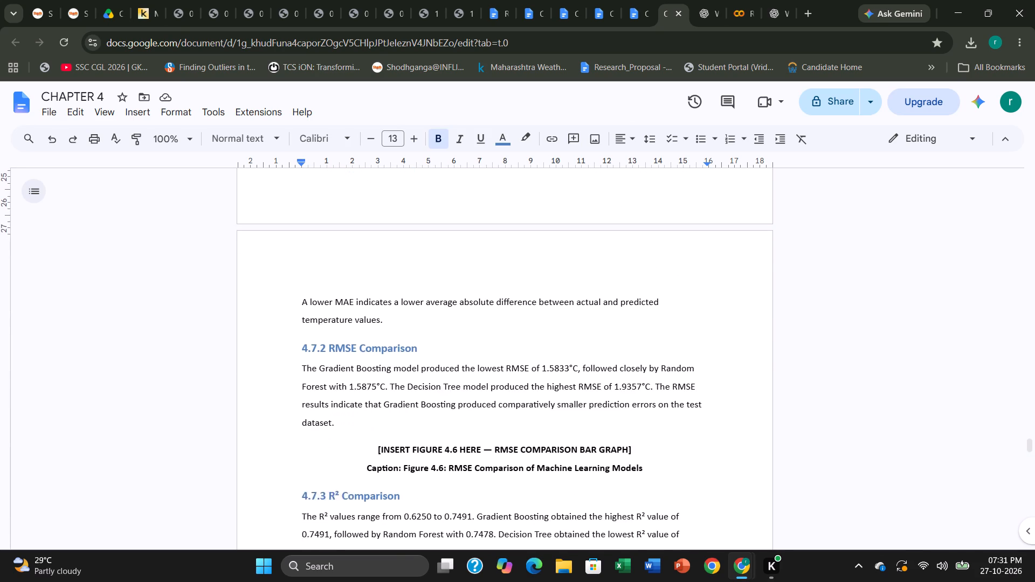
scroll(405, 446, down, 1)
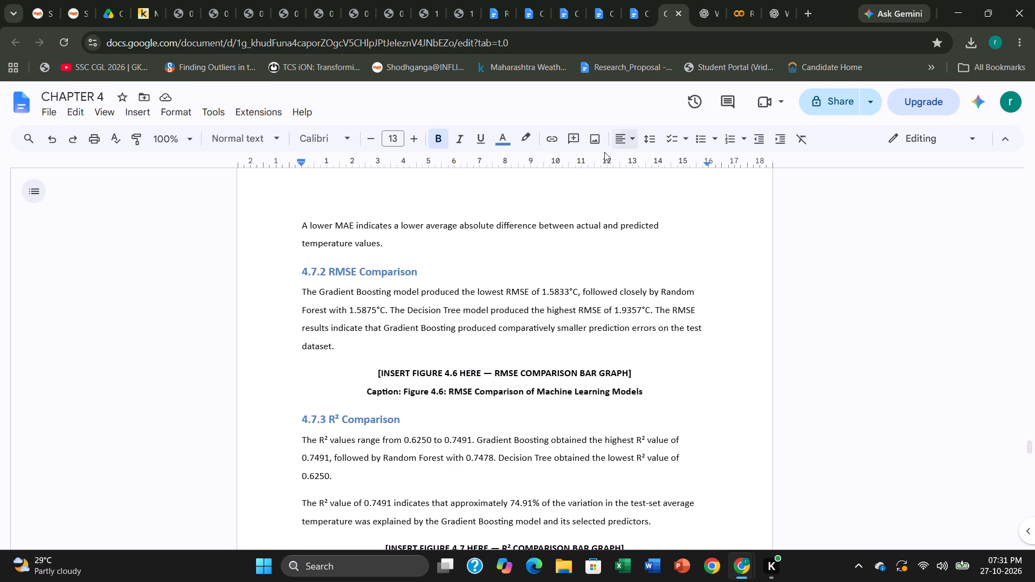
Copy the "Final Comparison of Models based on RMSE" chart from the Step 30 output in the Research.ipynb notebook.
click(734, 0)
scroll(511, 245, down, 1)
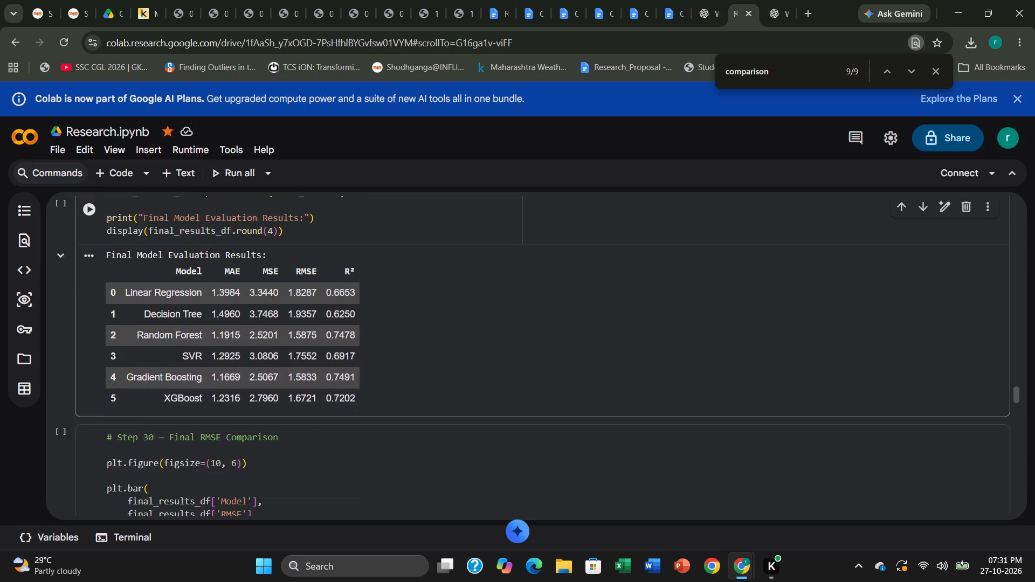
scroll(511, 245, down, 1)
scroll(433, 343, down, 4)
right_click(464, 352)
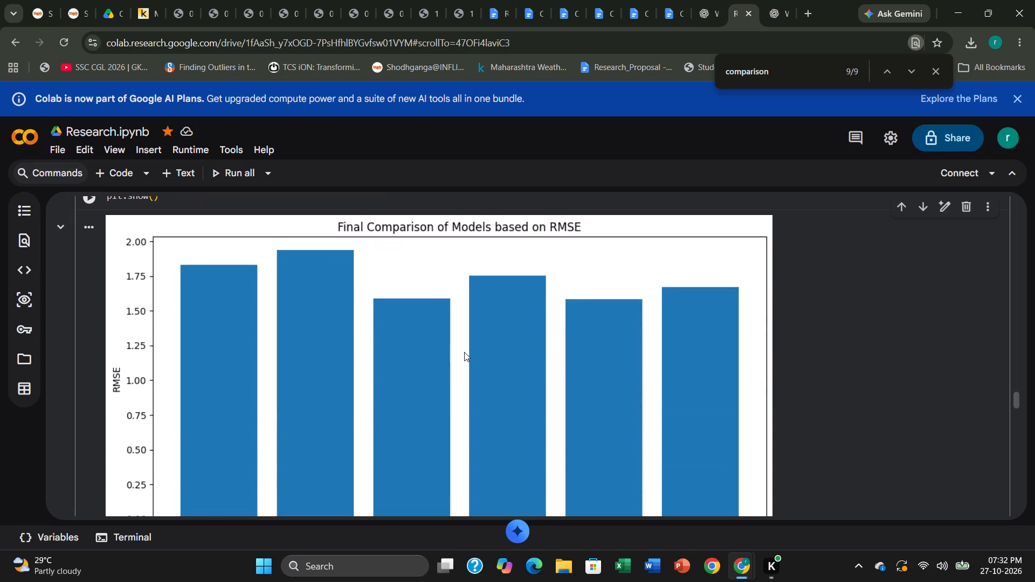
click(508, 412)
Replace the Figure 4.6 placeholder in section 4.7.2 of the CHAPTER 4 document with the copied RMSE chart and save.
click(670, 0)
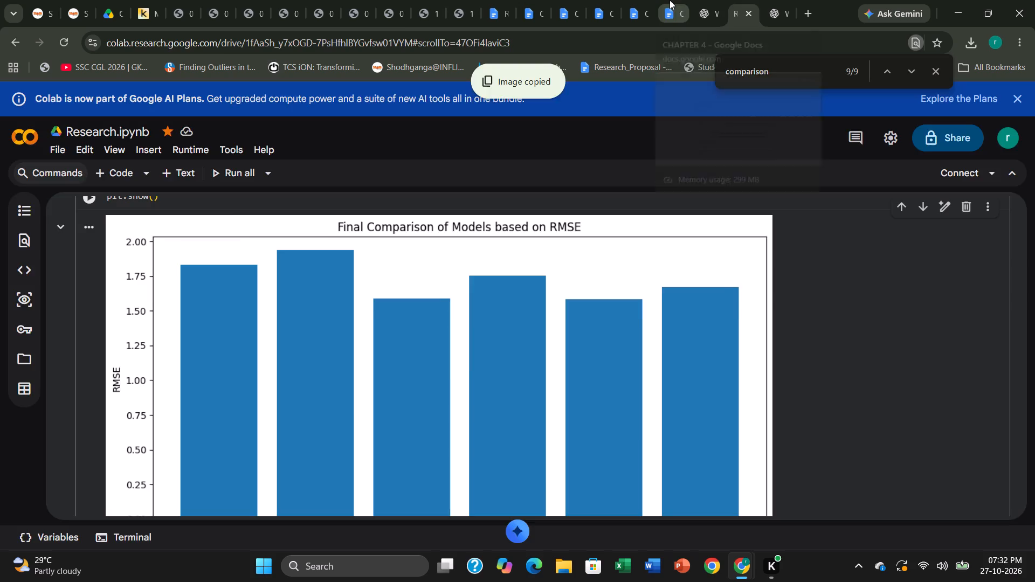
scroll(467, 307, down, 1)
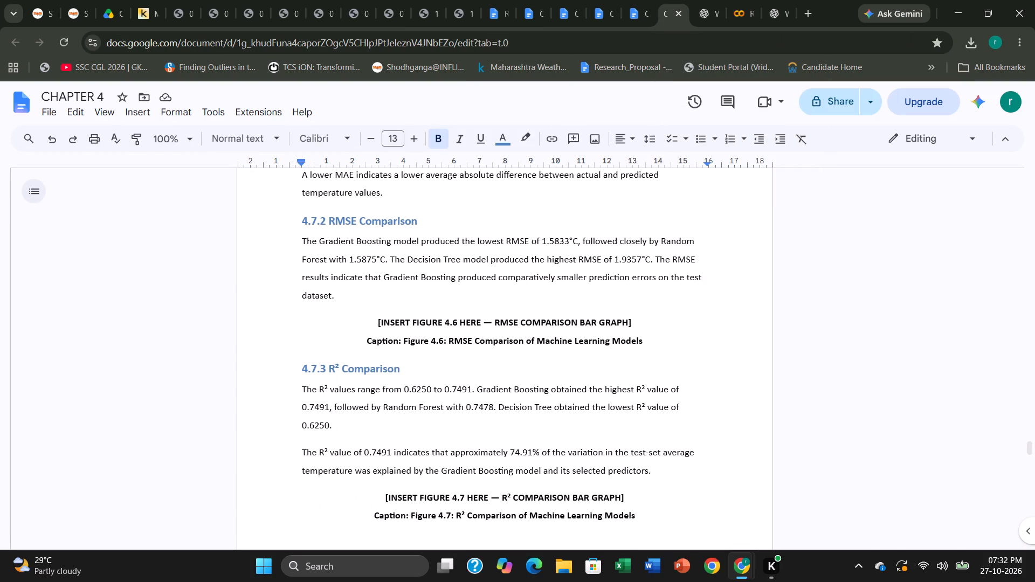
drag(632, 325, 371, 325)
key(ctrl+v)
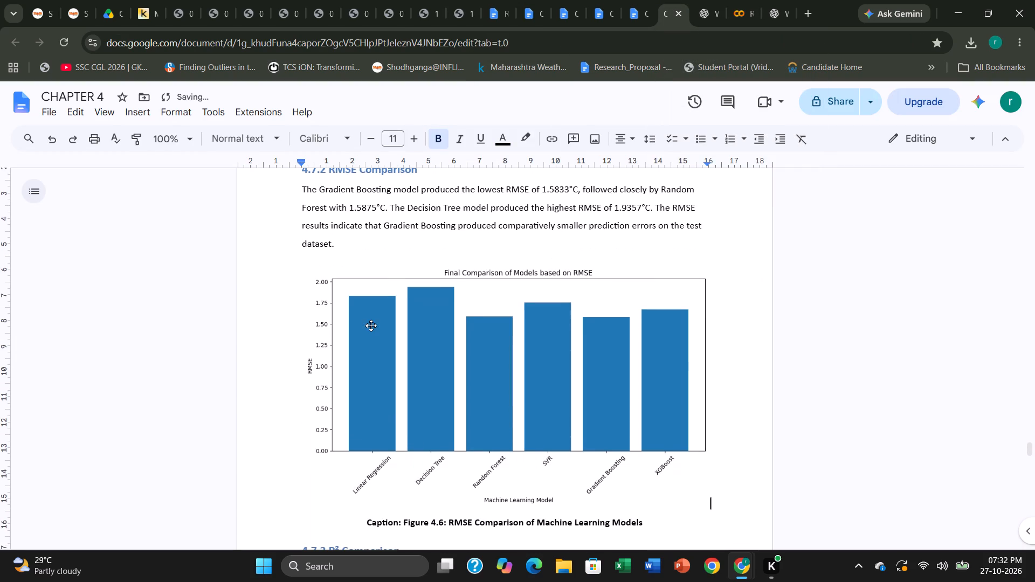
key(ctrl+s)
Remove the "Caption:" prefix from the Figure 4.6 caption and save the document.
scroll(380, 325, down, 3)
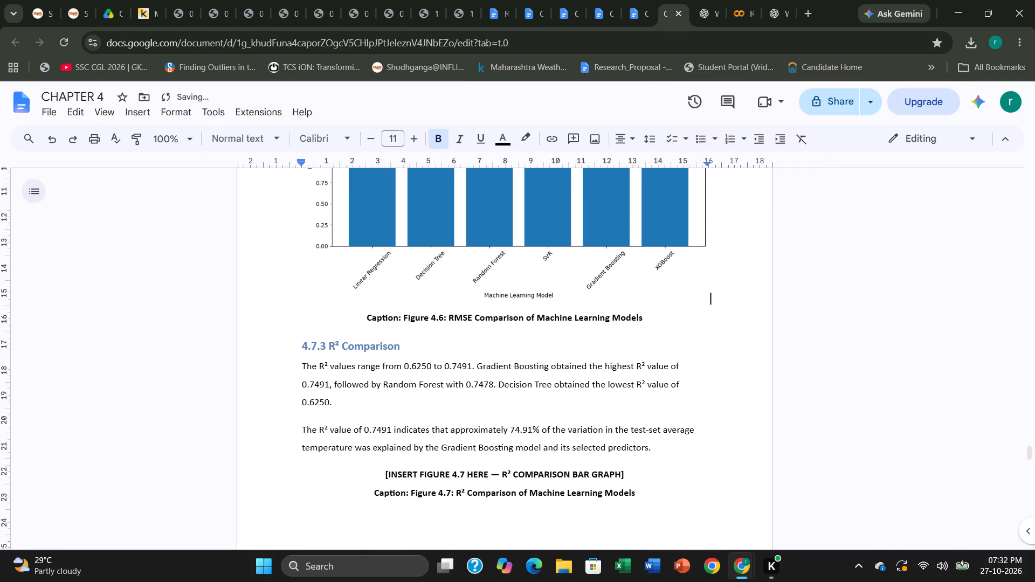
scroll(380, 325, down, 1)
double_click(385, 294)
key(BackSpace)
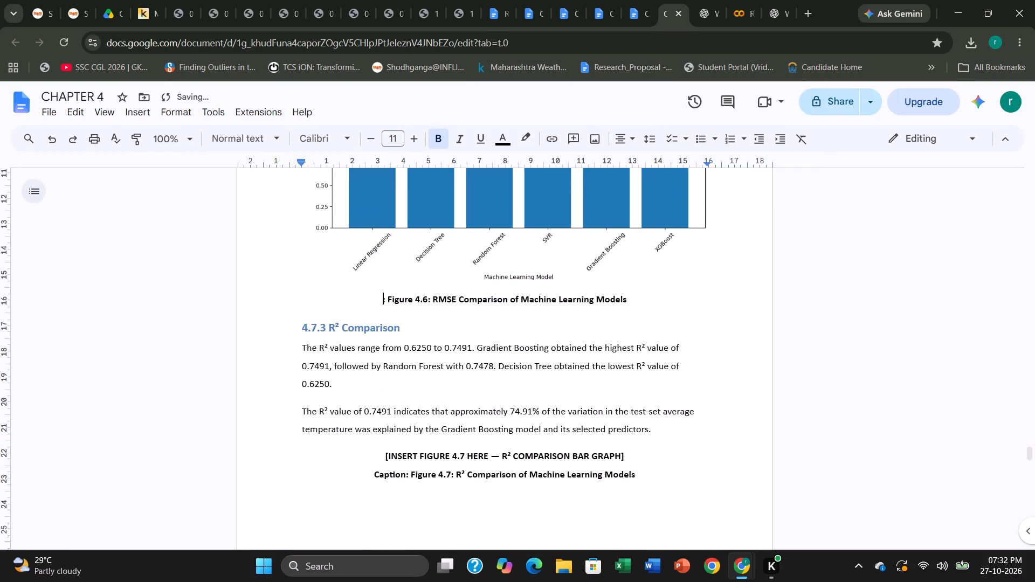
key(Delete)
key(ctrl+s)
Check the inserted RMSE chart and the text of sections 4.7.1 to 4.7.3, down to the Figure 4.7 placeholder.
scroll(392, 327, down, 1)
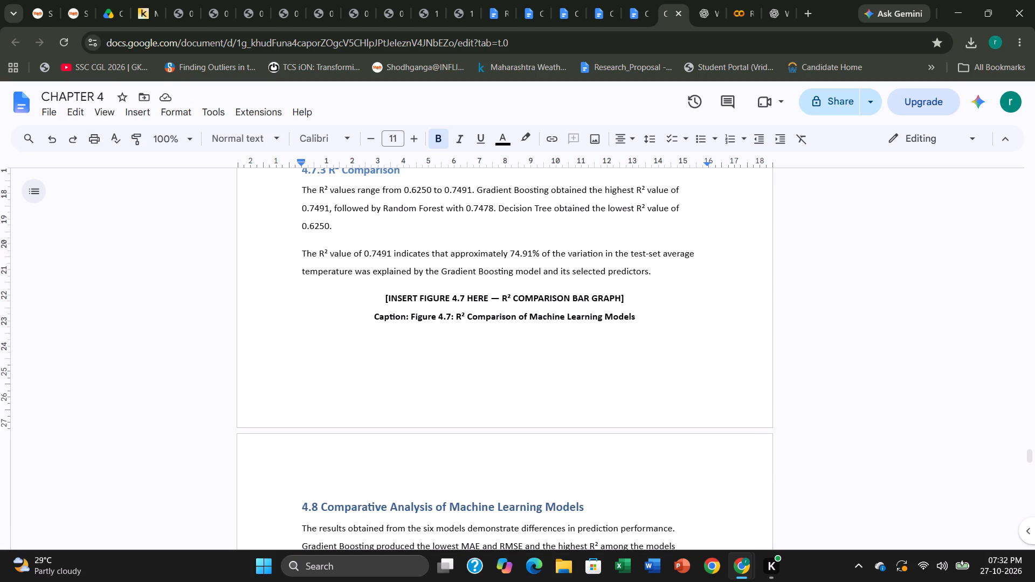
scroll(392, 328, up, 5)
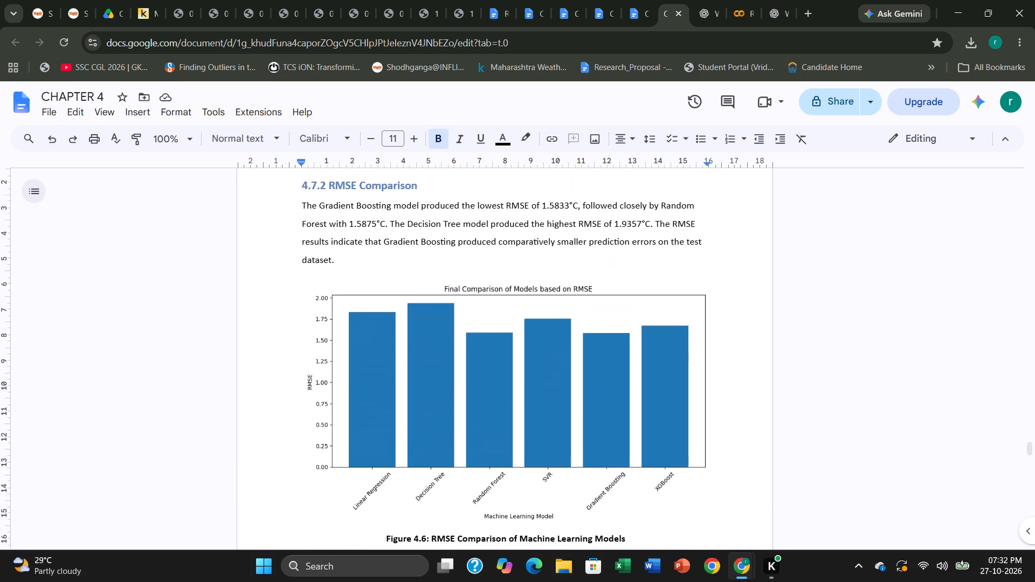
scroll(392, 328, up, 4)
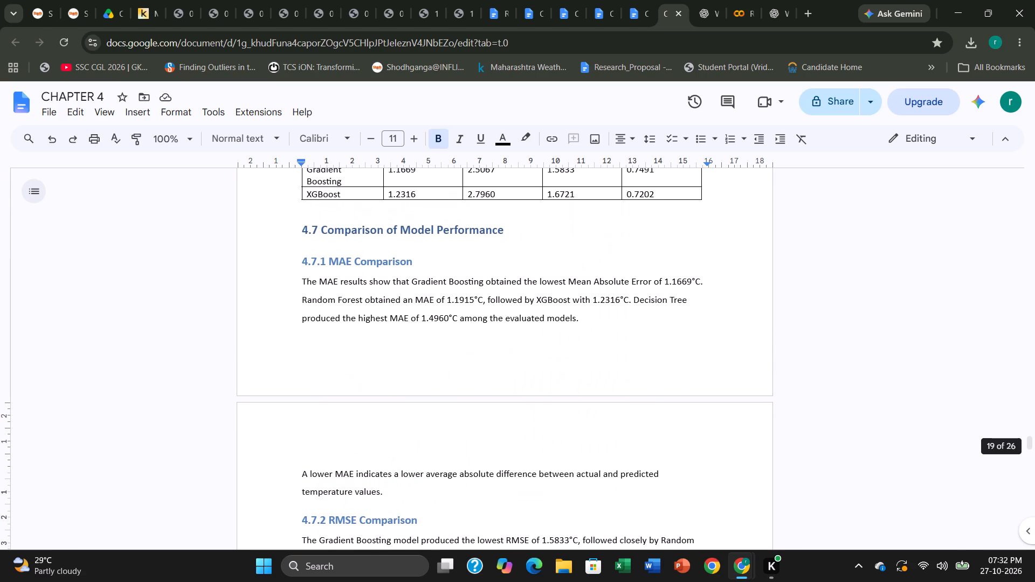
scroll(392, 328, up, 1)
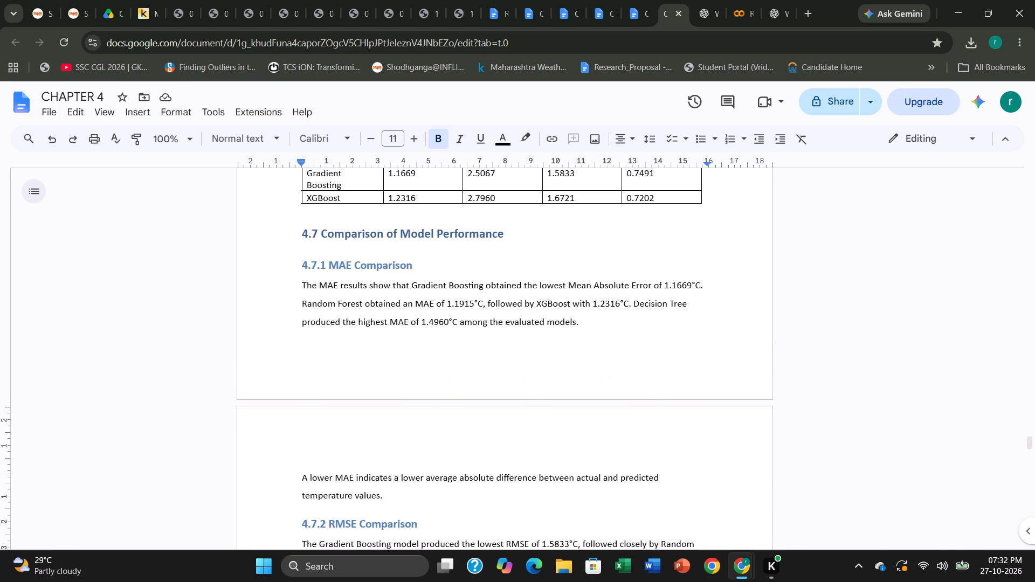
scroll(392, 328, up, 1)
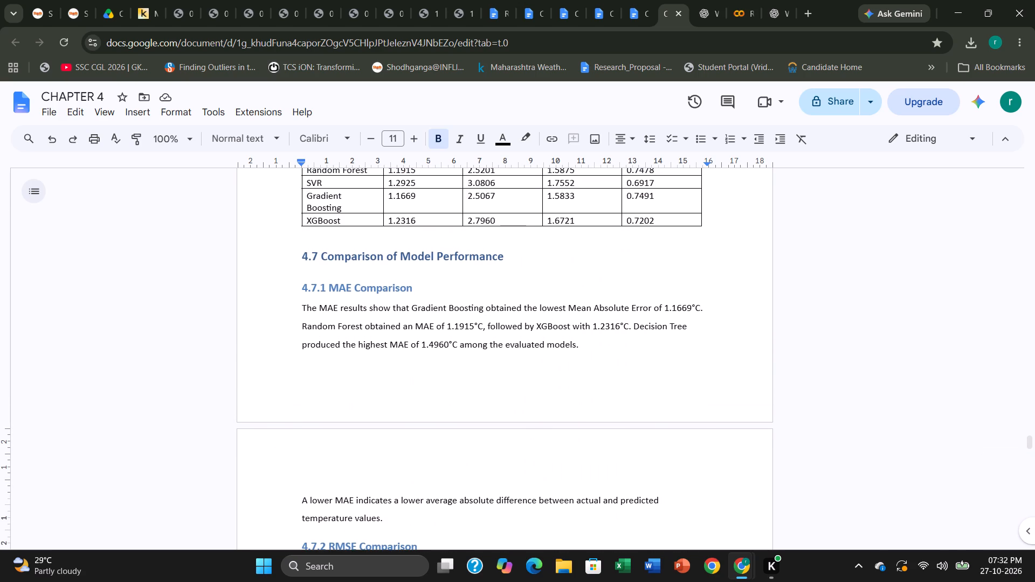
scroll(396, 330, down, 2)
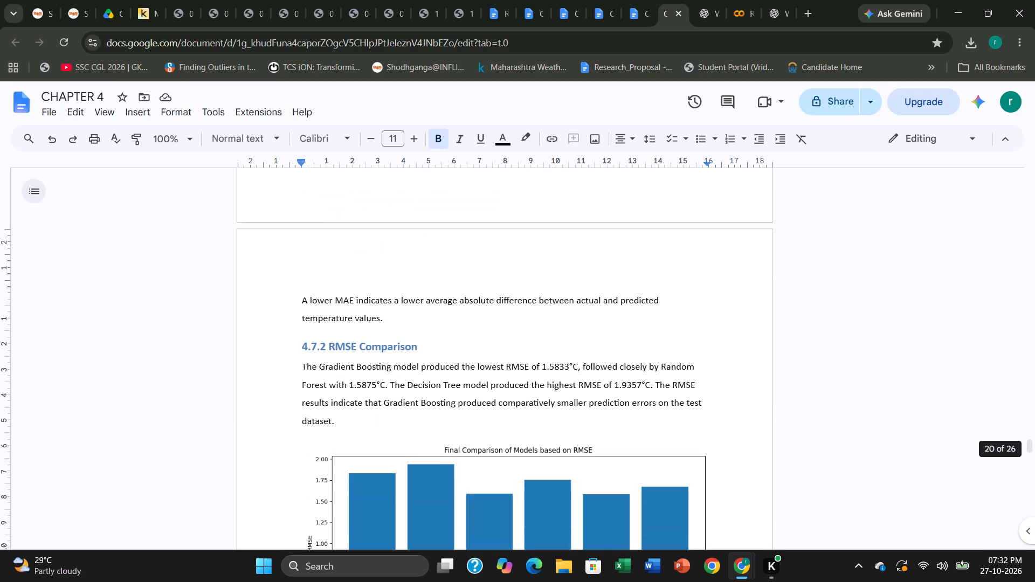
scroll(396, 330, down, 6)
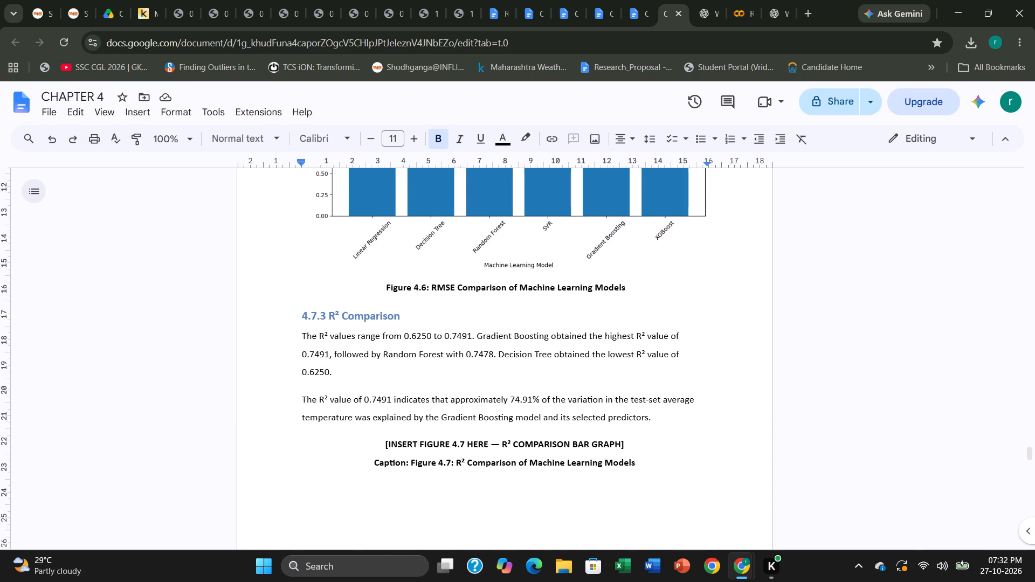
scroll(399, 401, down, 2)
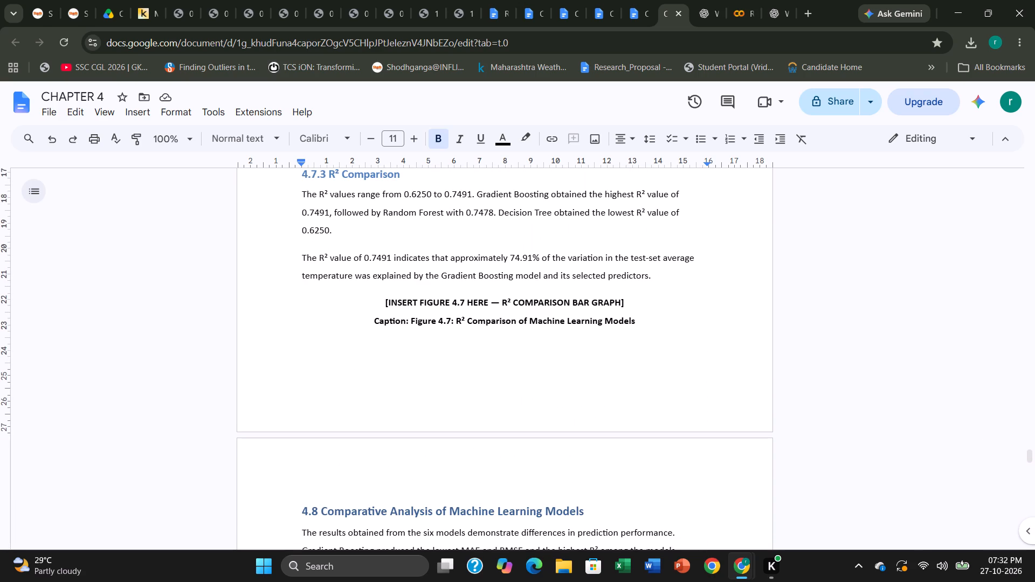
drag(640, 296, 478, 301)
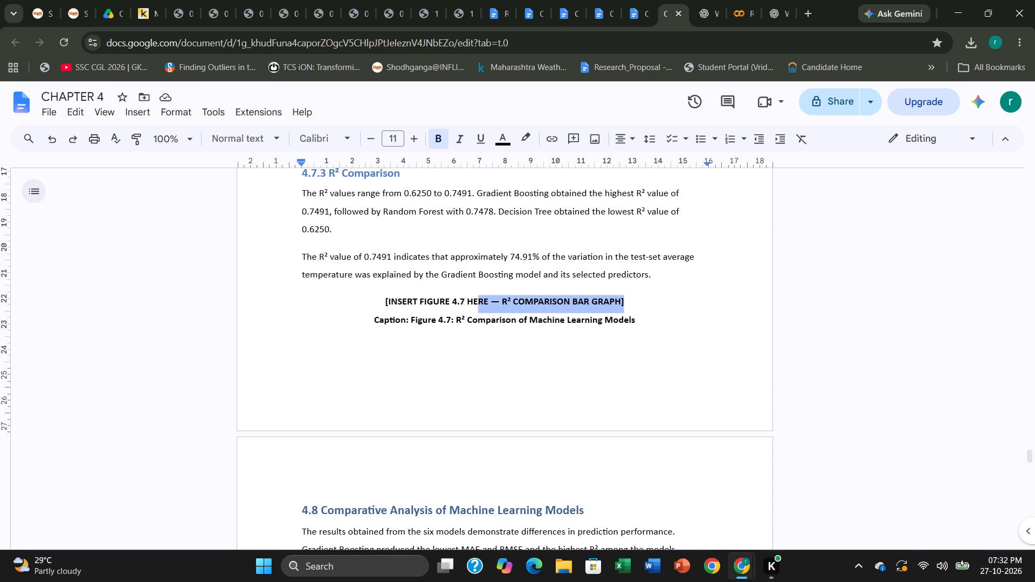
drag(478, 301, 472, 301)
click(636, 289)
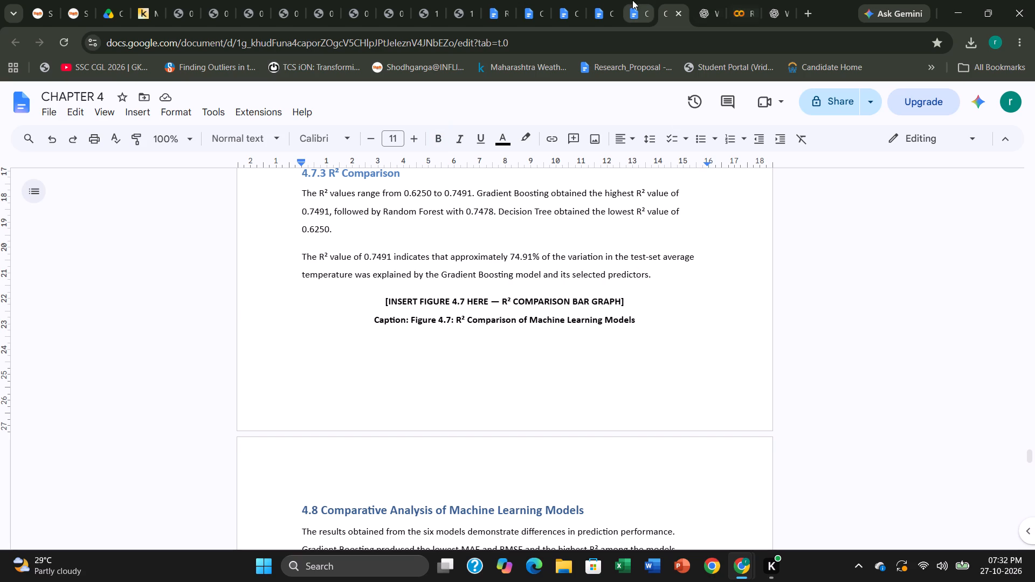
Copy the "Final Comparison of Models based on R² Score" chart from the Step 31 output in the Colab notebook.
click(730, 0)
scroll(372, 360, down, 2)
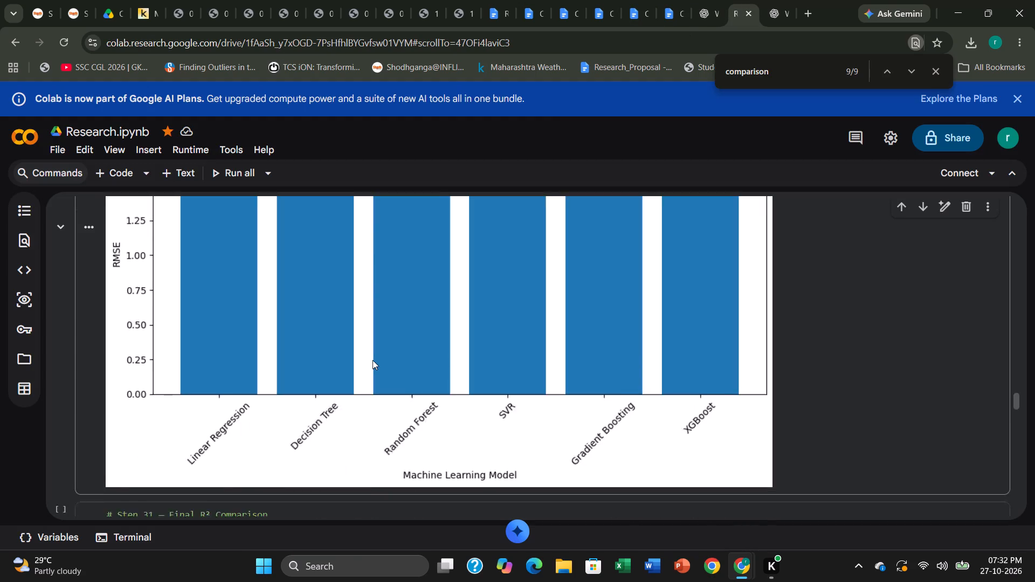
scroll(372, 360, down, 2)
scroll(323, 405, up, 1)
scroll(323, 405, down, 2)
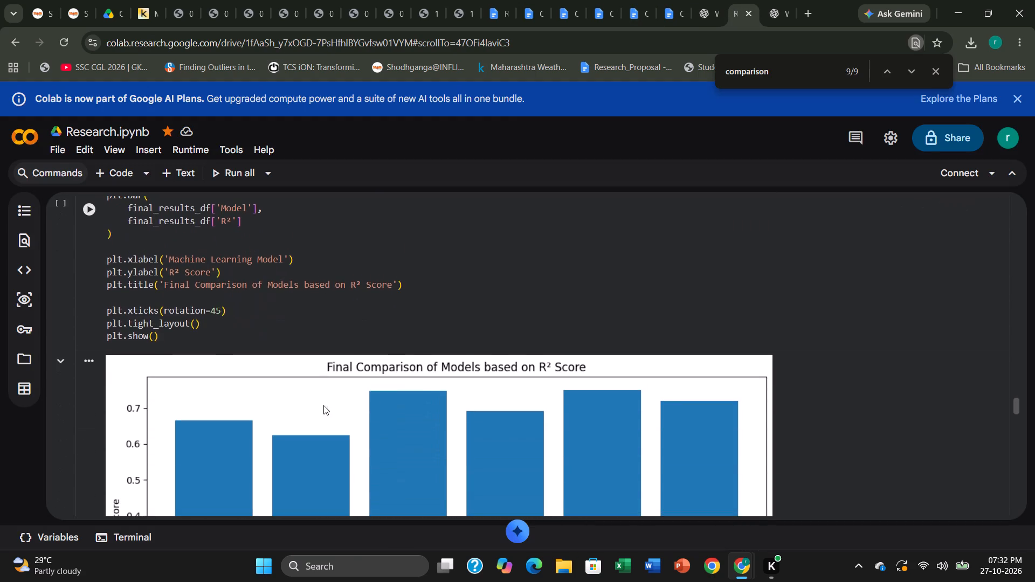
scroll(323, 405, down, 2)
right_click(390, 347)
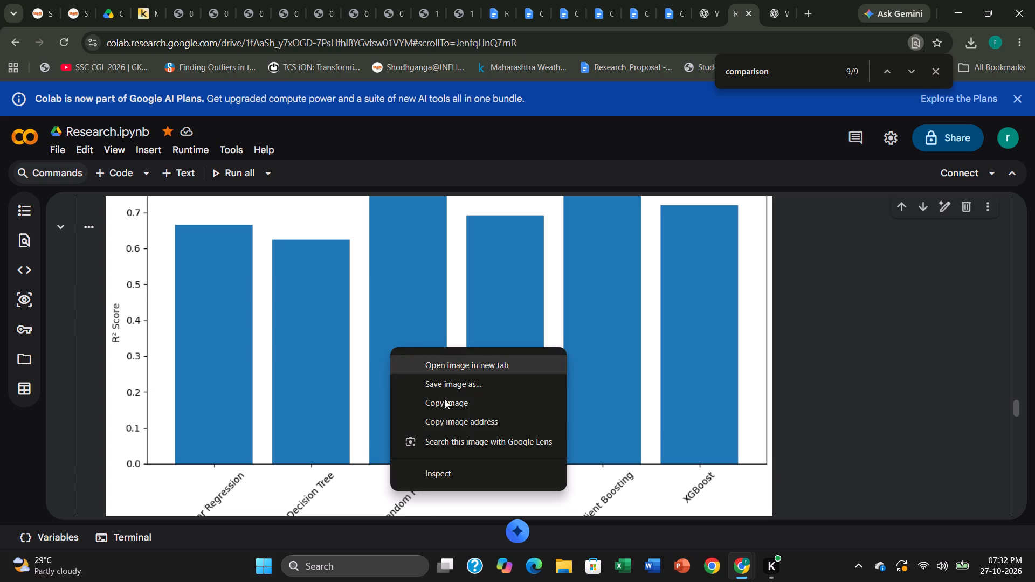
click(445, 399)
Replace the Figure 4.7 placeholder in section 4.7.3 of the CHAPTER 4 document with the copied R² chart.
click(674, 0)
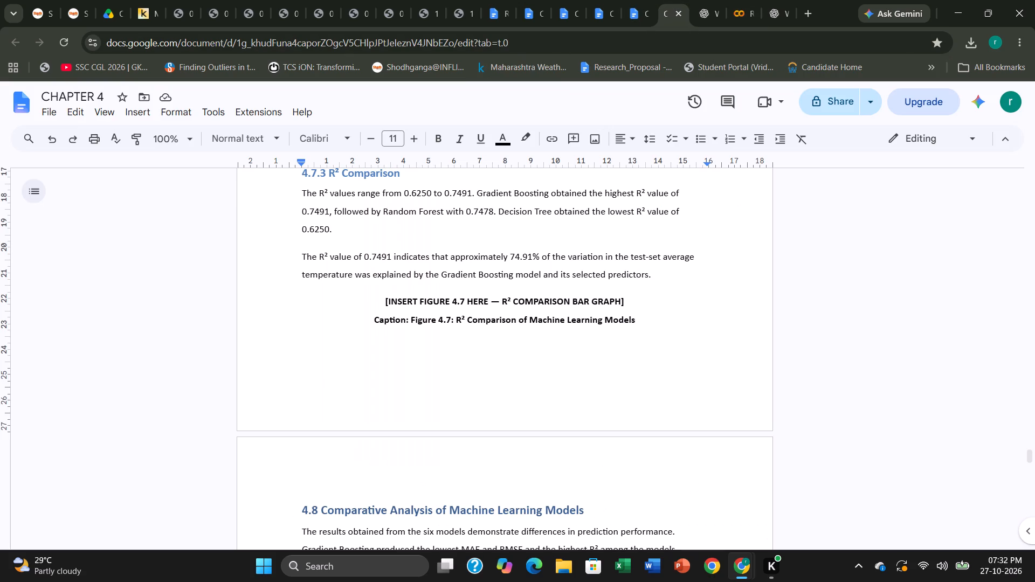
drag(634, 302, 410, 304)
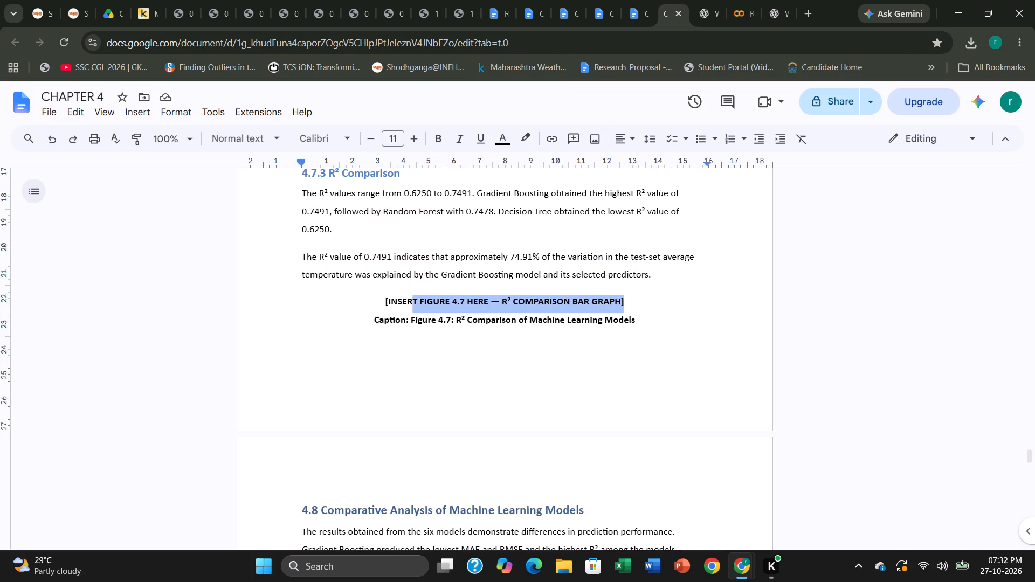
drag(410, 304, 384, 299)
key(ctrl+v)
Remove the "Caption:" prefix from the Figure 4.7 caption and save the document.
scroll(392, 446, down, 1)
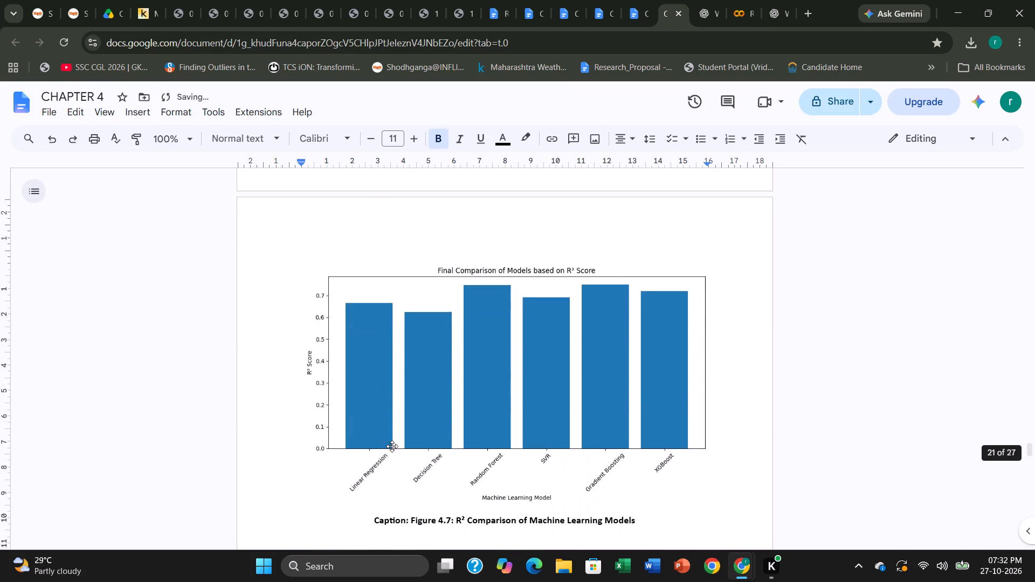
scroll(392, 446, down, 1)
double_click(378, 382)
key(BackSpace)
key(Delete)
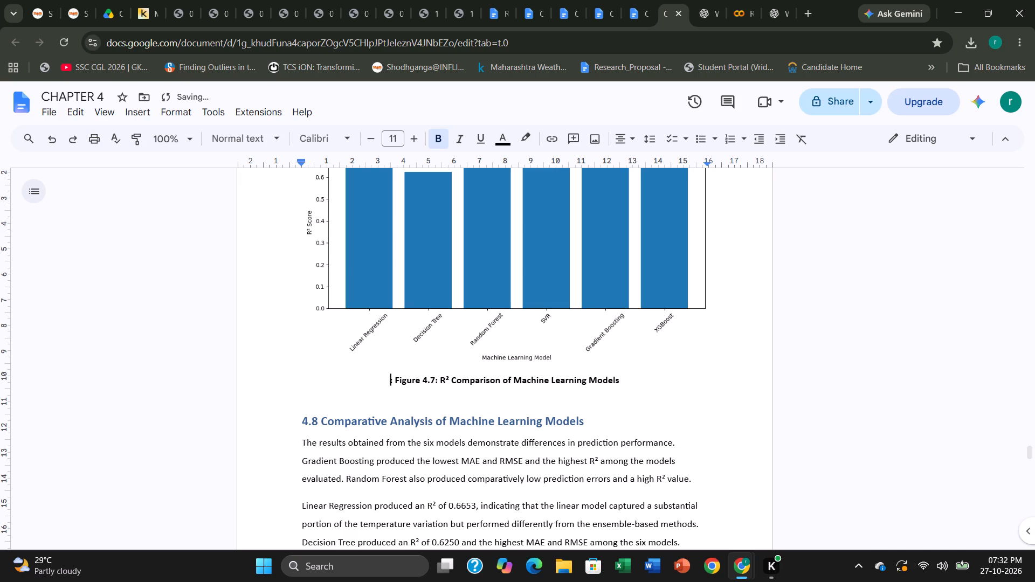
key(Delete)
key(ctrl+d)
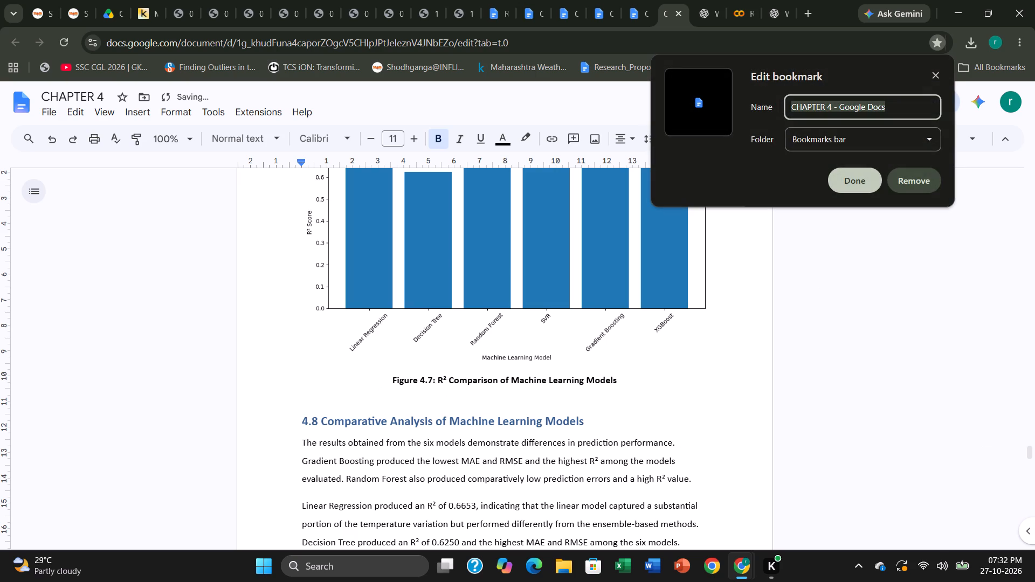
click(937, 76)
click(637, 406)
key(ctrl+s)
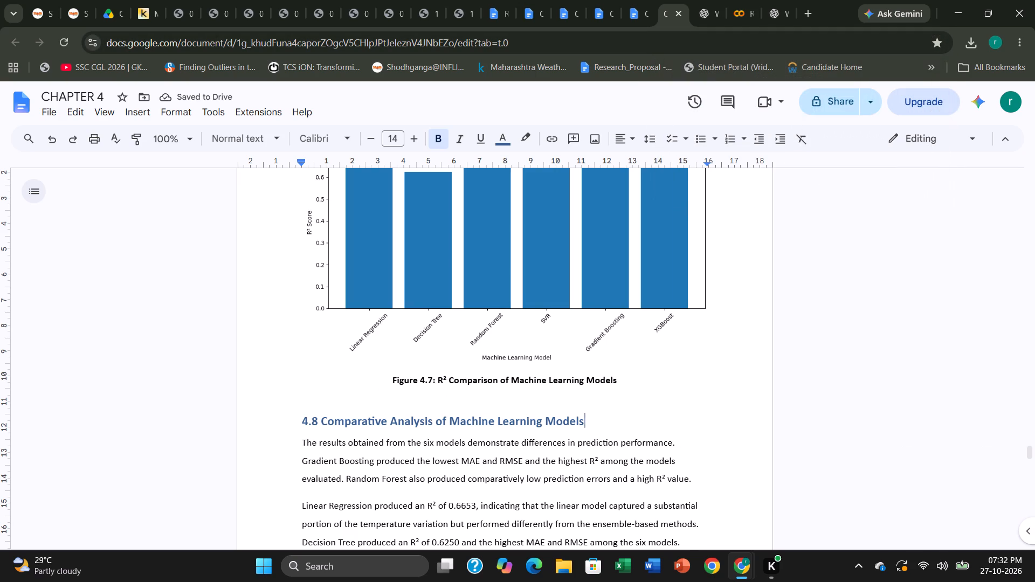
Review sections 4.8 and 4.9 of the CHAPTER 4 document, down to the Figure 4.8 placeholder.
scroll(655, 407, down, 2)
scroll(595, 417, down, 1)
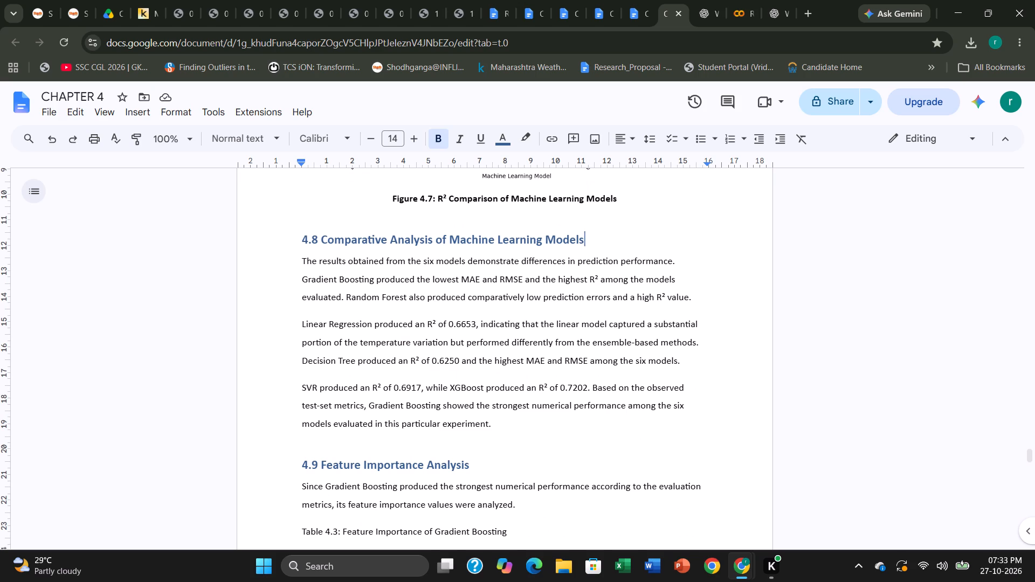
scroll(502, 428, down, 2)
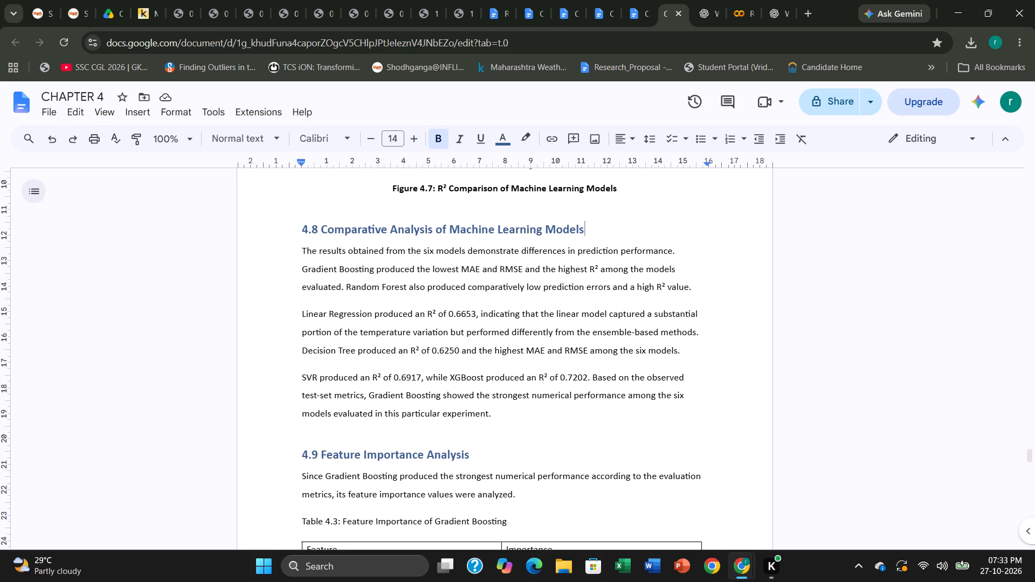
scroll(510, 417, down, 5)
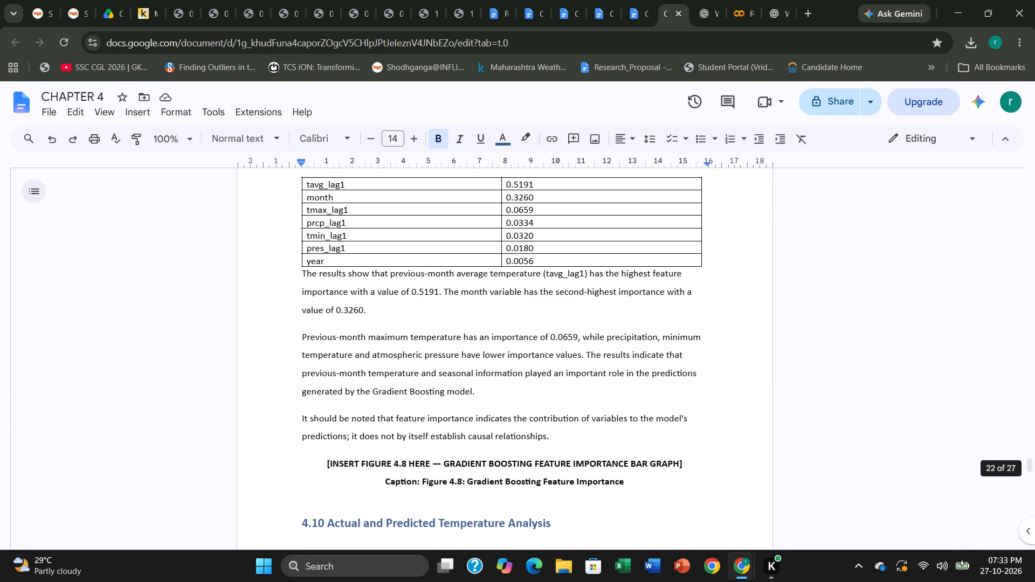
scroll(510, 417, down, 2)
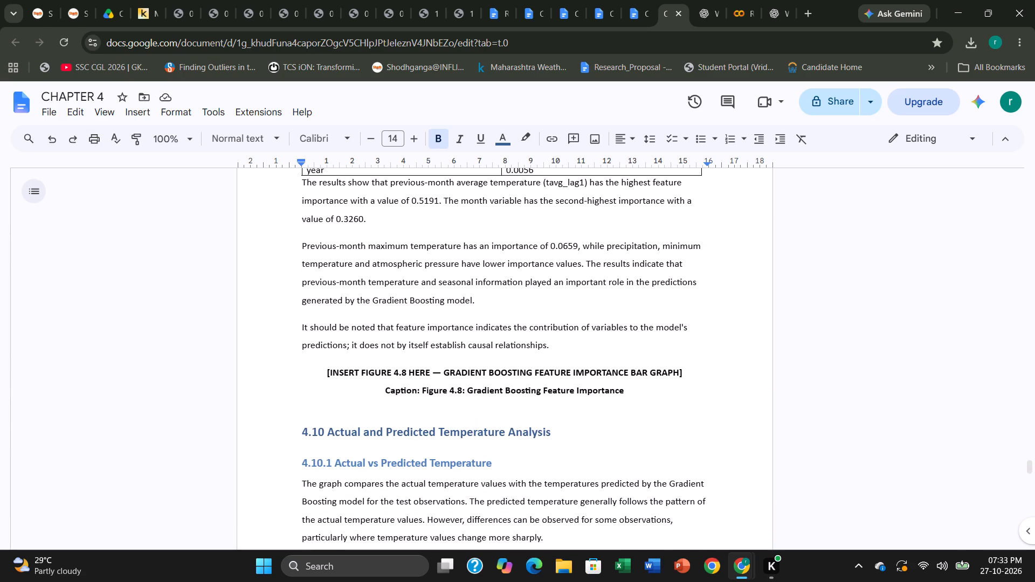
Copy the "Gradient Boosting Feature Importance" chart from the Step 32 output in the Research.ipynb Colab notebook.
click(729, 4)
scroll(439, 304, down, 3)
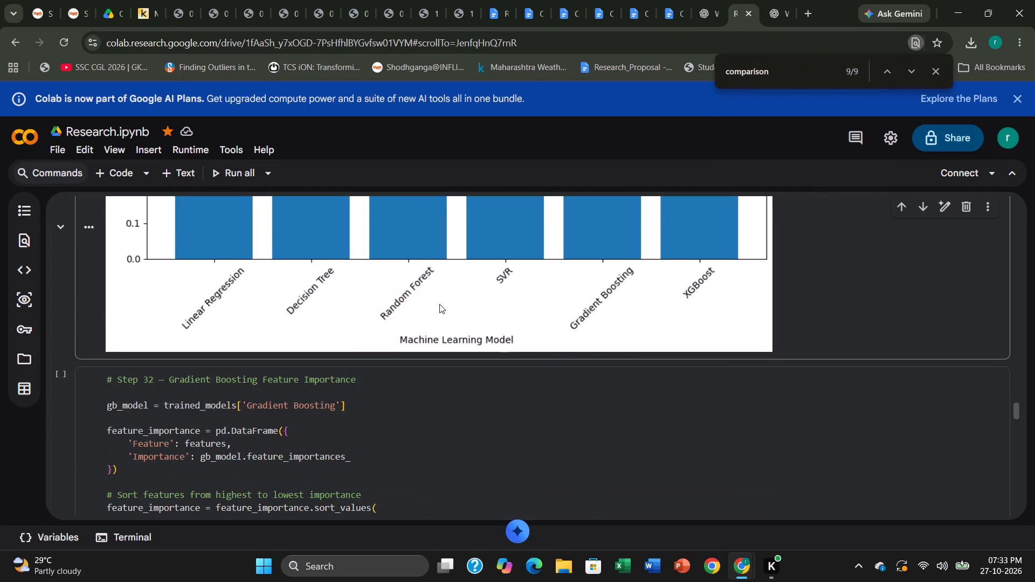
scroll(439, 304, down, 1)
scroll(360, 356, down, 3)
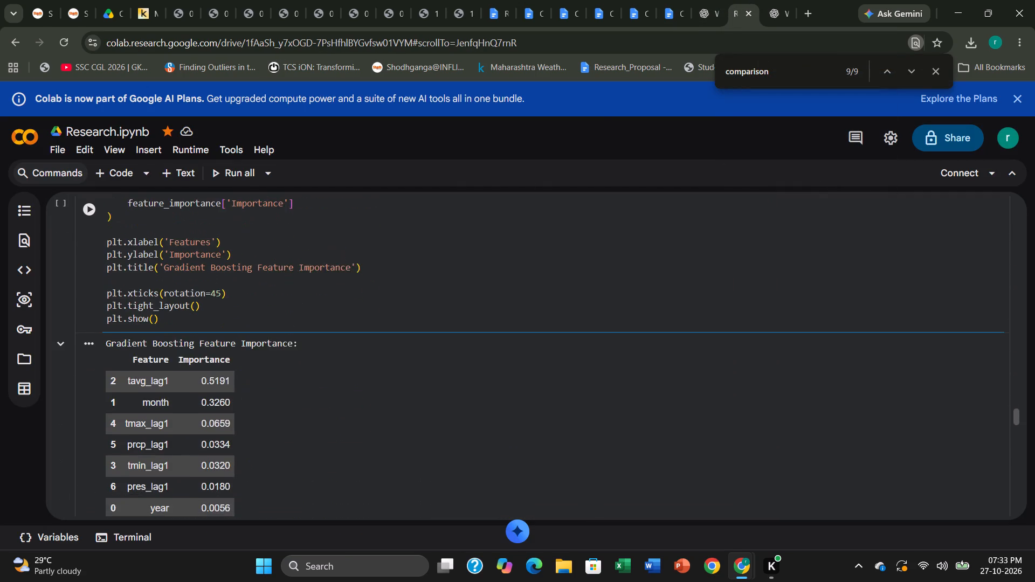
scroll(360, 356, down, 2)
scroll(292, 436, down, 2)
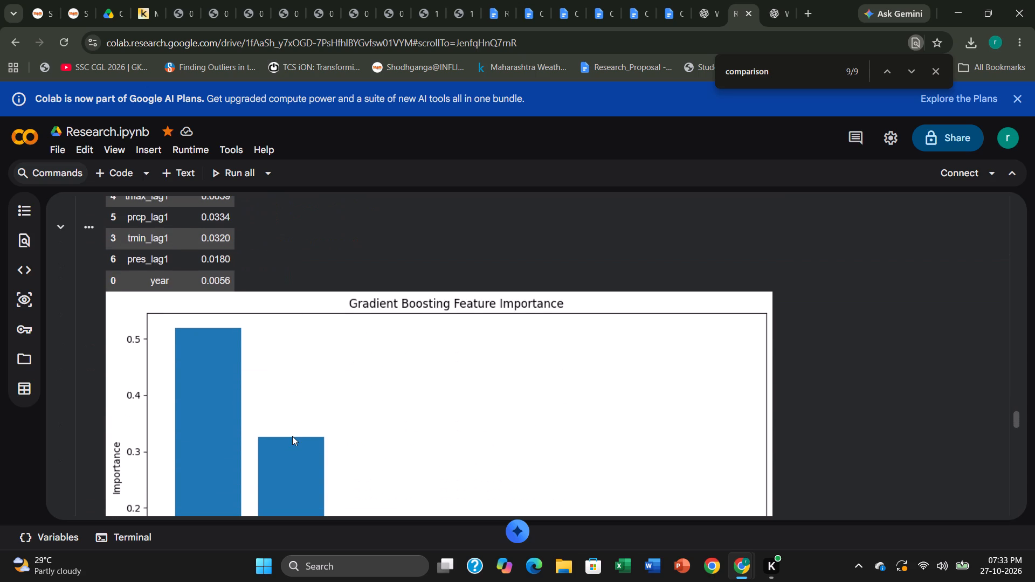
scroll(294, 407, down, 1)
right_click(397, 357)
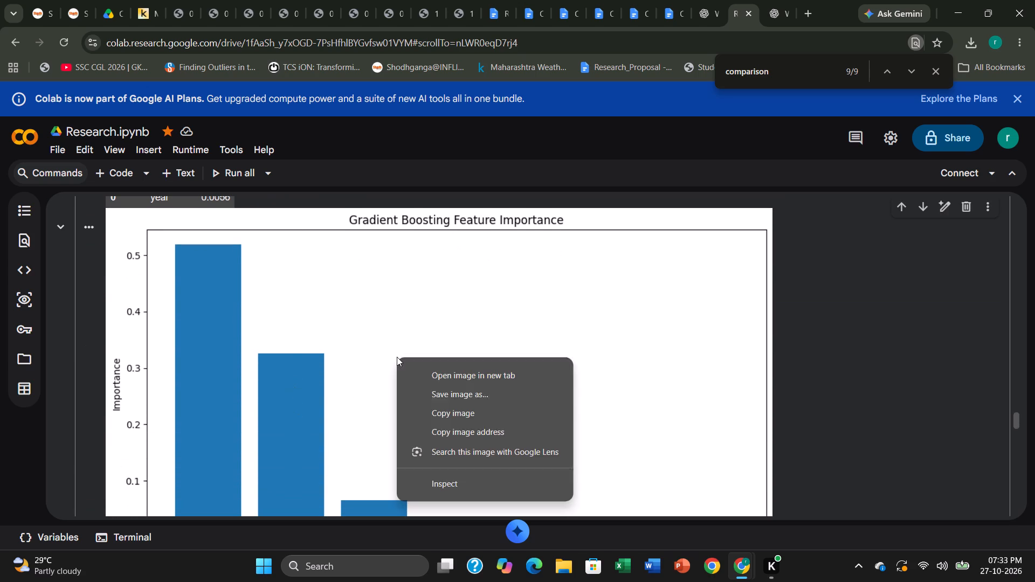
click(449, 414)
Replace the Figure 4.8 placeholder in section 4.9 of the CHAPTER 4 document with the copied feature importance chart and save.
click(663, 0)
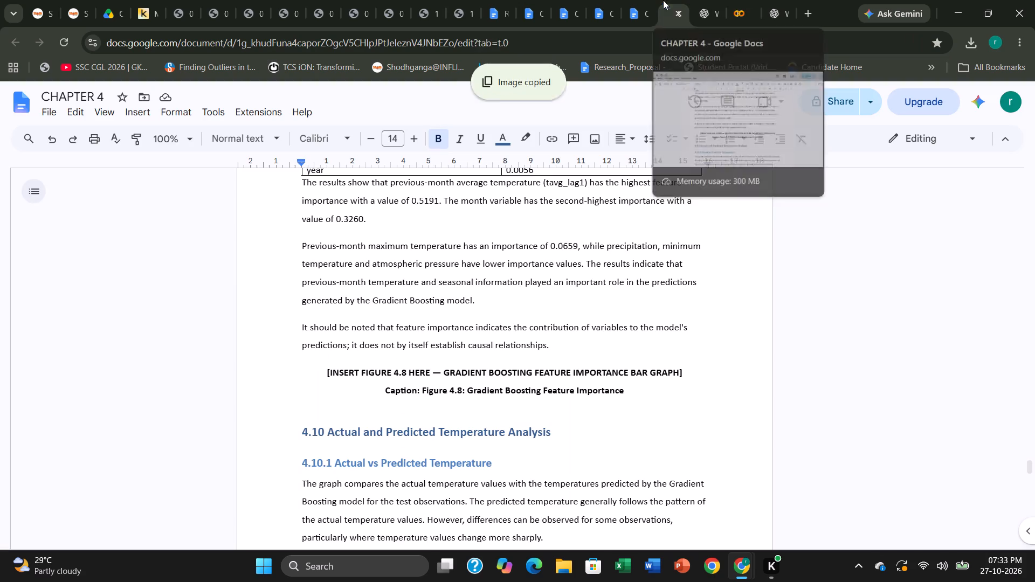
scroll(532, 307, down, 1)
drag(692, 284, 324, 279)
key(ctrl+v)
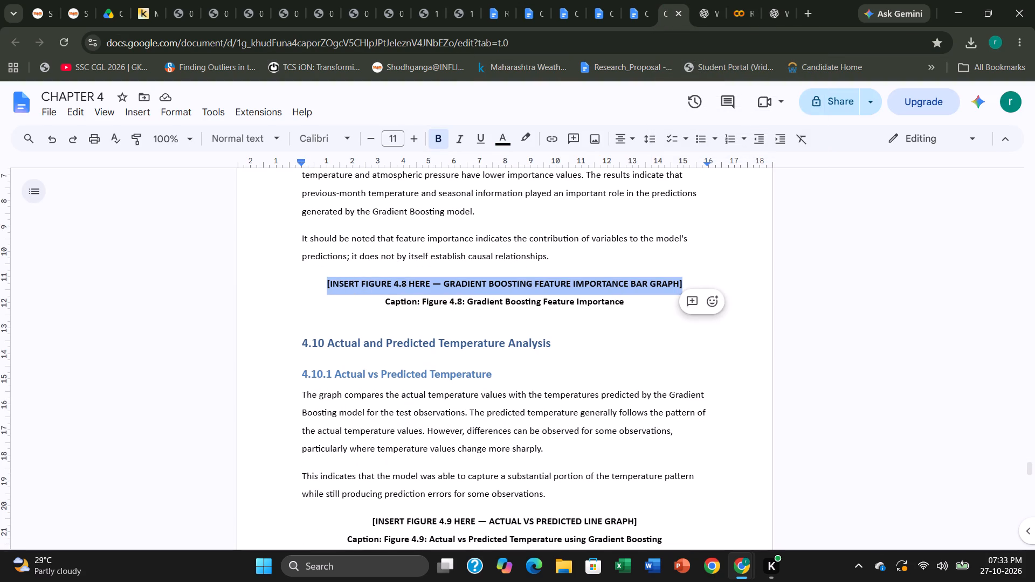
key(ctrl+s)
Remove the "Caption:" prefix from the Figure 4.8 caption and save the document.
scroll(457, 348, down, 3)
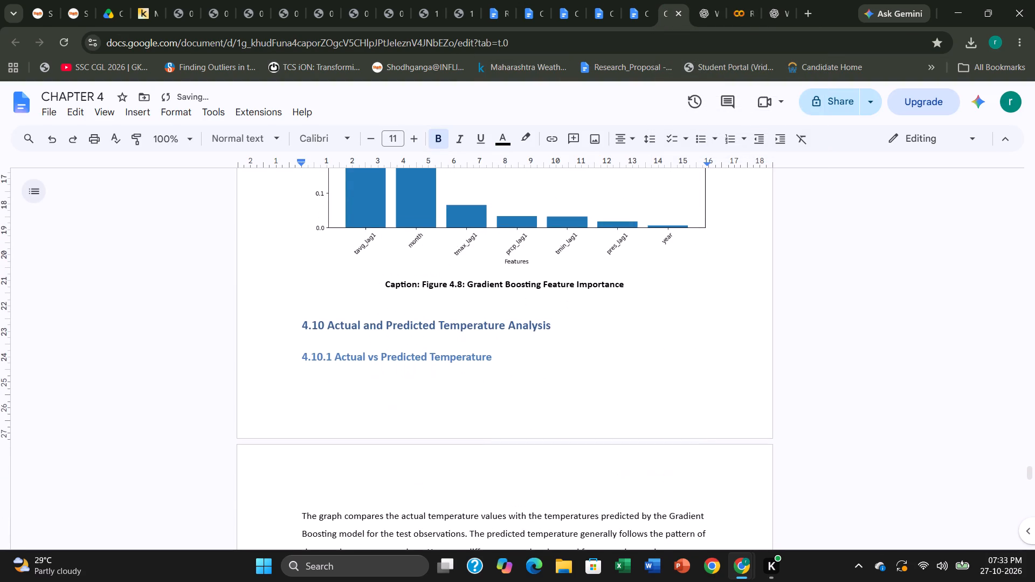
scroll(518, 324, down, 1)
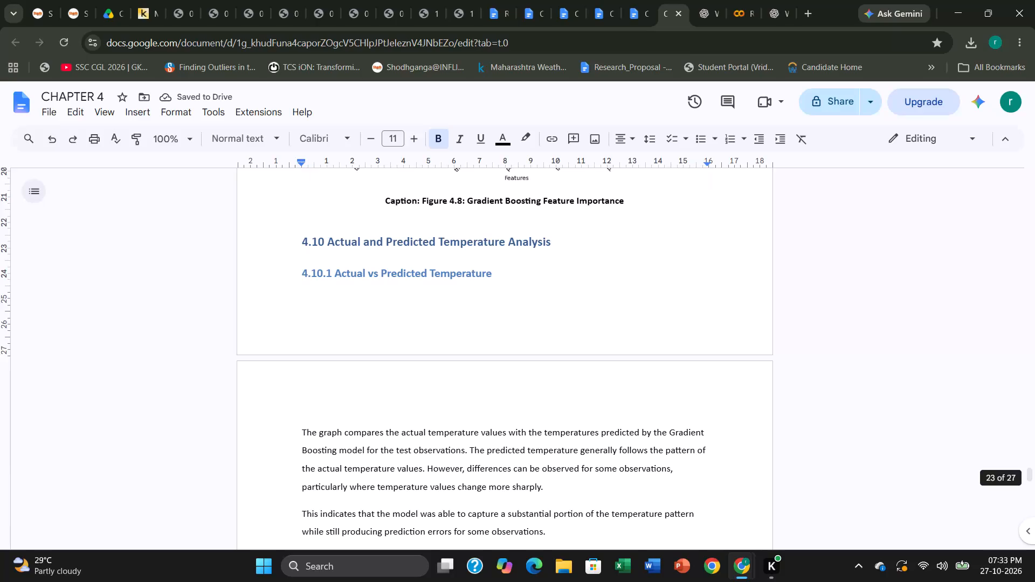
double_click(397, 199)
key(BackSpace)
key(Delete)
key(ctrl+s)
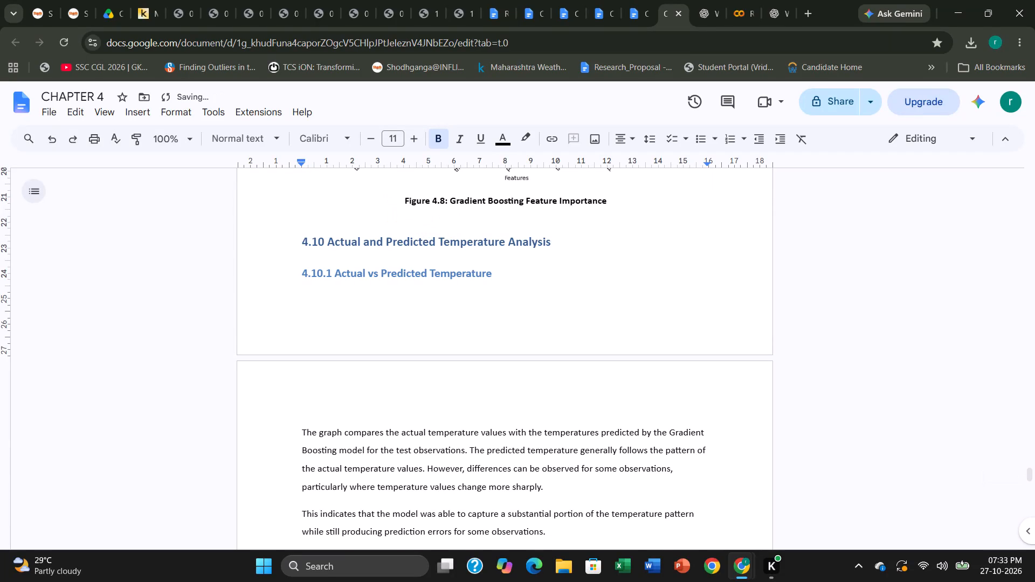
Check section 4.10.1 down to the Figure 4.9 actual vs predicted line graph placeholder.
scroll(397, 199, down, 1)
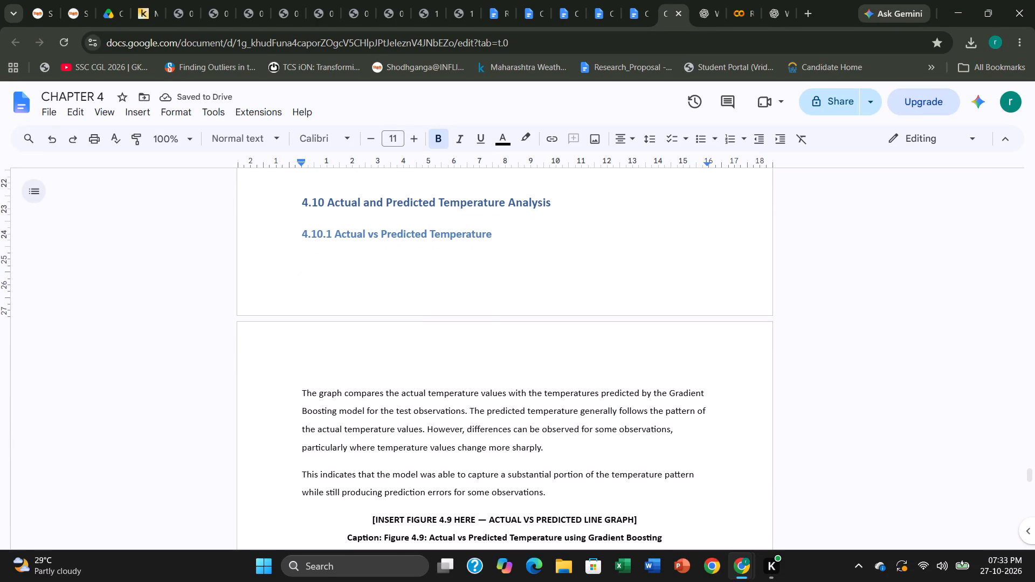
scroll(506, 251, down, 1)
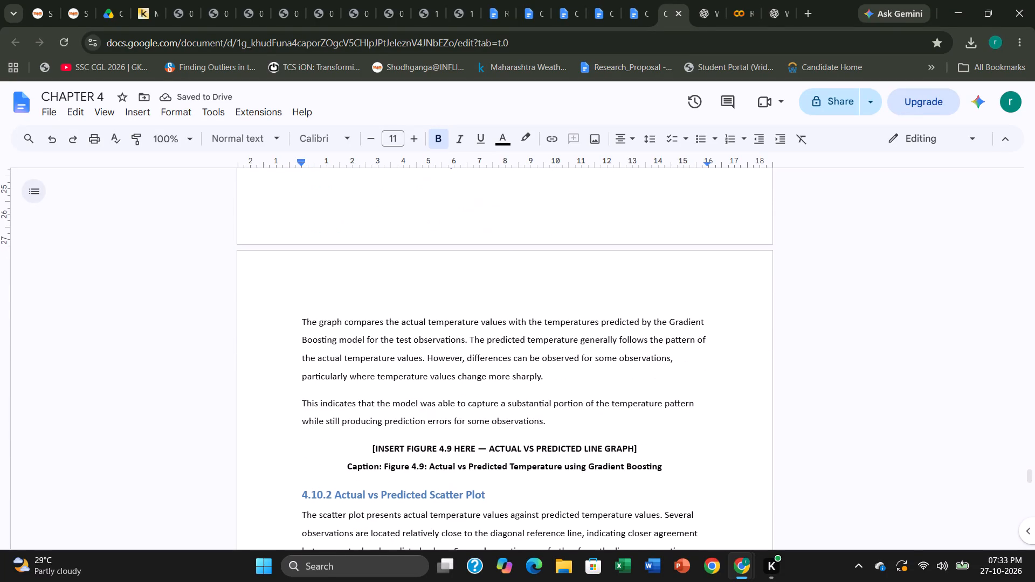
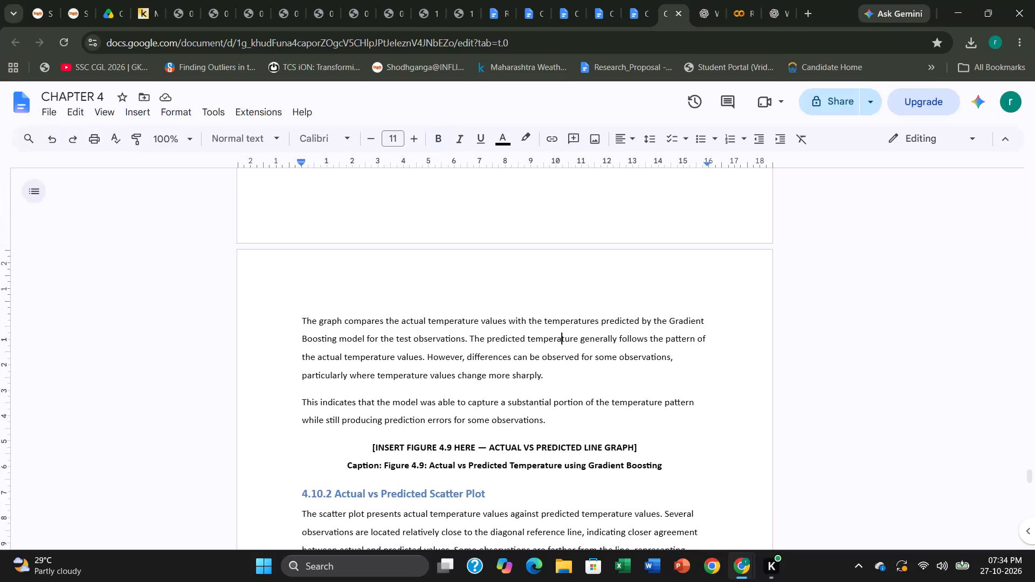
Copy the "Actual vs Predicted Temperature using Gradient Boosting" line graph from the Research.ipynb Colab notebook for Figure 4.9.
scroll(560, 337, down, 1)
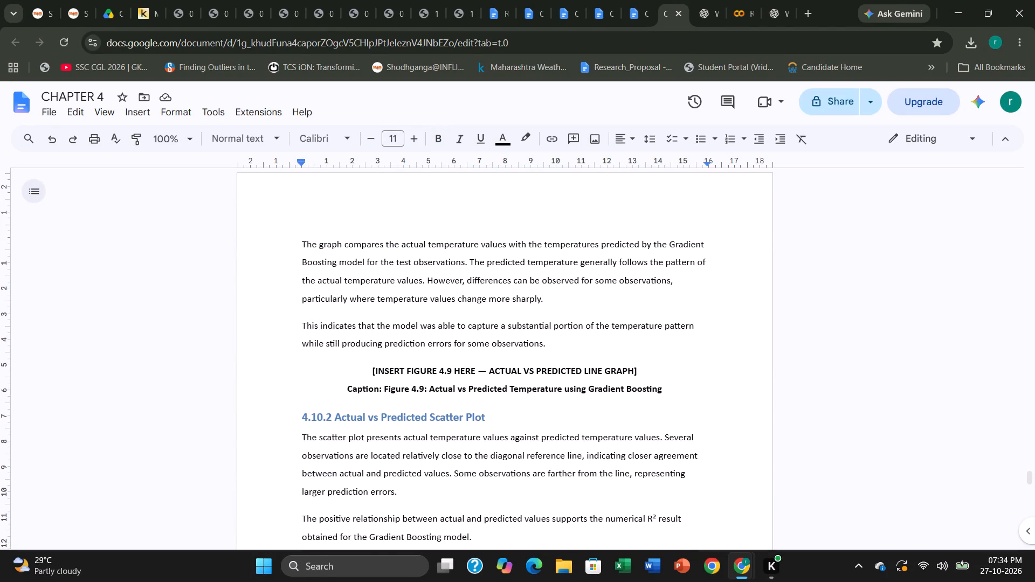
scroll(604, 363, down, 1)
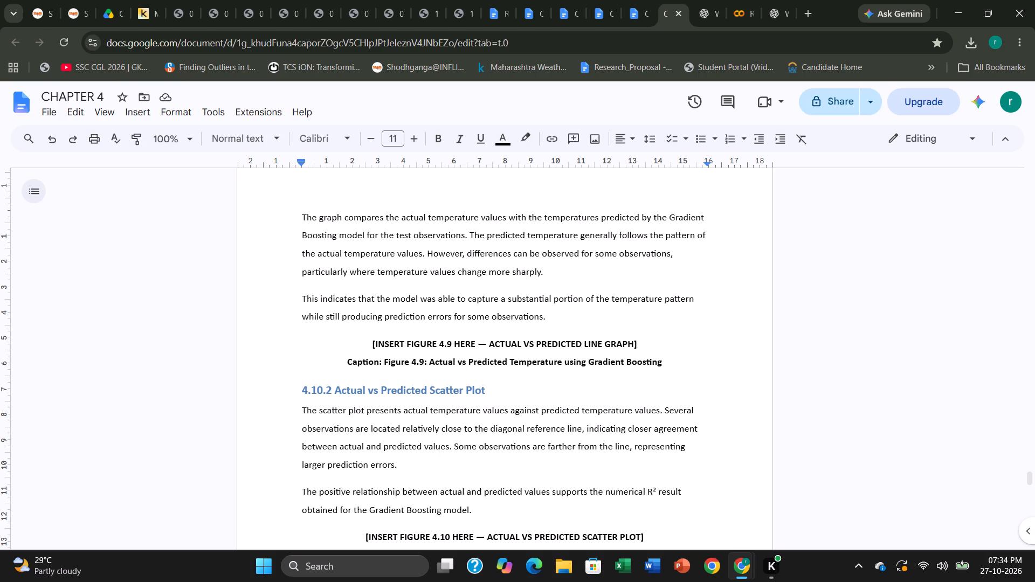
scroll(595, 352, down, 1)
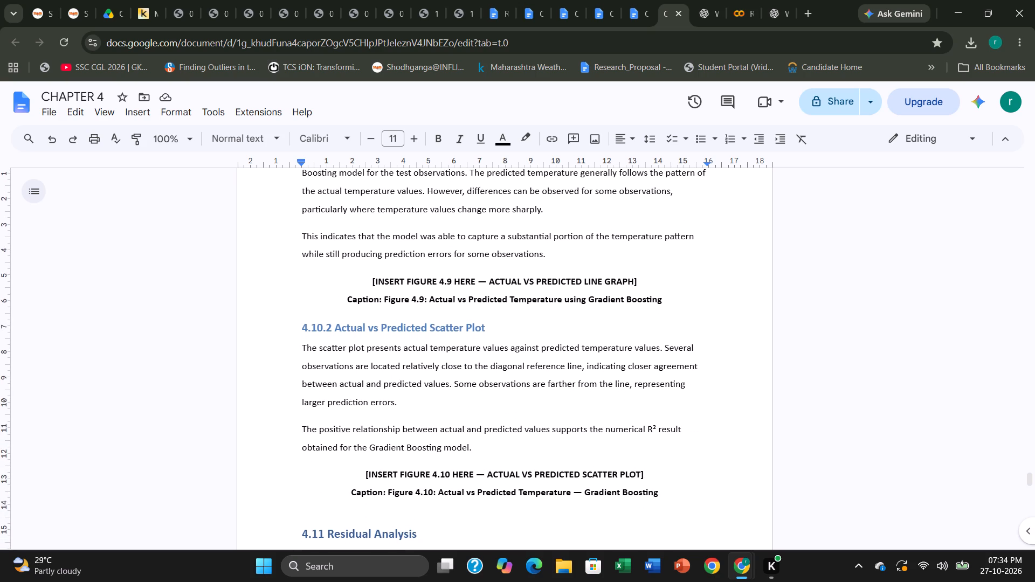
scroll(591, 392, down, 1)
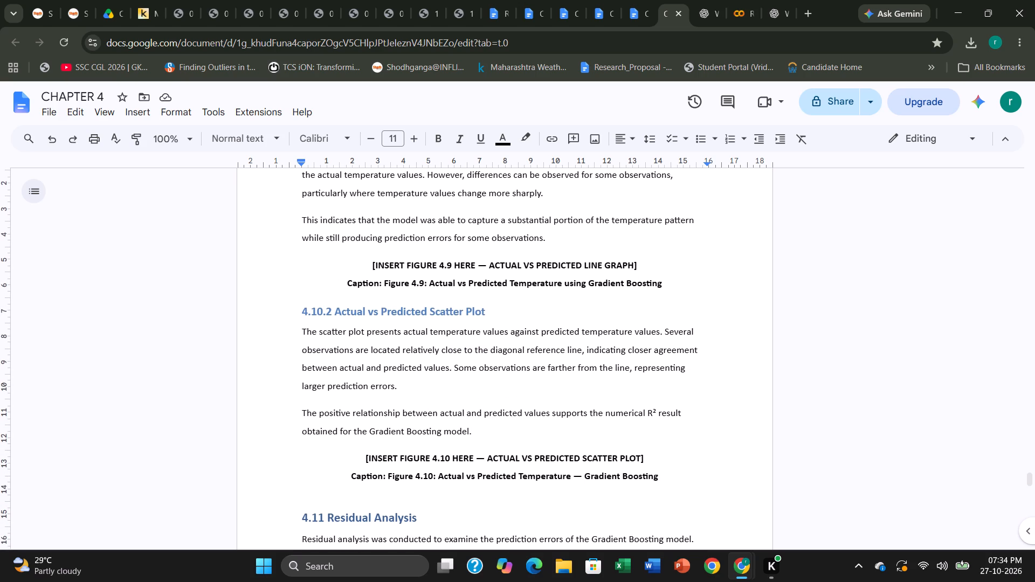
scroll(591, 392, up, 1)
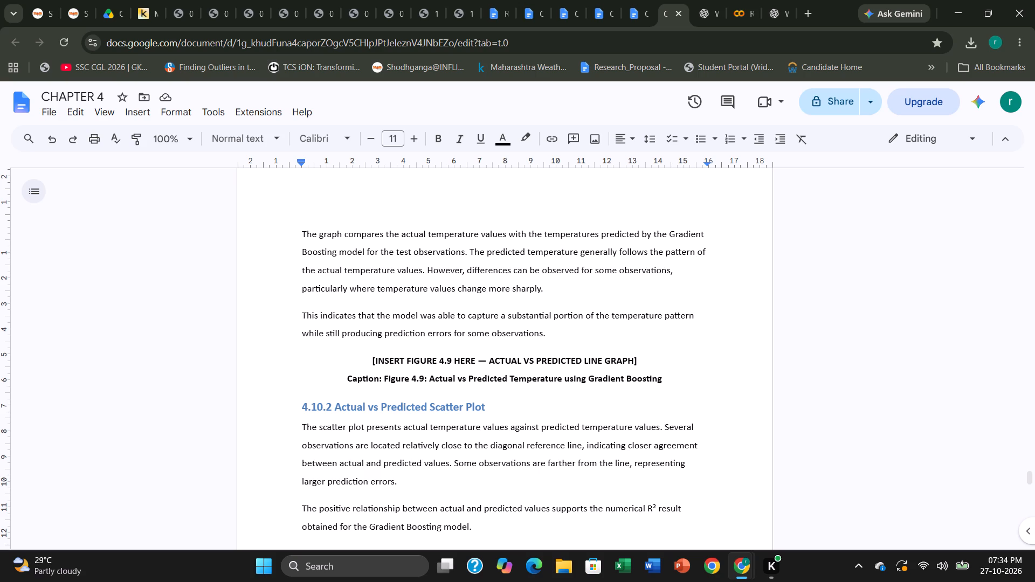
click(736, 4)
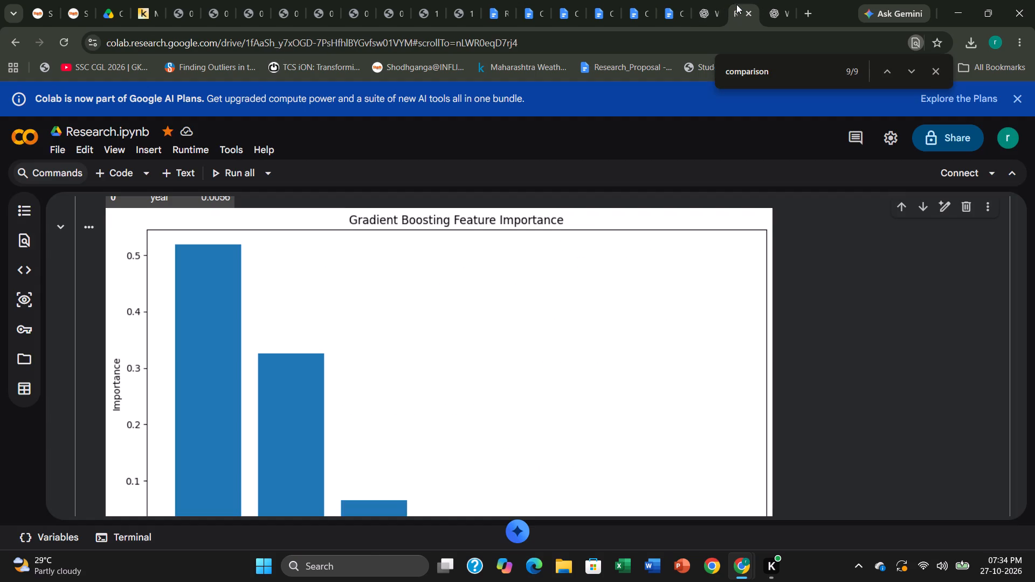
scroll(520, 326, down, 7)
scroll(495, 399, up, 1)
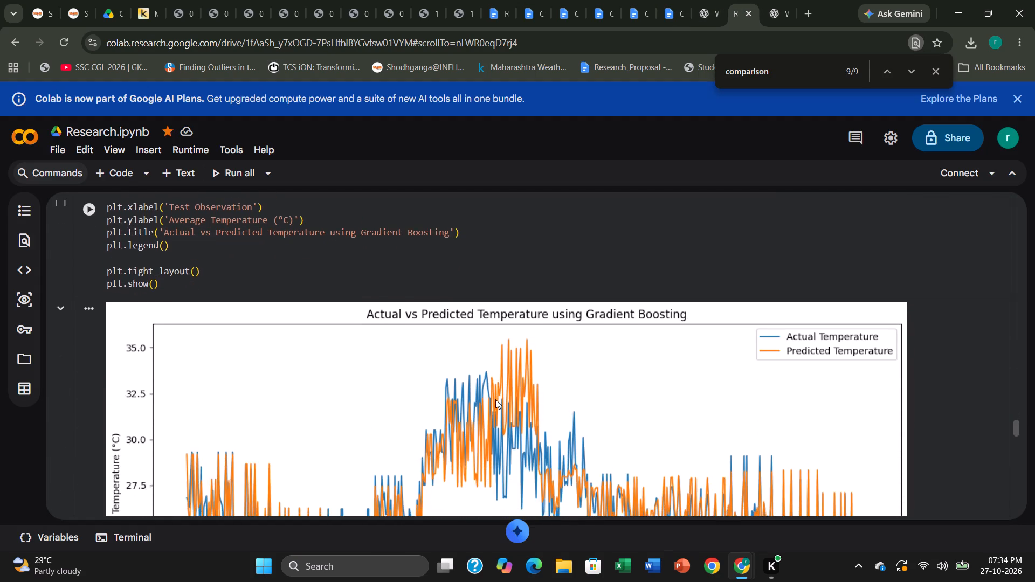
scroll(495, 399, up, 3)
scroll(494, 401, down, 4)
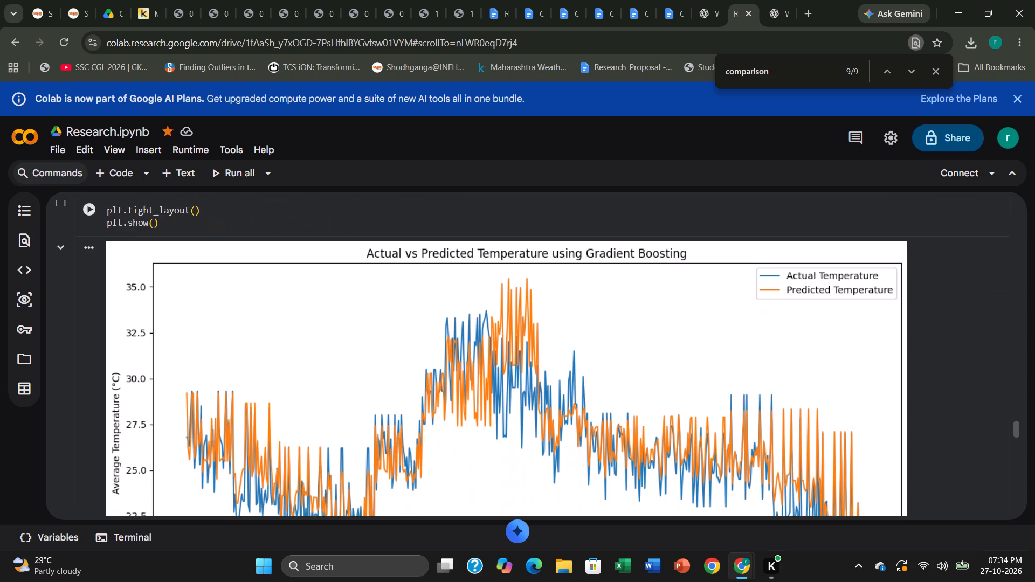
scroll(494, 401, down, 1)
right_click(534, 359)
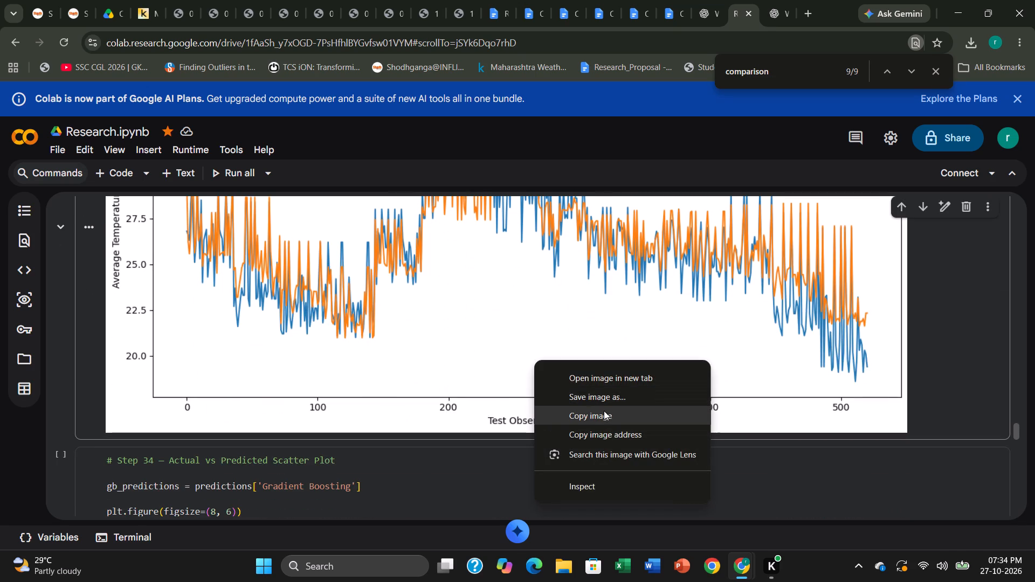
click(606, 408)
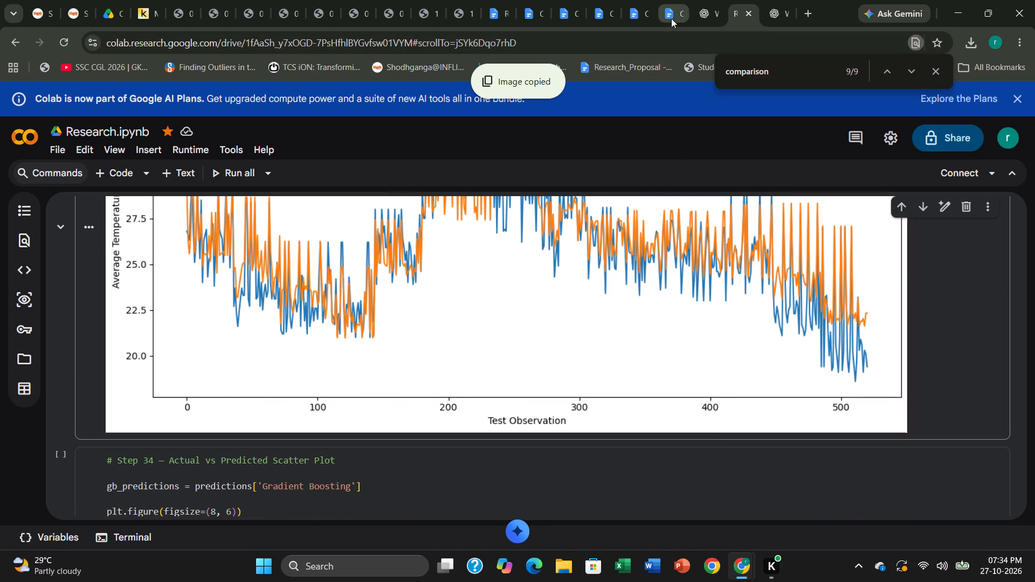
Replace the Figure 4.9 placeholder in the CHAPTER 4 document with the copied actual vs predicted line graph.
click(672, 0)
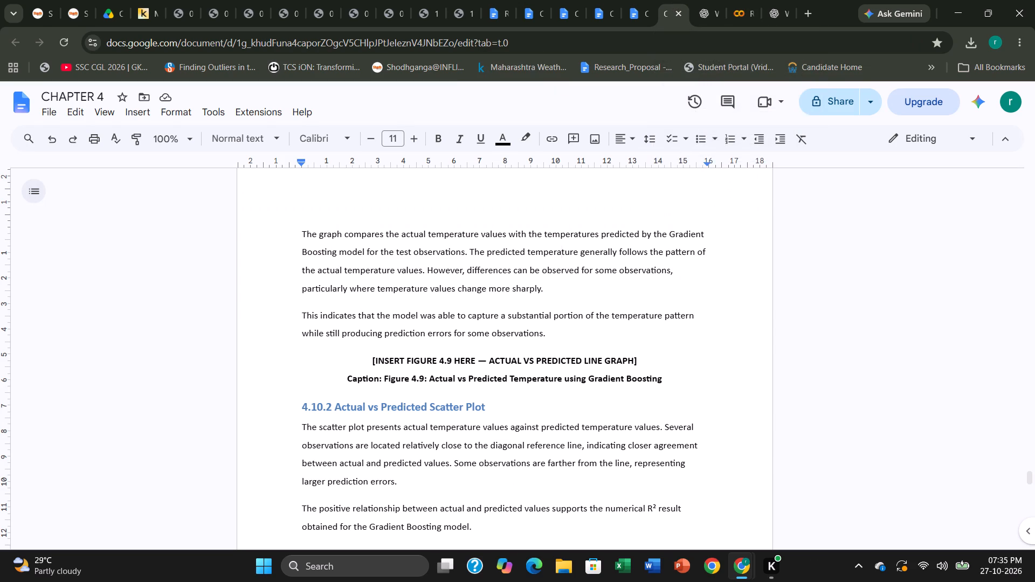
drag(648, 362, 369, 362)
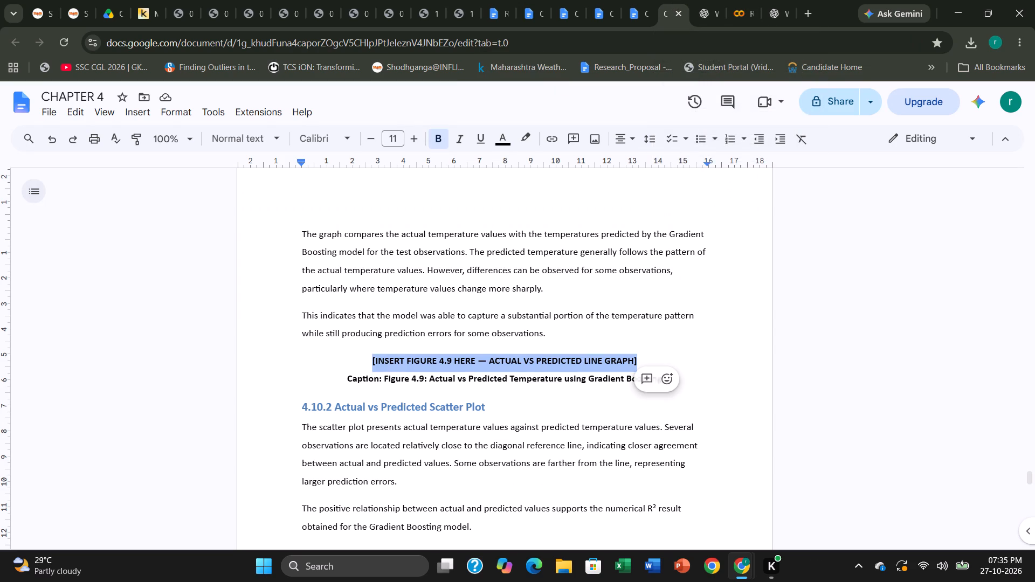
key(ctrl+v)
Remove the "Caption:" prefix from the Figure 4.9 caption and save the document.
scroll(454, 397, down, 1)
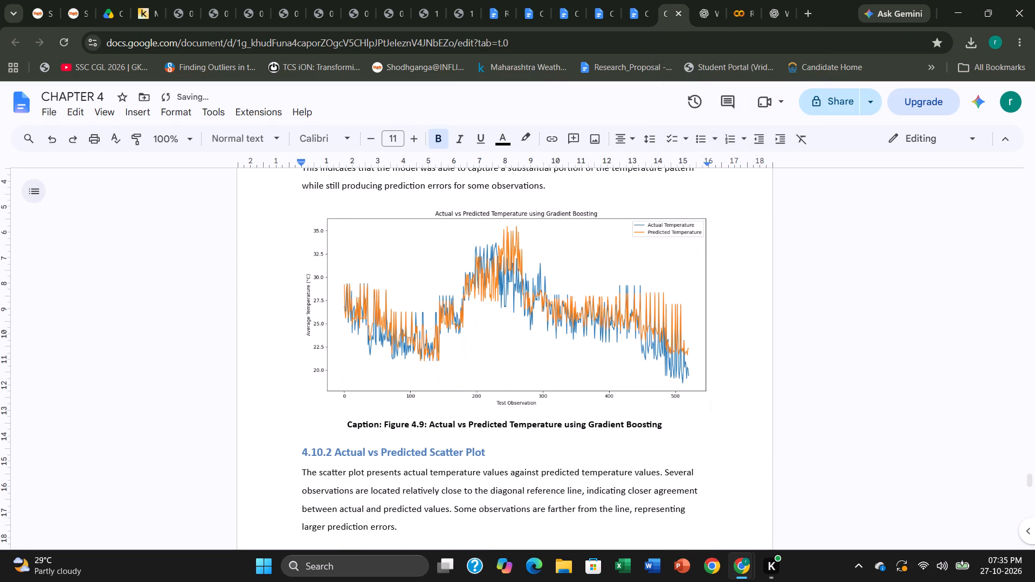
drag(383, 429, 348, 425)
key(BackSpace)
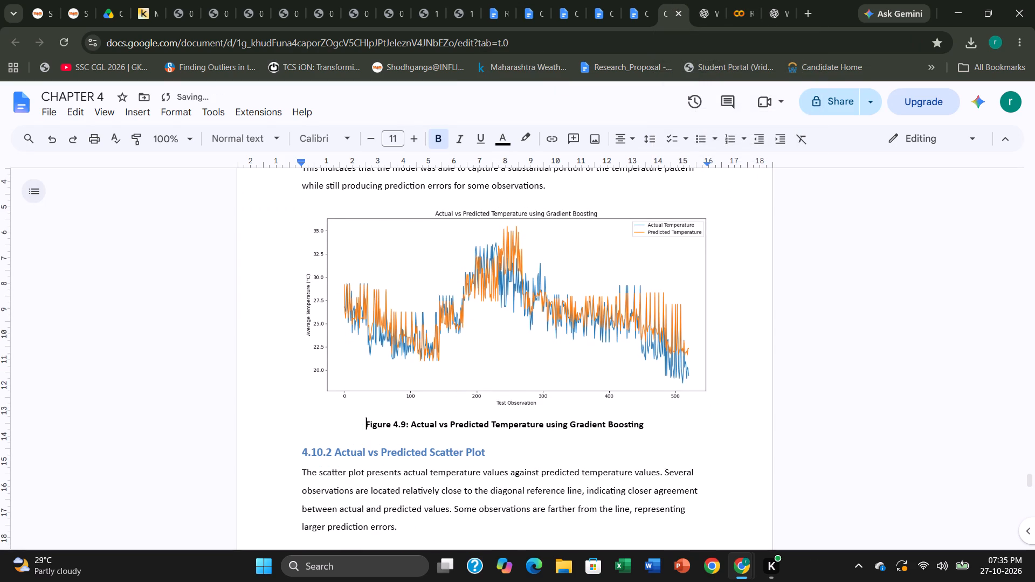
key(Delete)
key(ctrl+z)
key(ctrl+s)
Copy the actual vs predicted scatter plot from the Step 34 output in the Research.ipynb Colab notebook.
scroll(348, 425, down, 3)
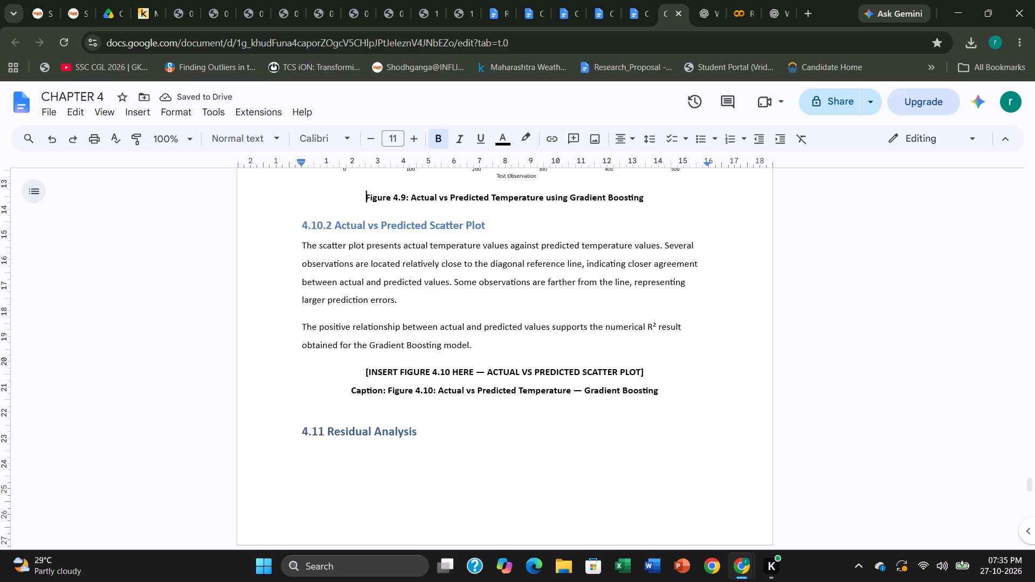
click(741, 3)
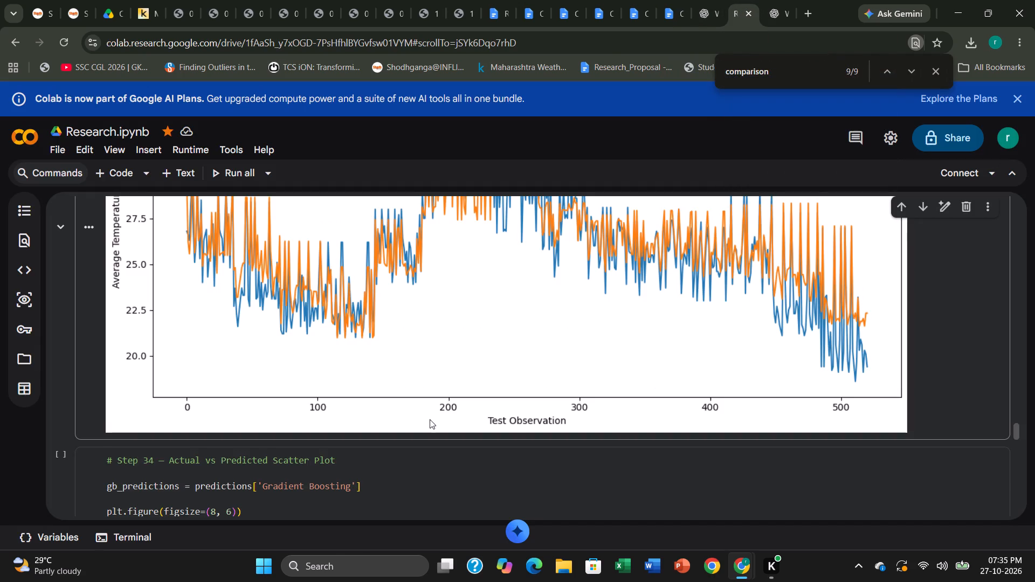
scroll(430, 419, down, 4)
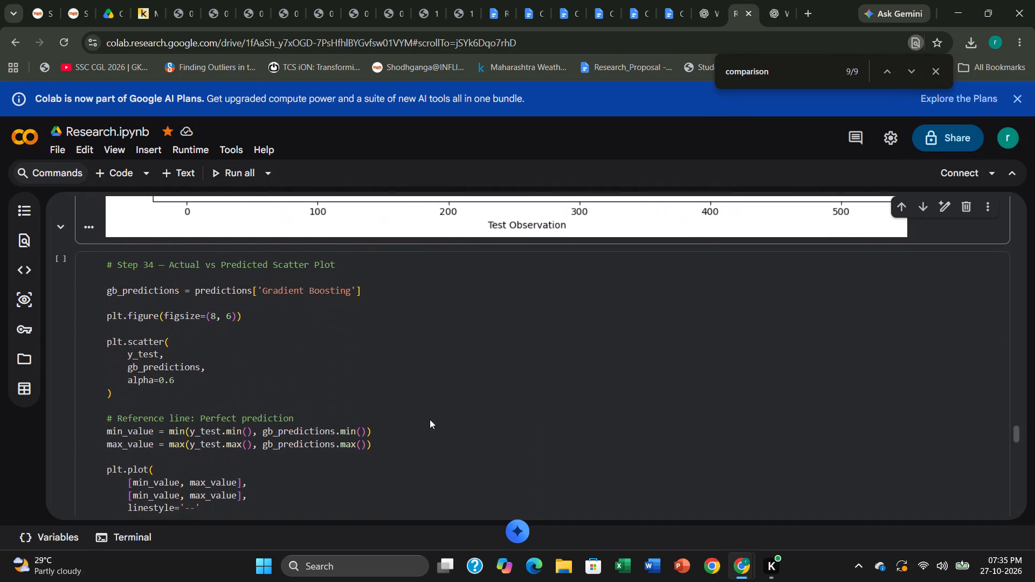
scroll(430, 419, down, 6)
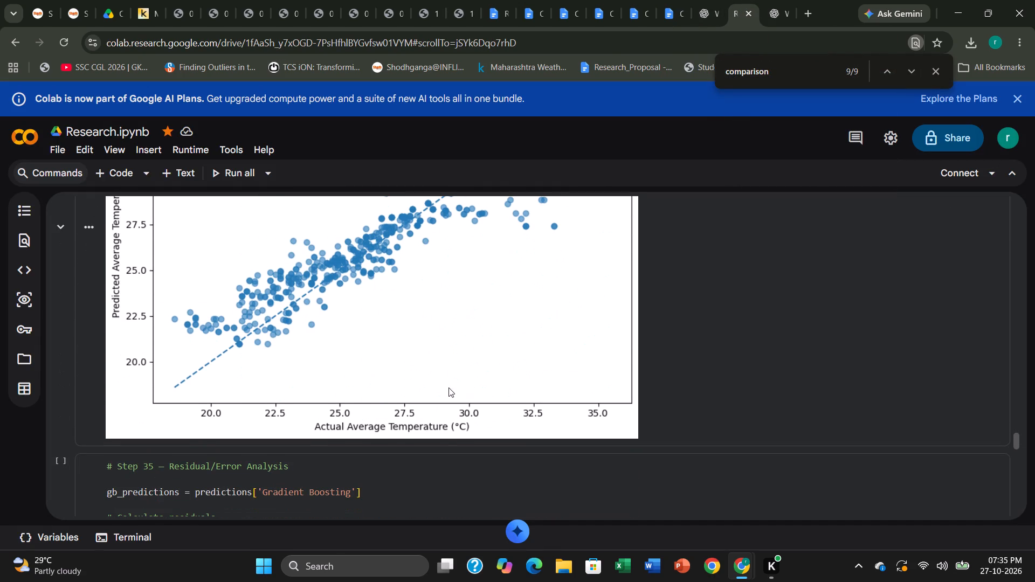
right_click(482, 331)
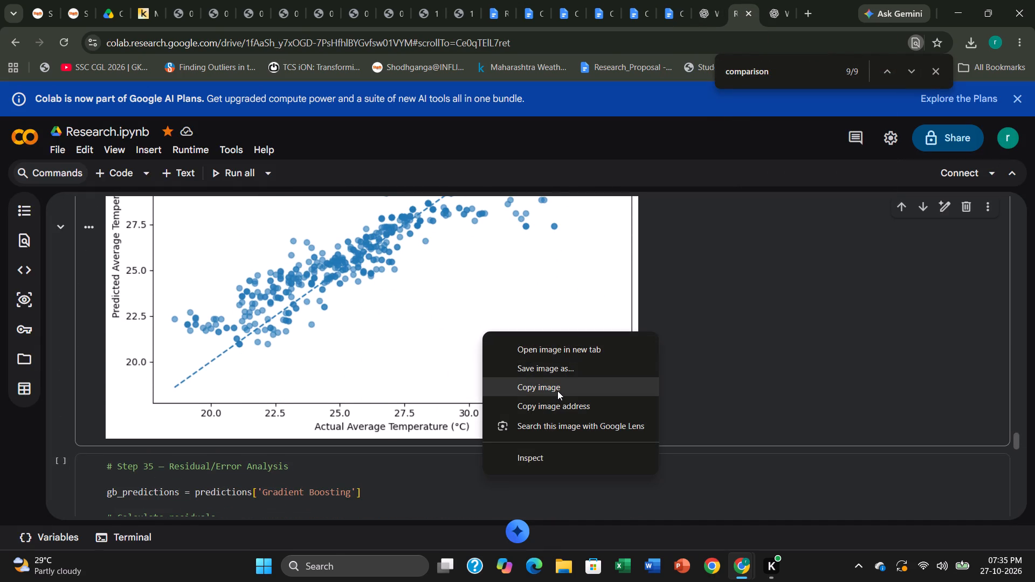
click(557, 391)
scroll(557, 391, up, 2)
Replace the Figure 4.10 placeholder in section 4.10.2 of the CHAPTER 4 document with the copied scatter plot.
click(671, 0)
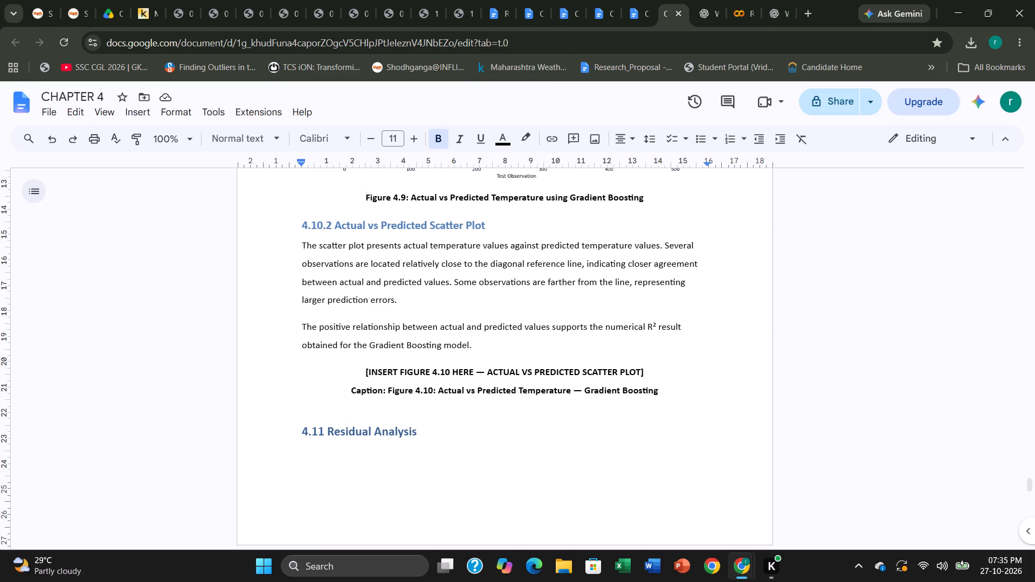
drag(650, 370, 378, 376)
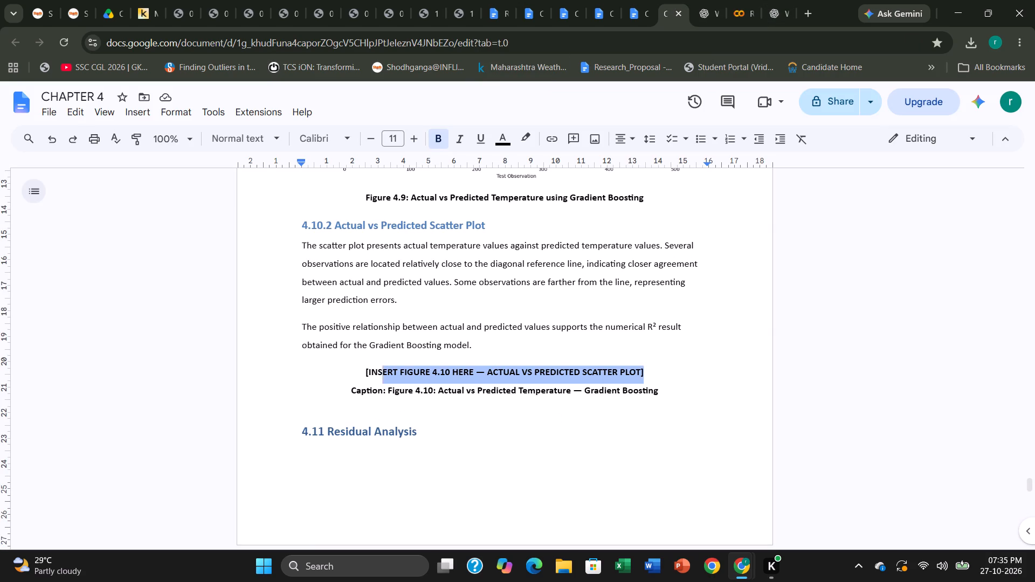
drag(378, 376, 362, 373)
key(ctrl+v)
Remove the "Caption:" prefix from the Figure 4.10 caption and save the document.
scroll(433, 372, down, 1)
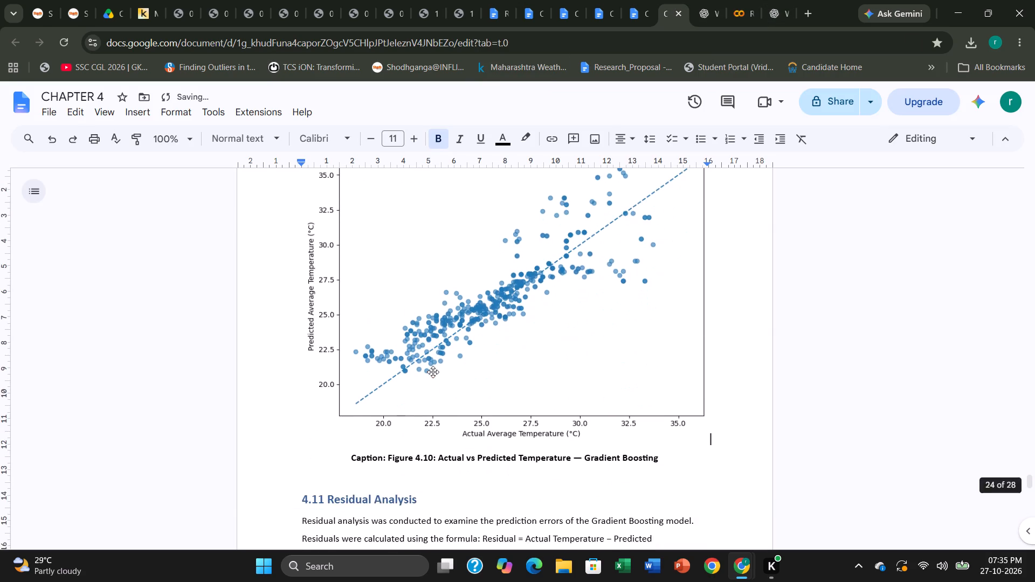
scroll(433, 372, down, 1)
ctrl+click(433, 372)
click(268, 432)
scroll(268, 432, down, 2)
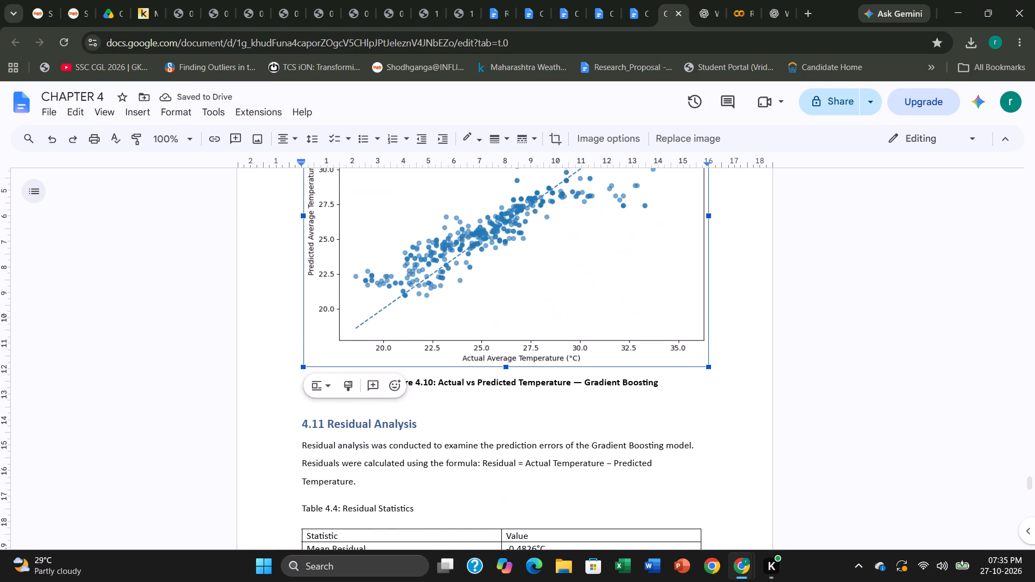
click(271, 387)
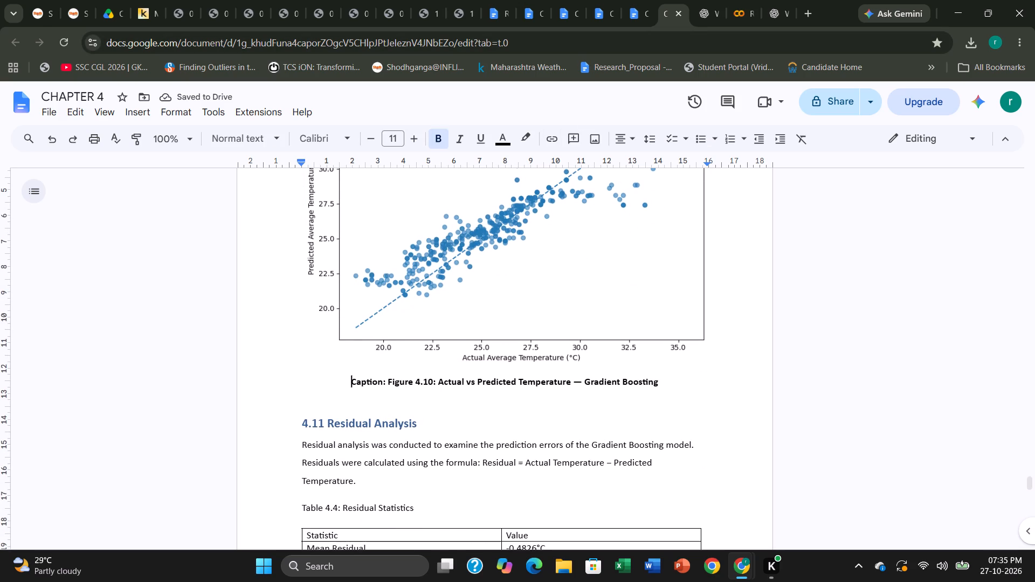
double_click(369, 385)
key(BackSpace)
key(Delete)
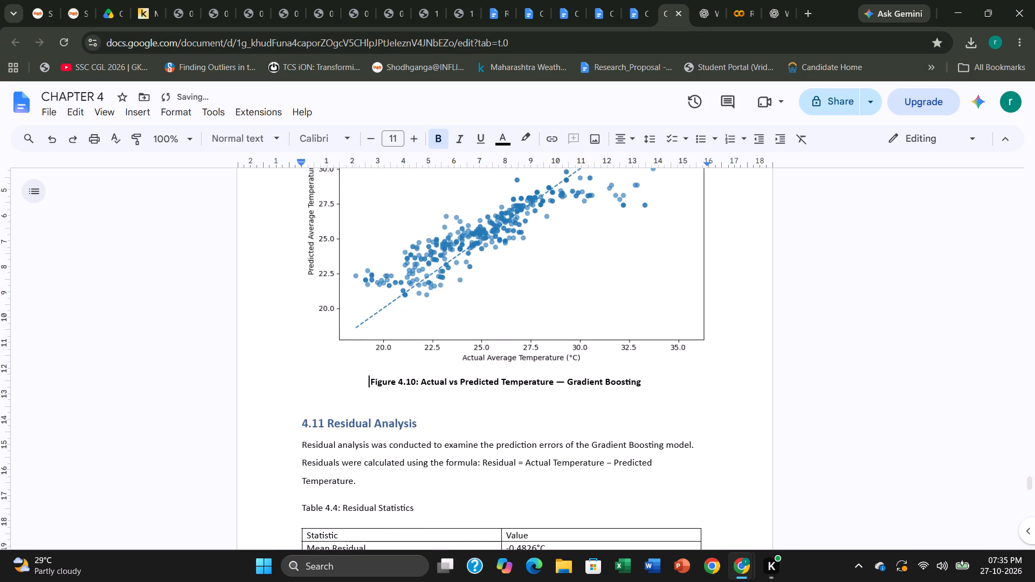
key(ctrl+s)
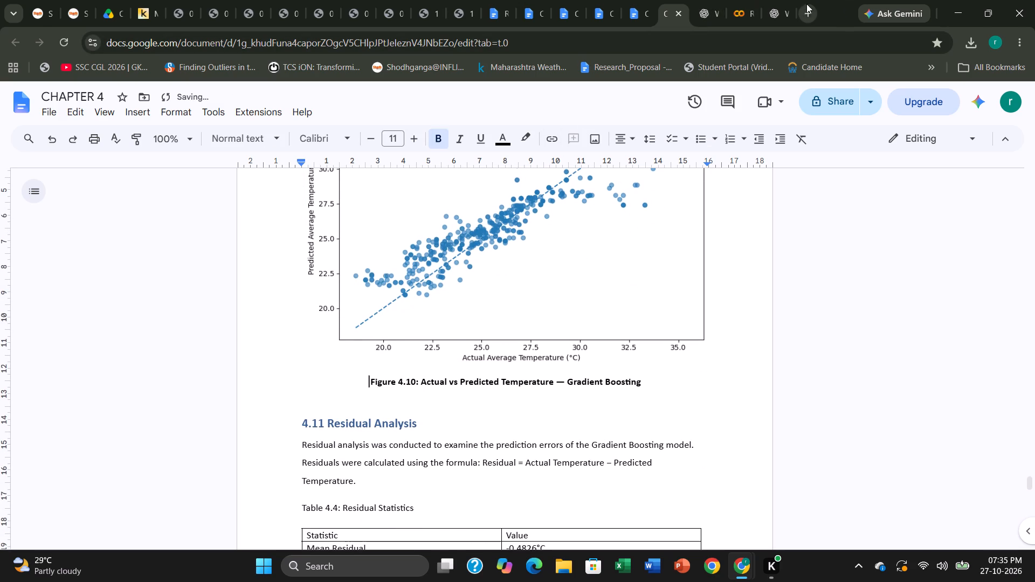
Open YouTube in a new tab, search for "pappi de pappi de parula" and play Sumeet Music's official Pappi De Parula video song.
click(802, 6)
key(y)
key(Return)
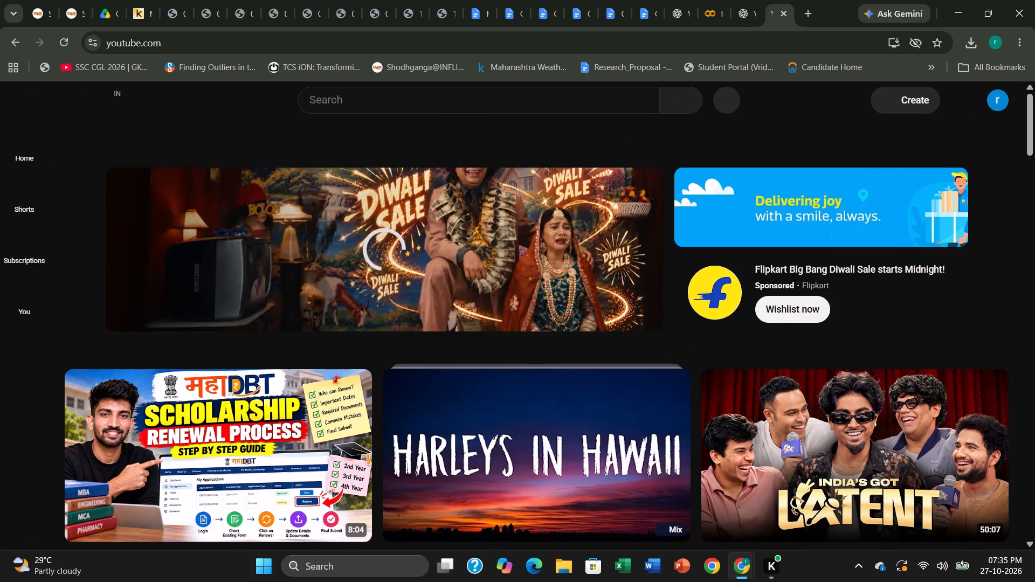
click(444, 105)
text(pappi de)
click(406, 148)
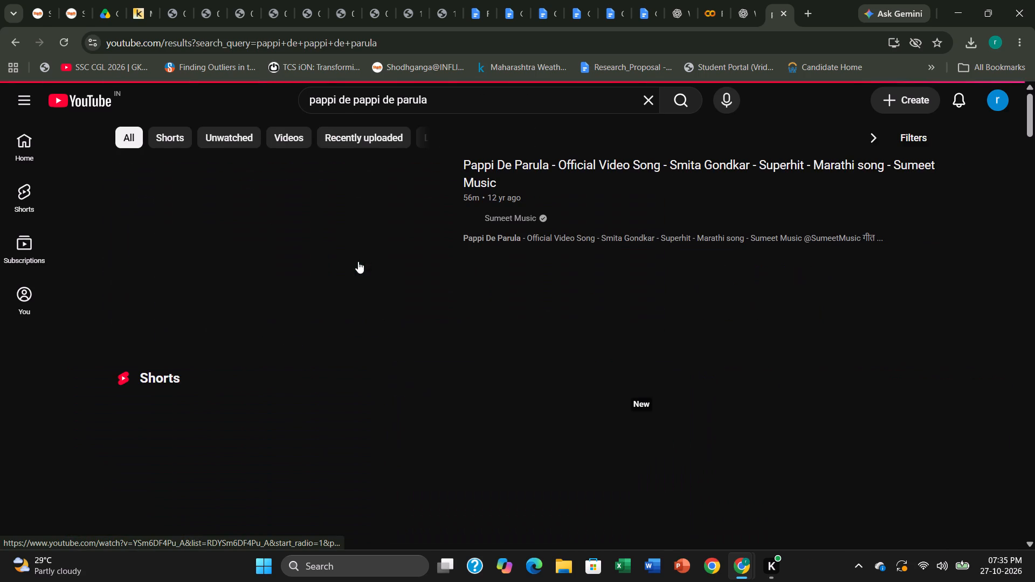
scroll(280, 312, down, 1)
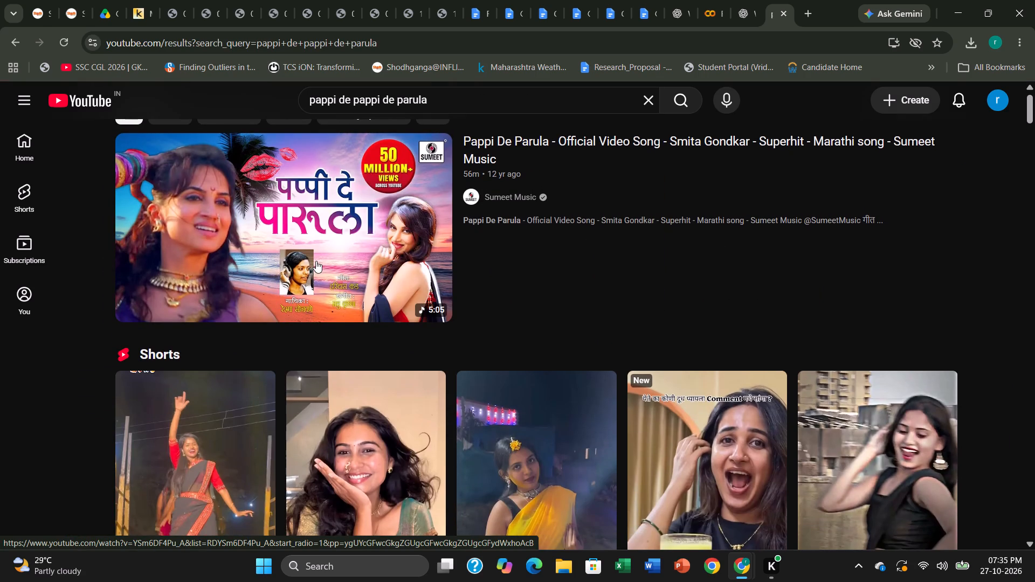
click(316, 260)
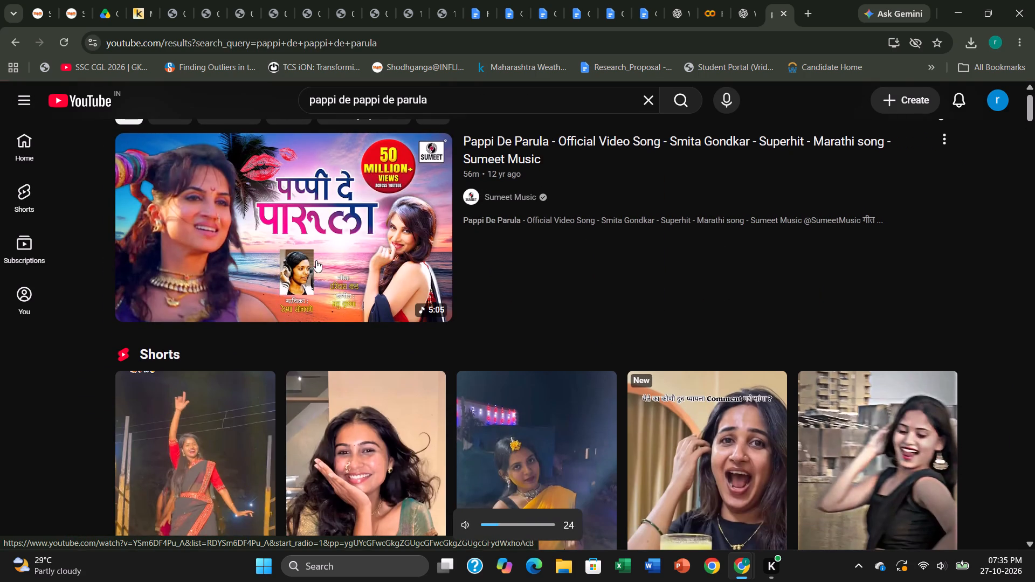
click(339, 227)
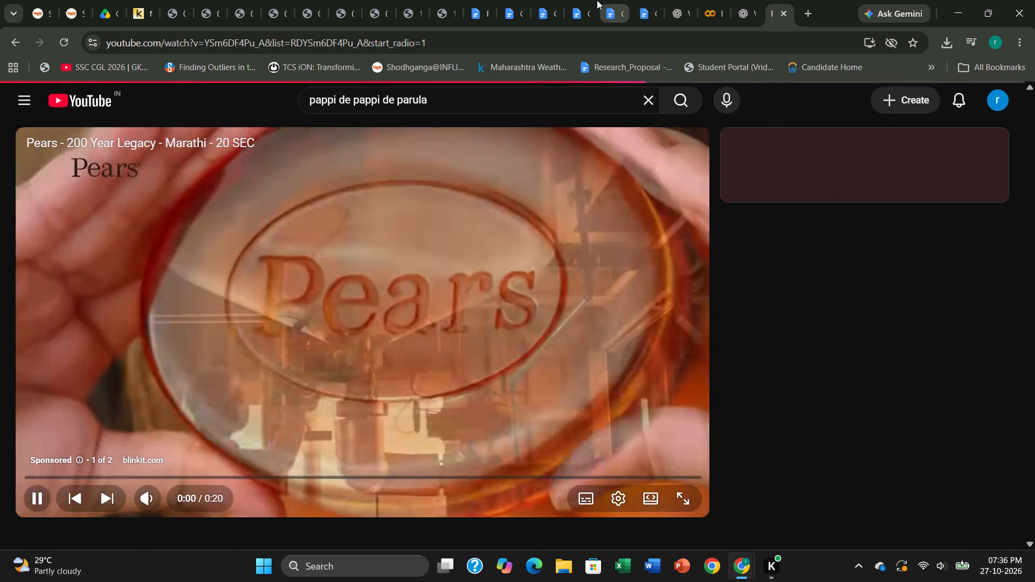
Return to the CHAPTER 4 document and check section 4.11 down to the Figure 4.11 and Figure 4.12 residual plot placeholders.
click(641, 5)
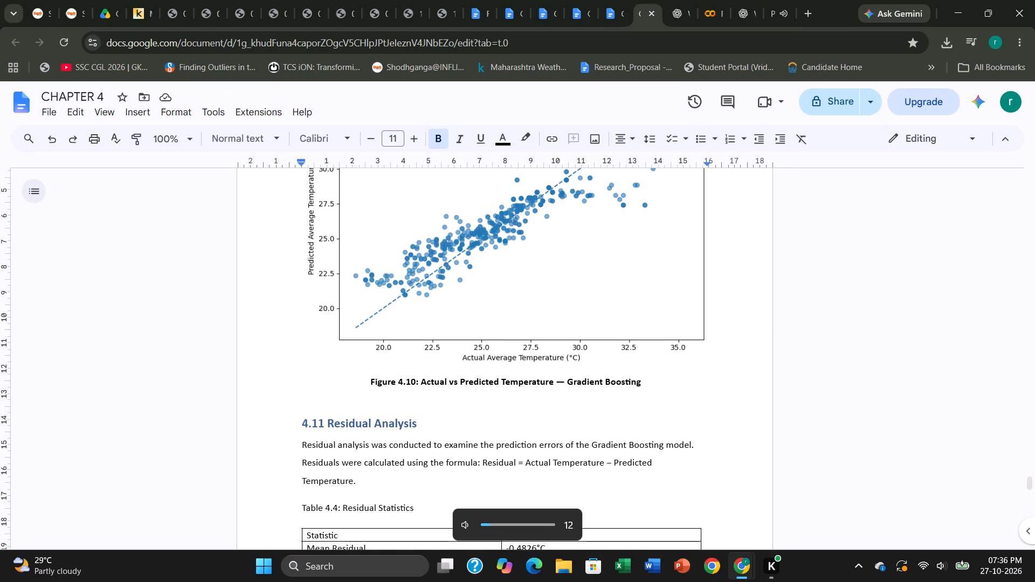
scroll(473, 462, down, 6)
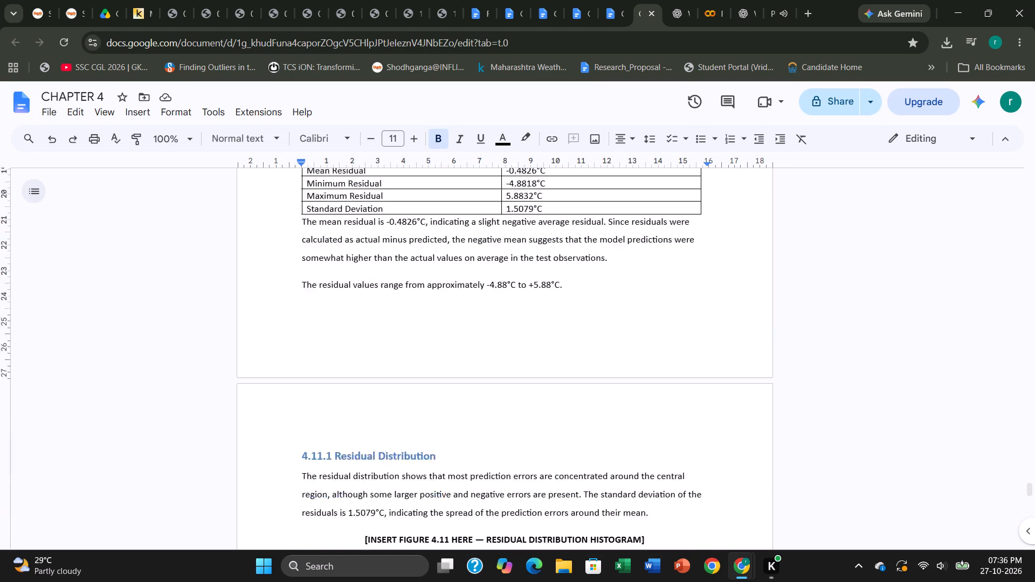
scroll(473, 462, down, 3)
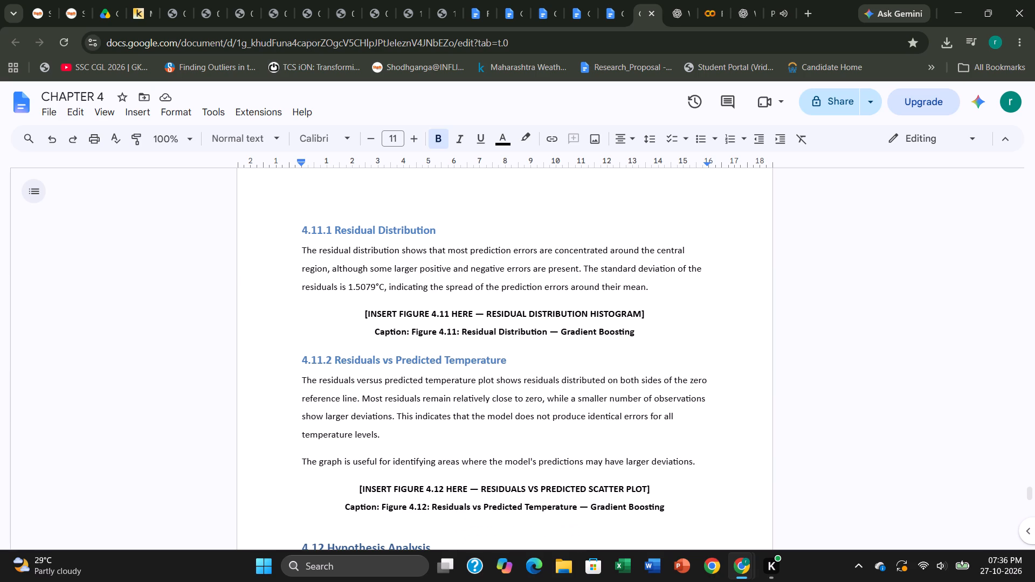
Copy the "Residual Distribution — Gradient Boosting" histogram from the Step 35 output in the Research.ipynb Colab notebook.
click(709, 1)
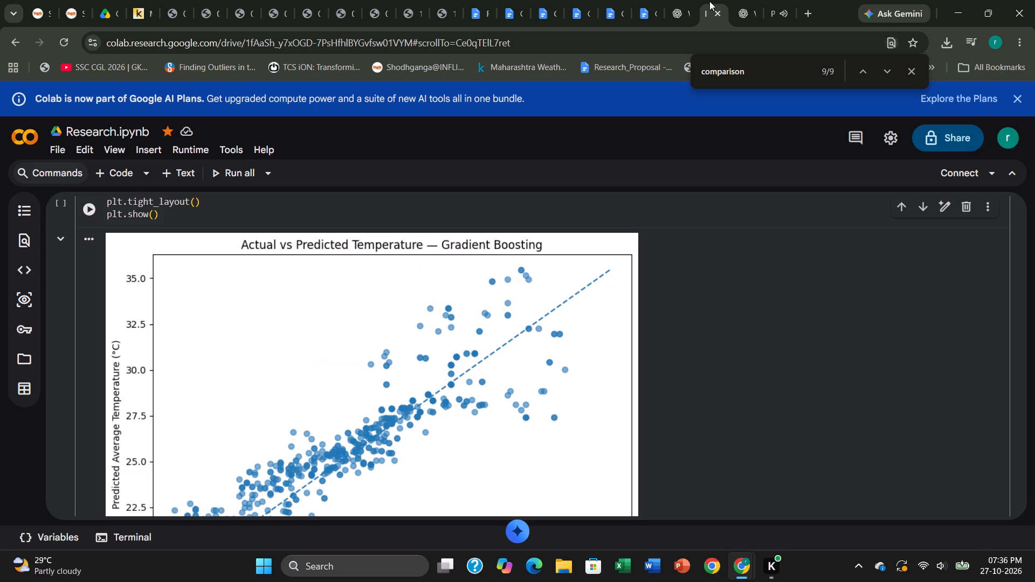
scroll(485, 357, down, 5)
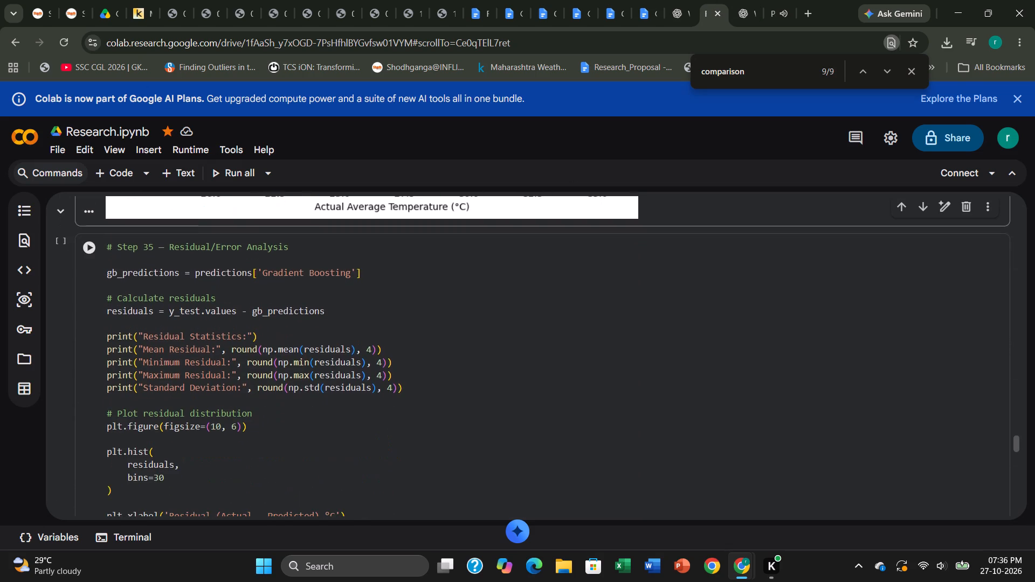
scroll(435, 409, down, 5)
right_click(454, 342)
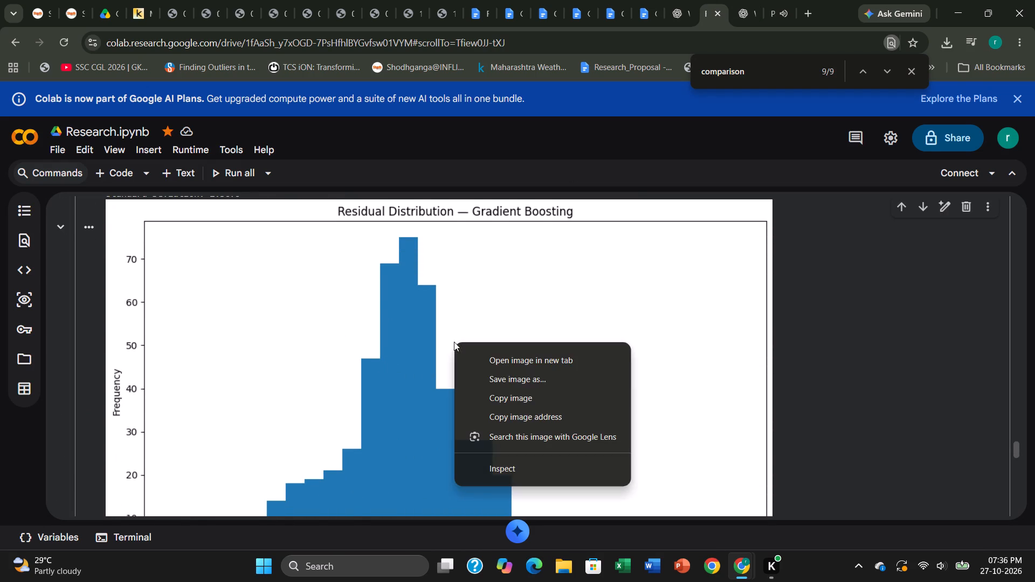
click(489, 393)
Replace the Figure 4.11 placeholder in section 4.11.1 of the CHAPTER 4 document with the copied histogram and save.
click(640, 0)
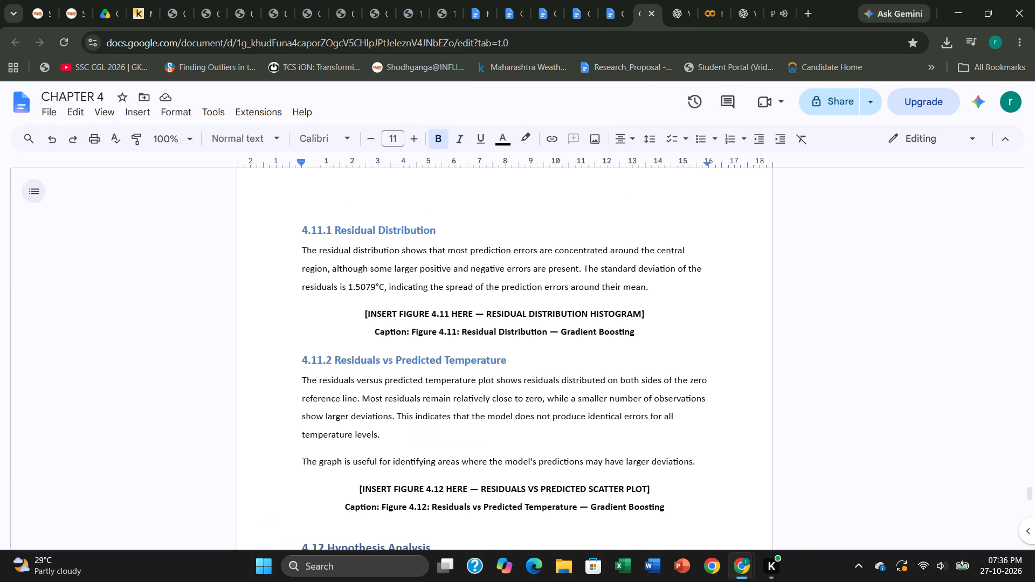
drag(646, 311, 365, 315)
key(ctrl+v)
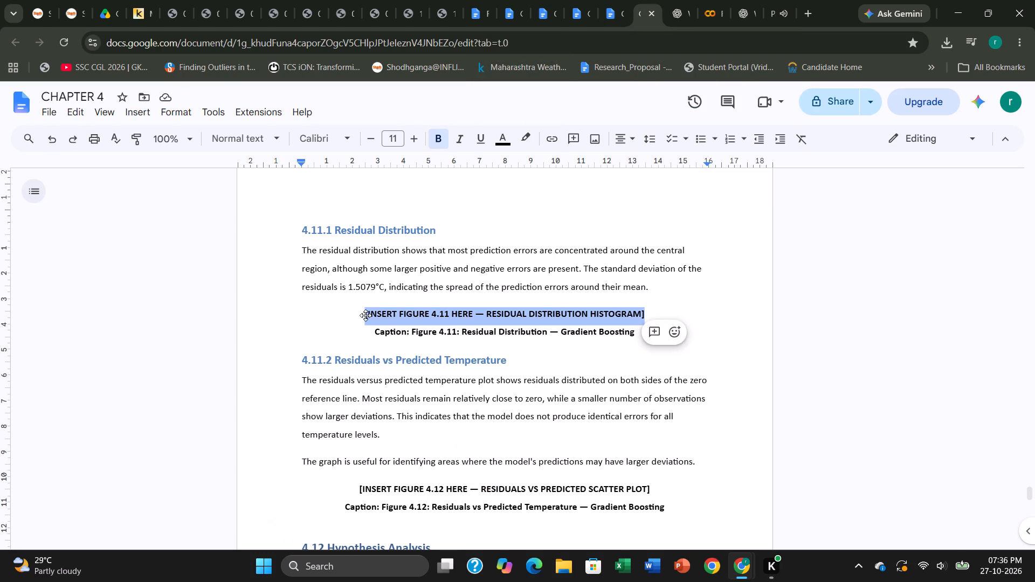
key(ctrl+s)
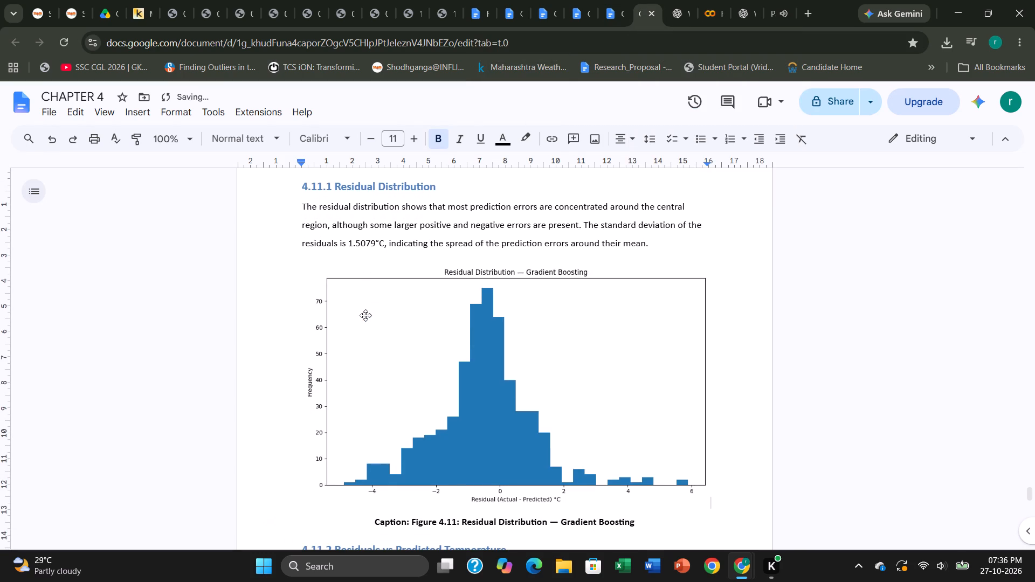
Review the rest of the chapter from section 4.11.2 through the hypotheses and major findings to the Figure and Output Placement Guide.
scroll(365, 315, down, 2)
scroll(403, 371, down, 1)
scroll(492, 345, down, 2)
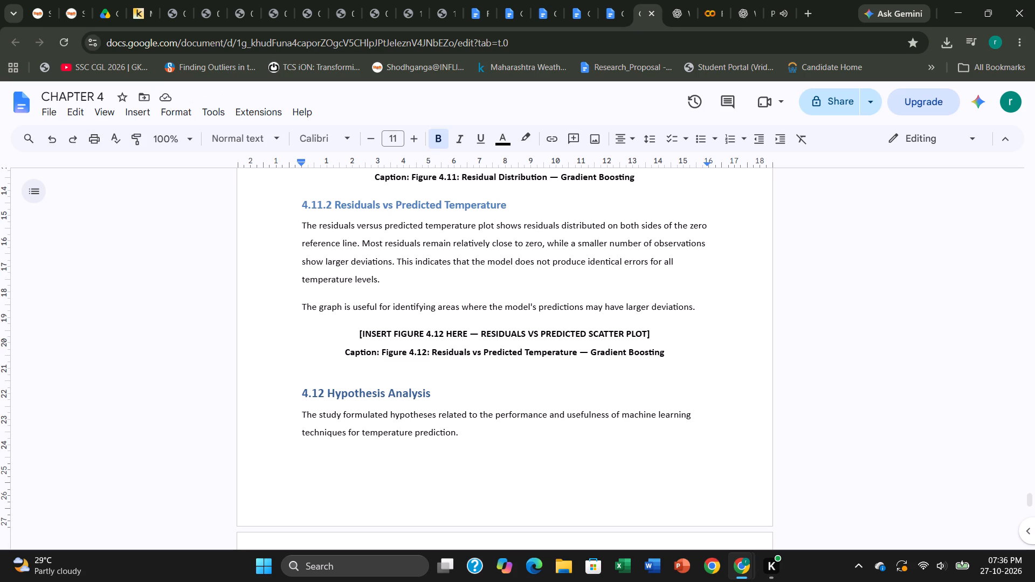
scroll(611, 358, up, 1)
scroll(611, 358, down, 4)
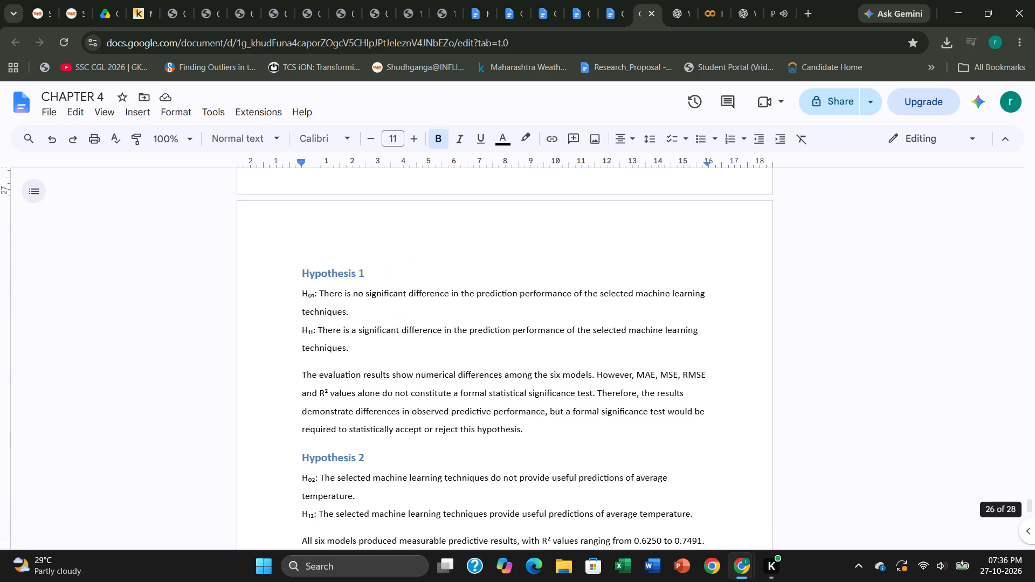
scroll(611, 358, down, 9)
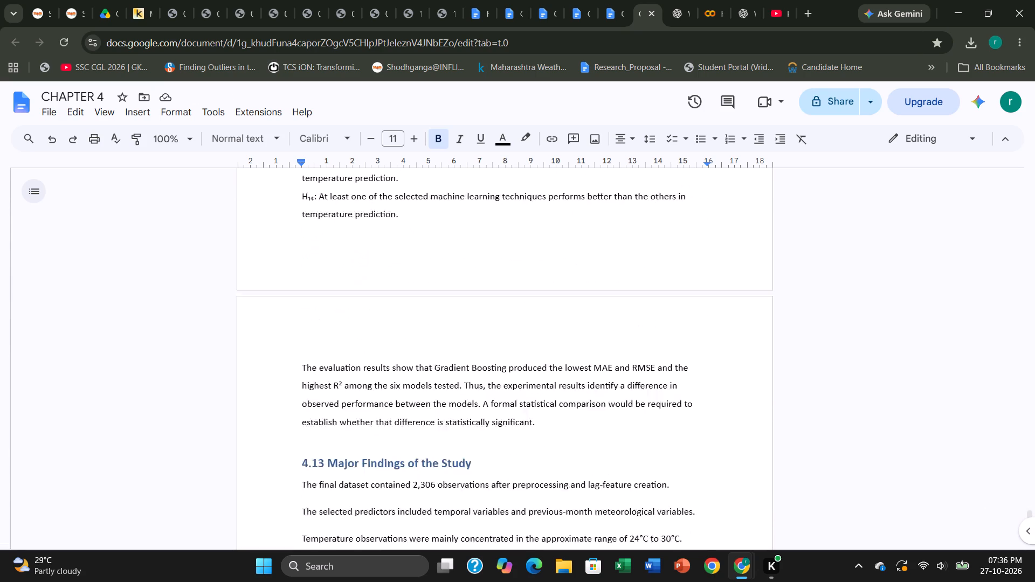
scroll(611, 358, down, 2)
scroll(611, 358, up, 3)
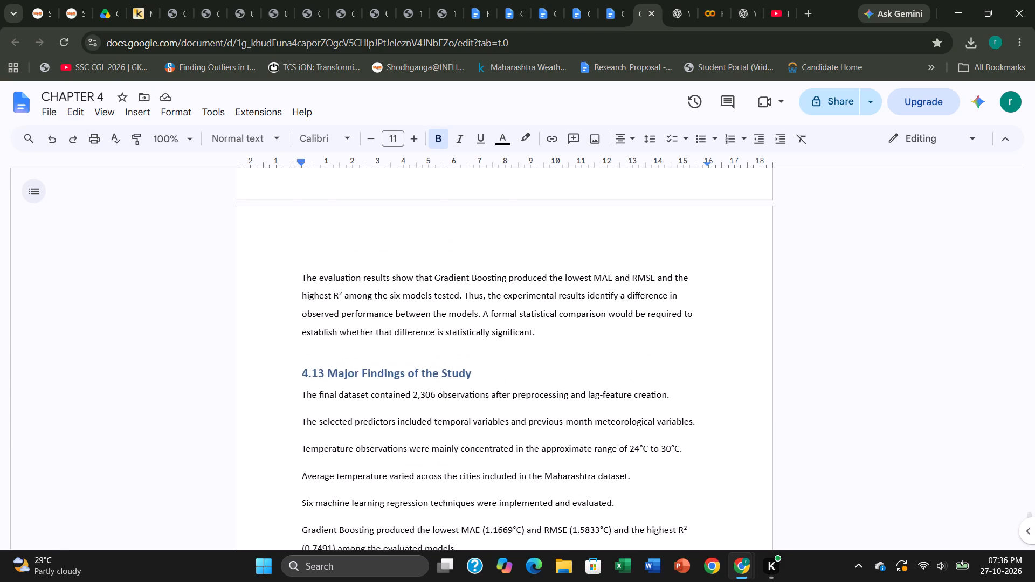
scroll(611, 358, up, 3)
scroll(611, 358, down, 3)
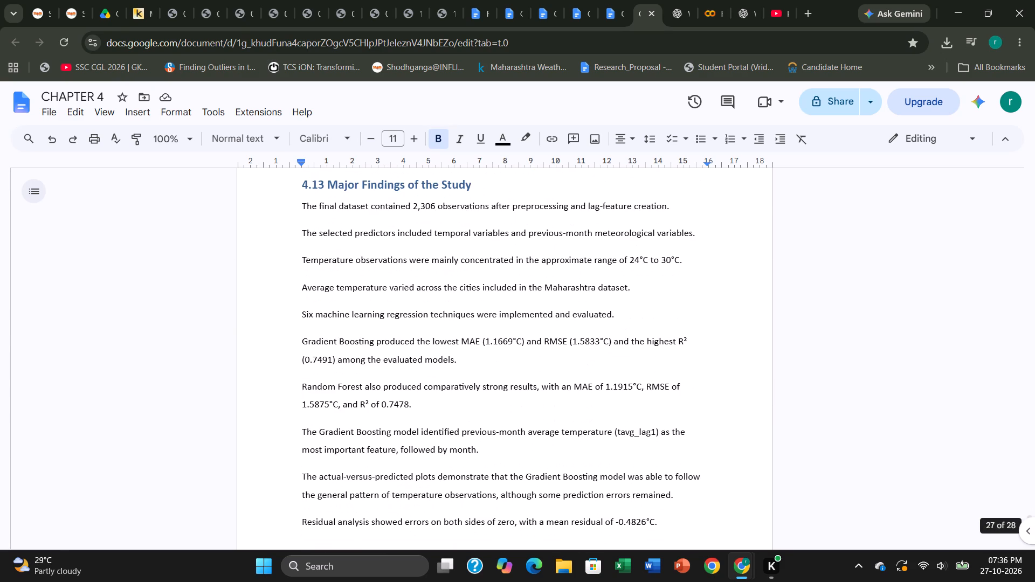
scroll(611, 358, down, 5)
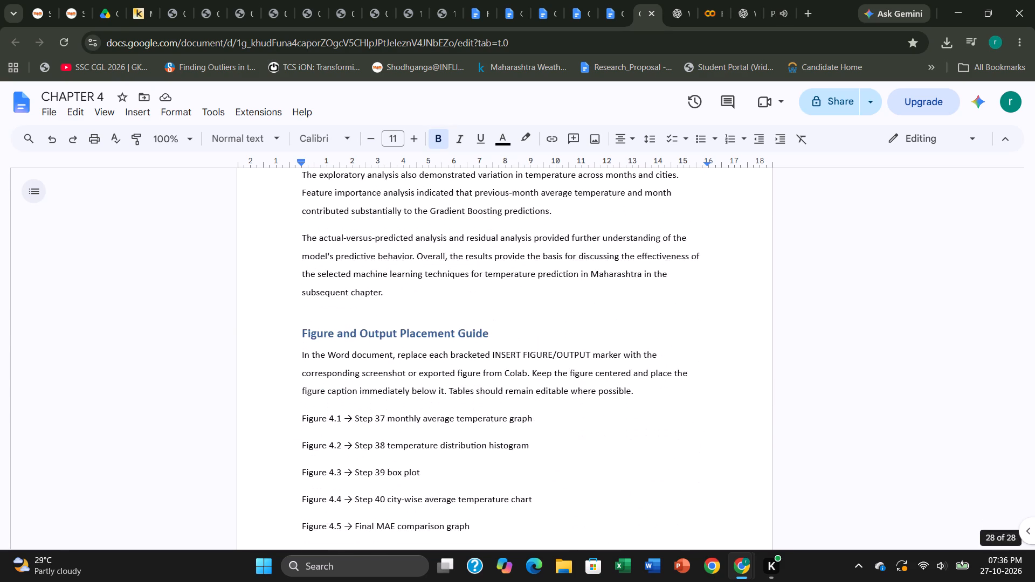
scroll(611, 358, down, 1)
scroll(611, 358, up, 2)
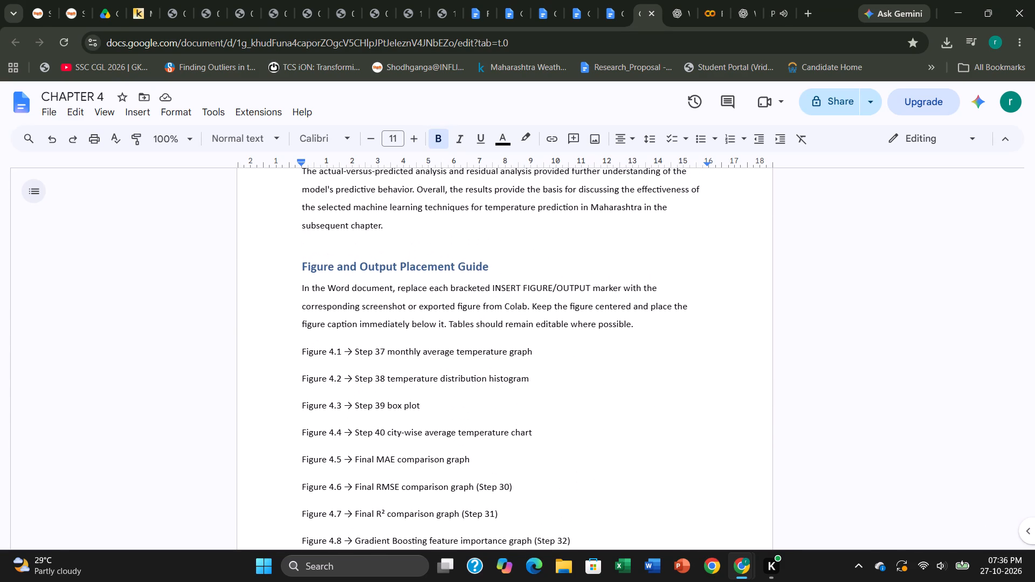
Delete the whole Figure and Output Placement Guide at the chapter's end, including its Figure 4.1 to 4.12 list, and save.
drag(298, 262, 348, 338)
scroll(348, 338, down, 1)
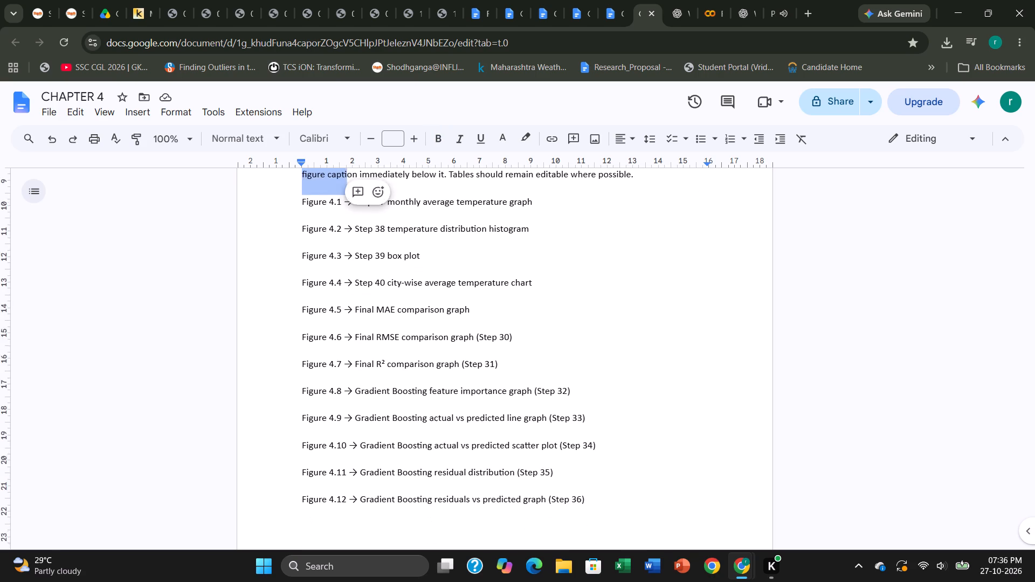
scroll(348, 338, down, 1)
scroll(487, 398, down, 1)
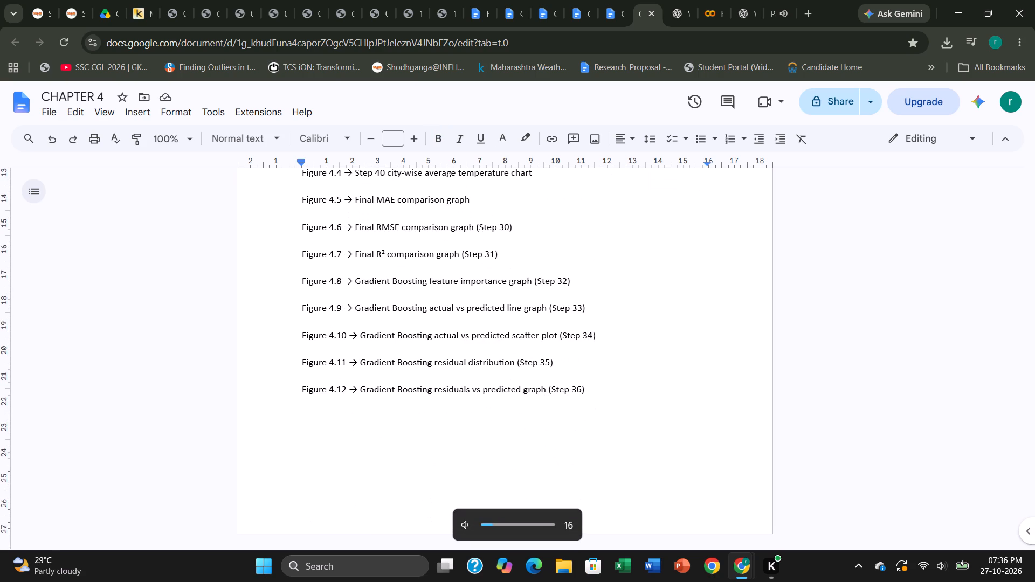
scroll(487, 398, up, 1)
scroll(426, 282, up, 2)
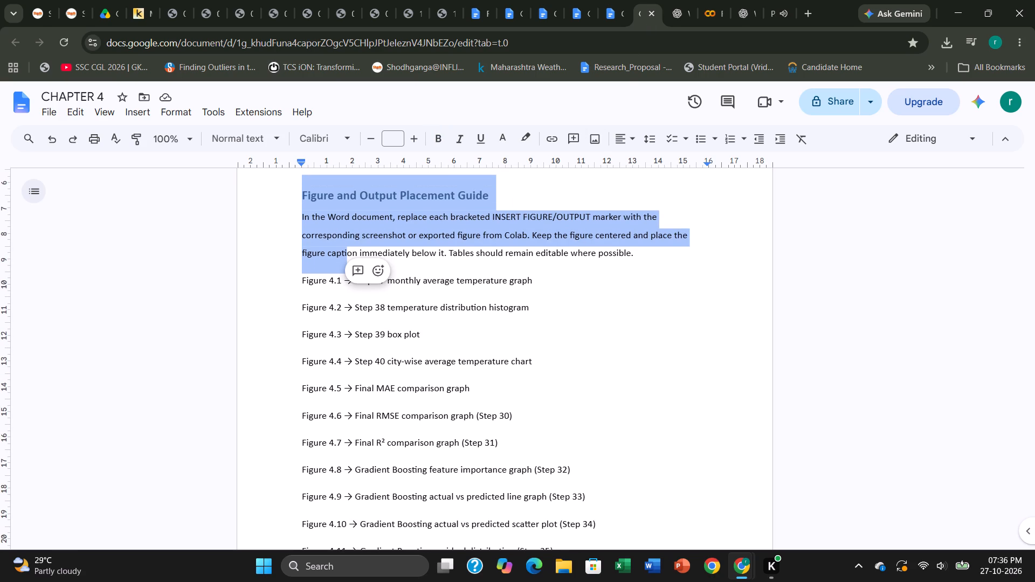
key(BackSpace)
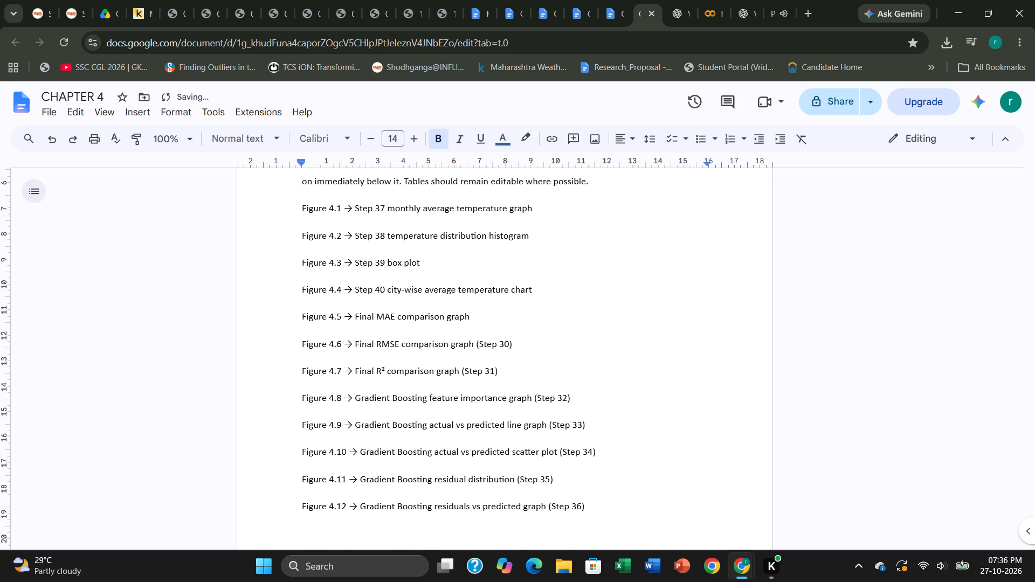
scroll(280, 280, up, 1)
drag(299, 238, 440, 531)
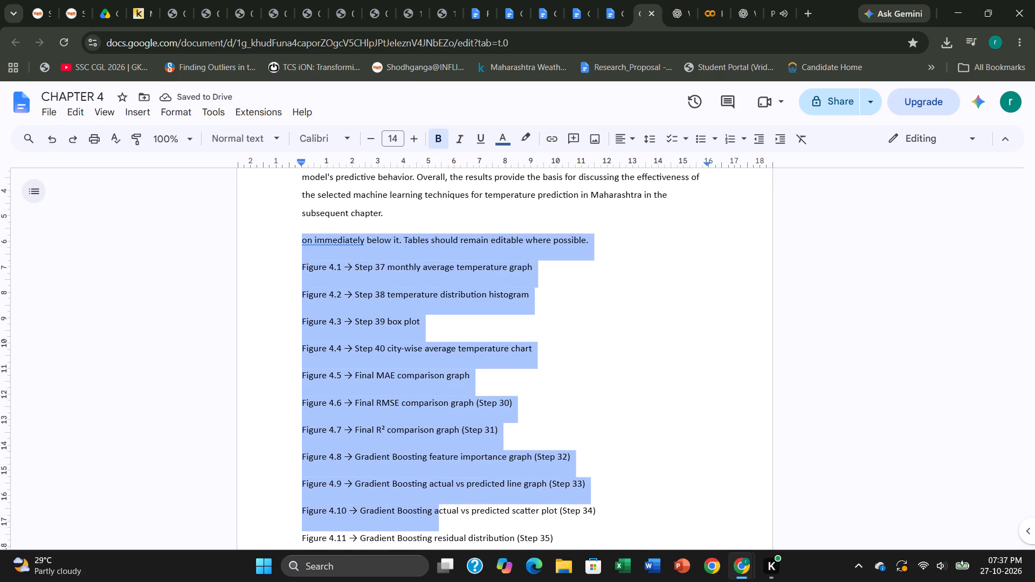
drag(440, 531, 439, 575)
key(BackSpace)
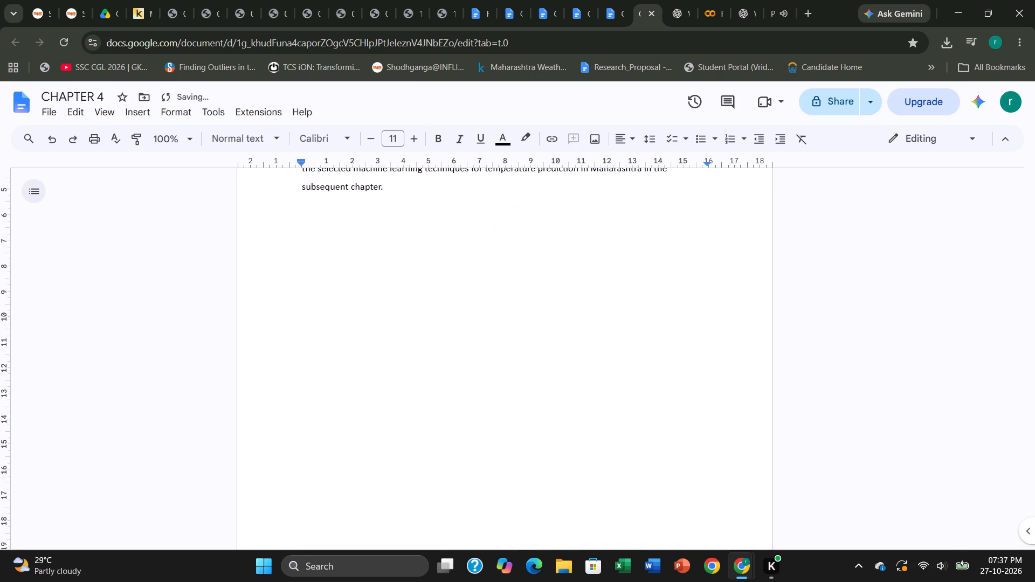
key(ctrl+s)
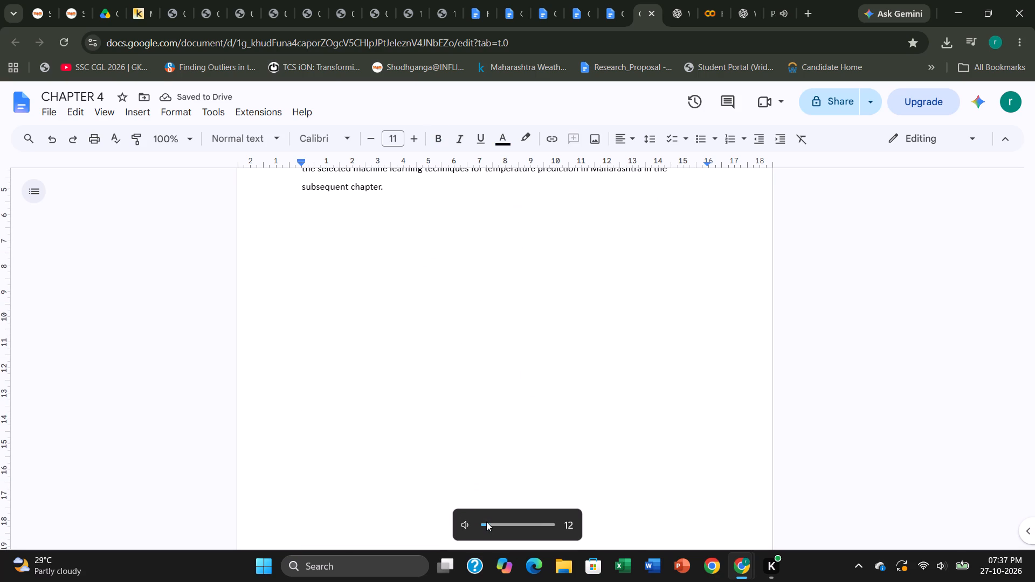
key(ctrl+s)
scroll(623, 391, up, 3)
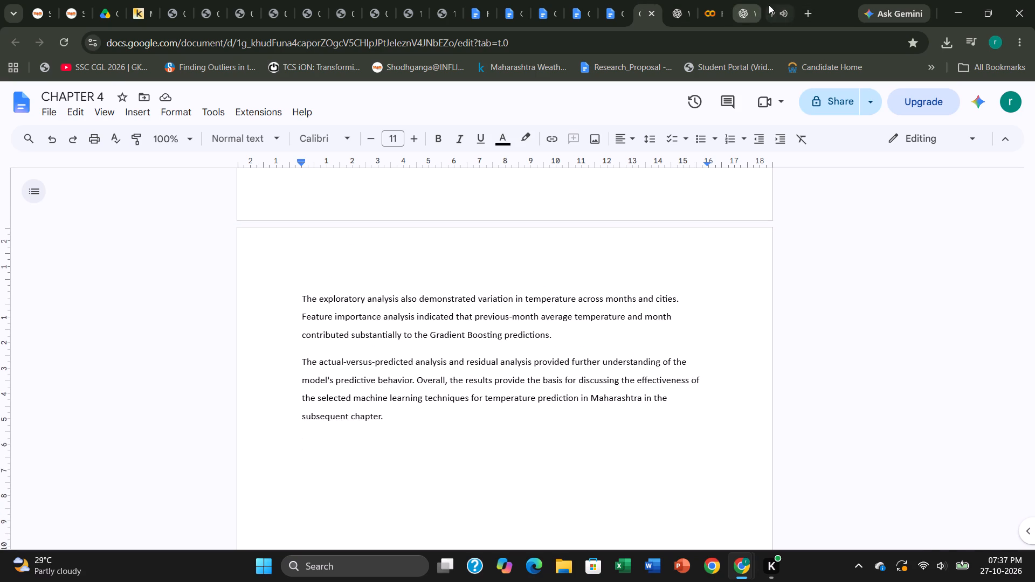
Switch to the YouTube video page and decline the ad-free family plan offer.
click(771, 5)
scroll(566, 299, down, 1)
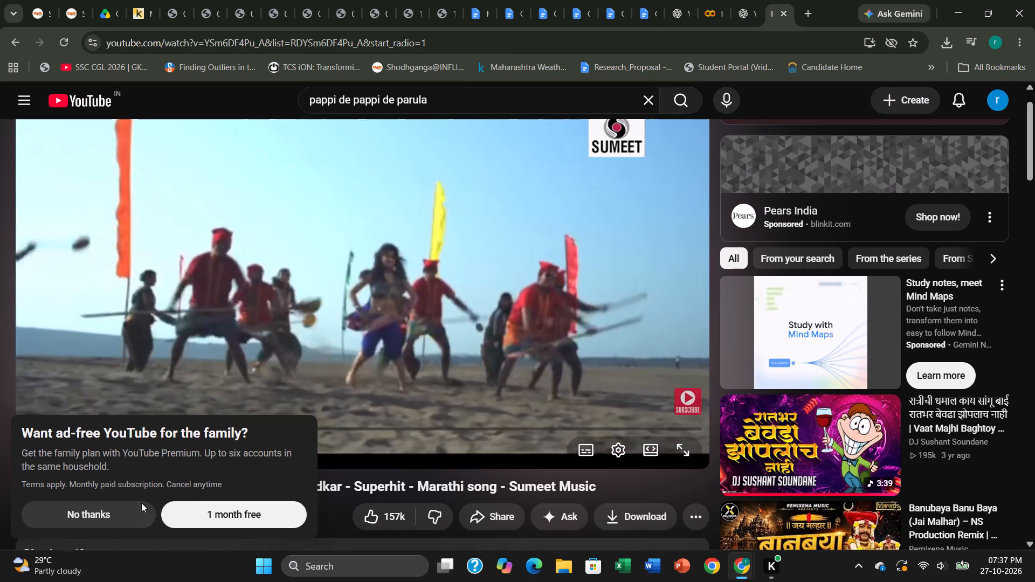
click(107, 524)
scroll(448, 361, down, 1)
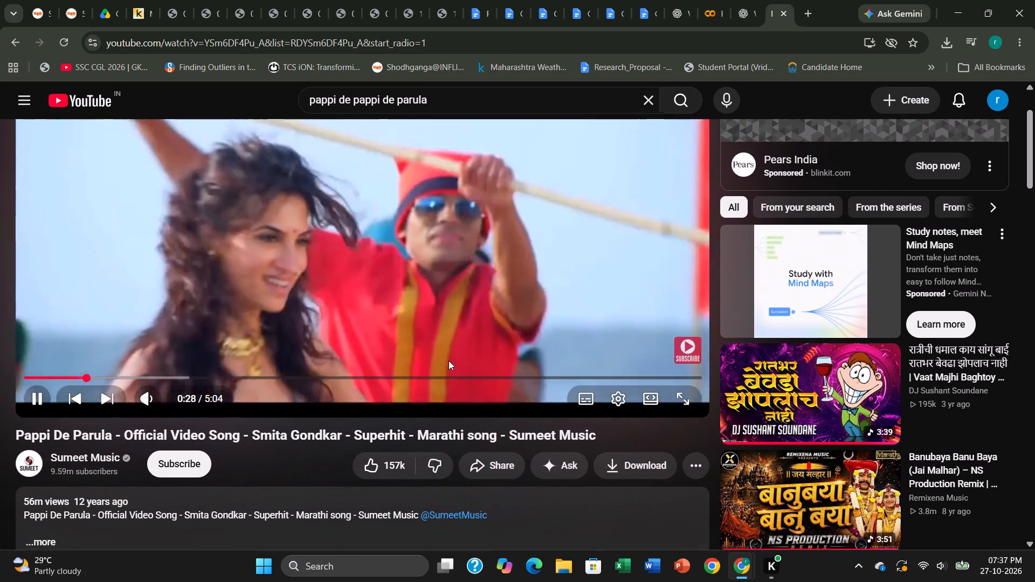
scroll(448, 361, down, 1)
scroll(448, 361, up, 4)
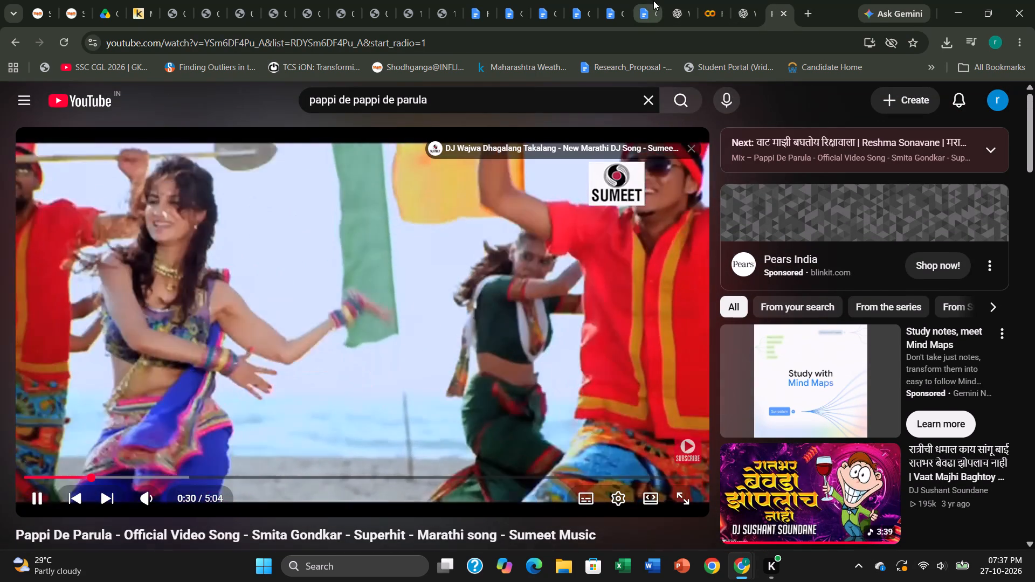
Check the Step 35 residual statistics and histogram output in the Colab notebook.
click(720, 0)
scroll(520, 314, down, 1)
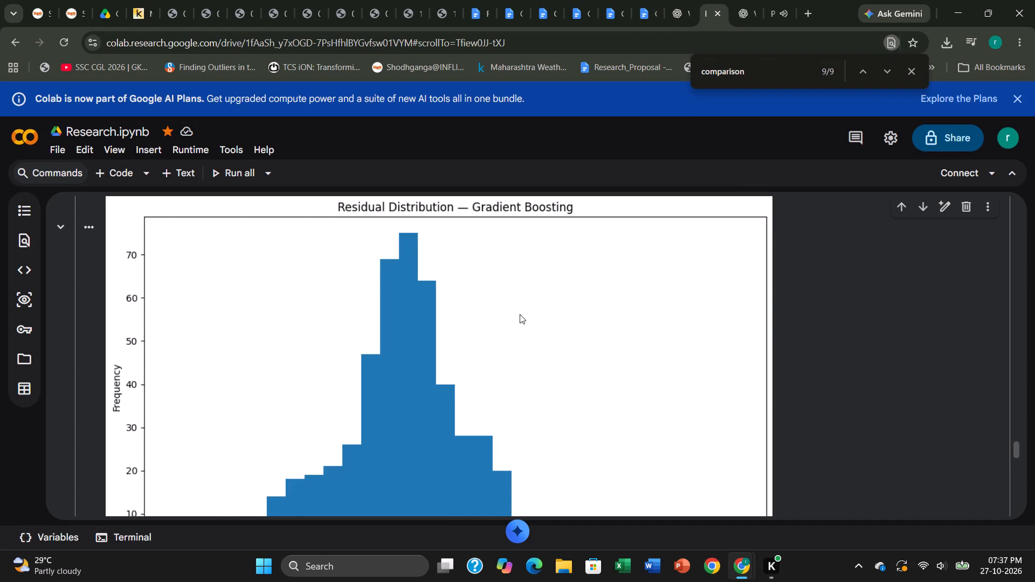
scroll(520, 314, down, 1)
scroll(525, 376, down, 1)
scroll(525, 376, up, 2)
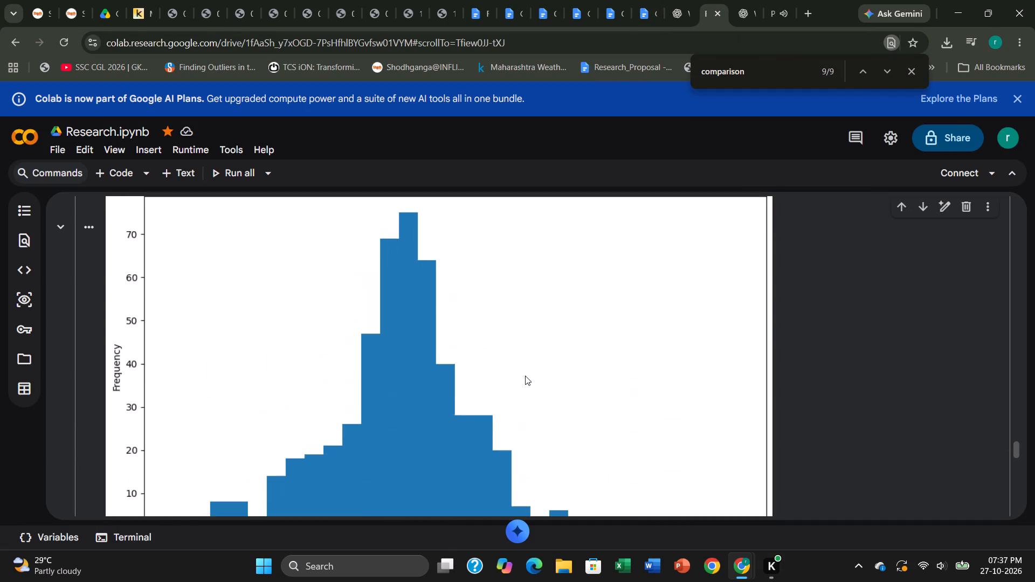
scroll(525, 376, up, 1)
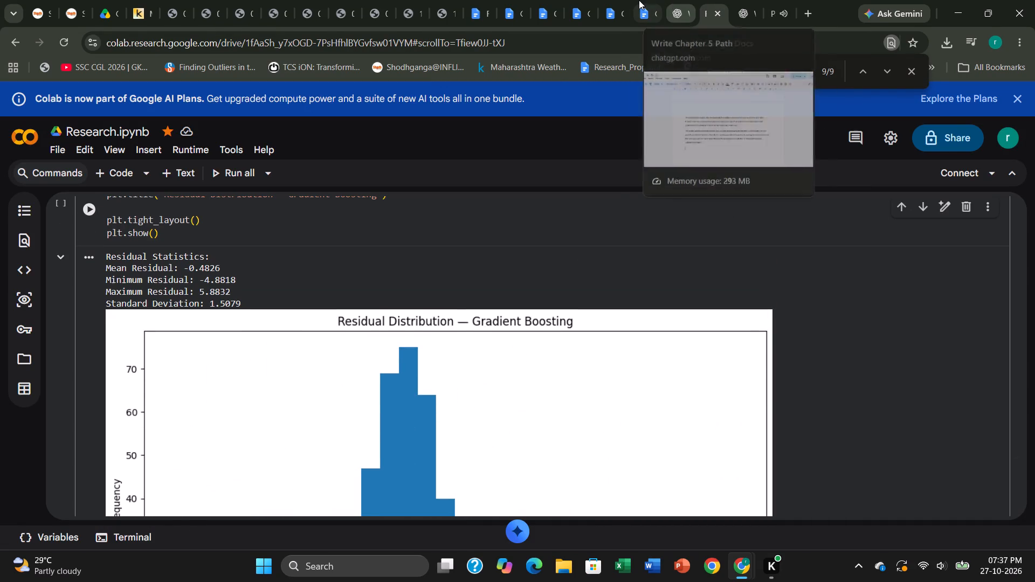
Return to the CHAPTER 4 document, save it, and review backwards from the closing paragraphs to section 4.11 and Figure 4.10.
click(639, 0)
scroll(504, 376, up, 1)
key(ctrl+s)
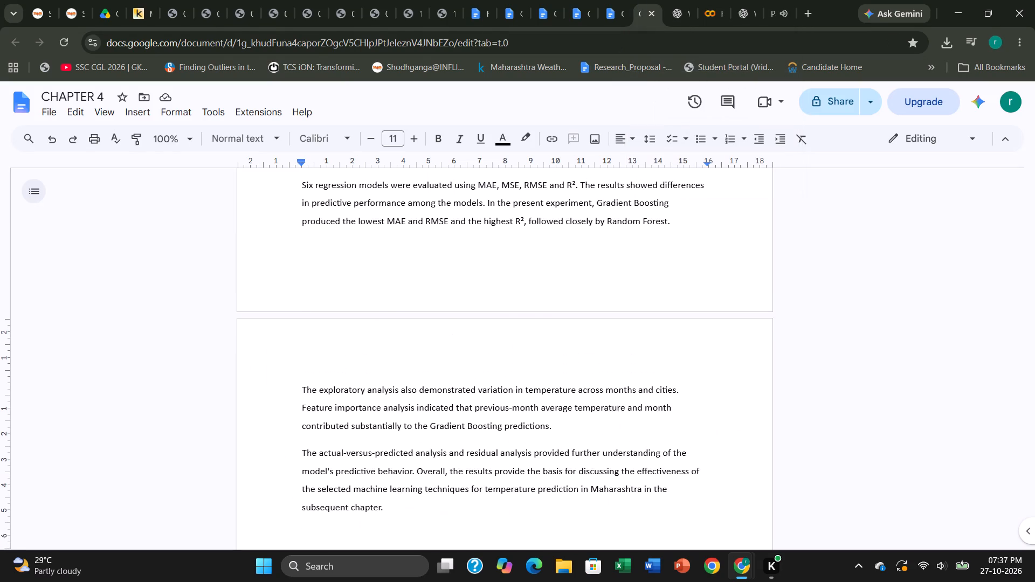
scroll(504, 376, up, 7)
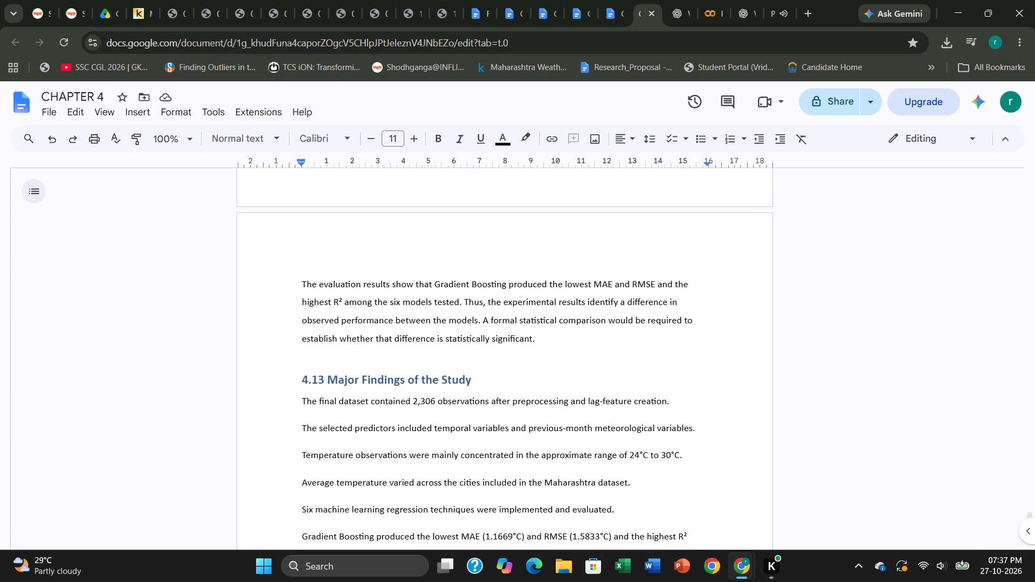
scroll(504, 376, up, 1)
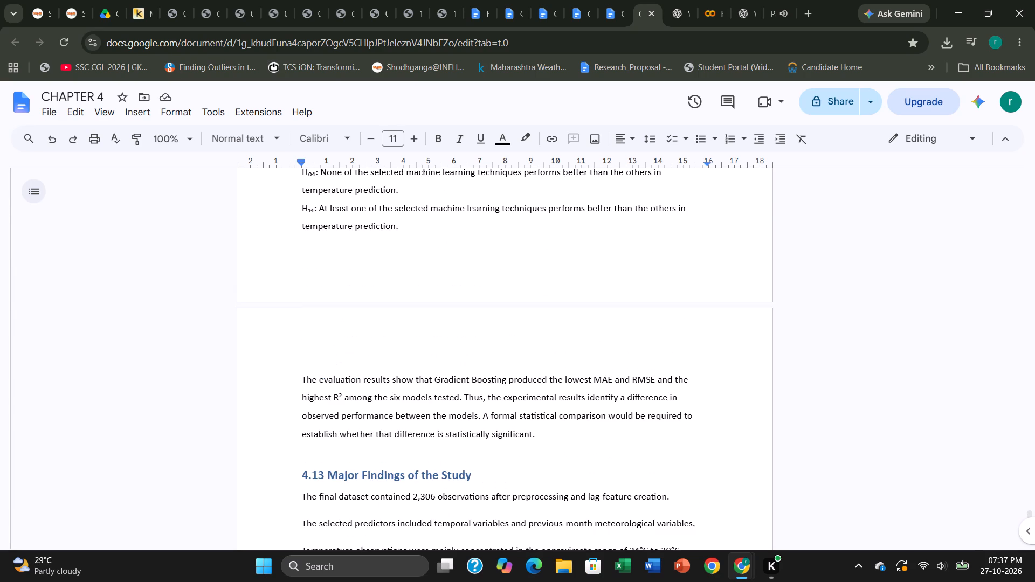
scroll(504, 376, up, 10)
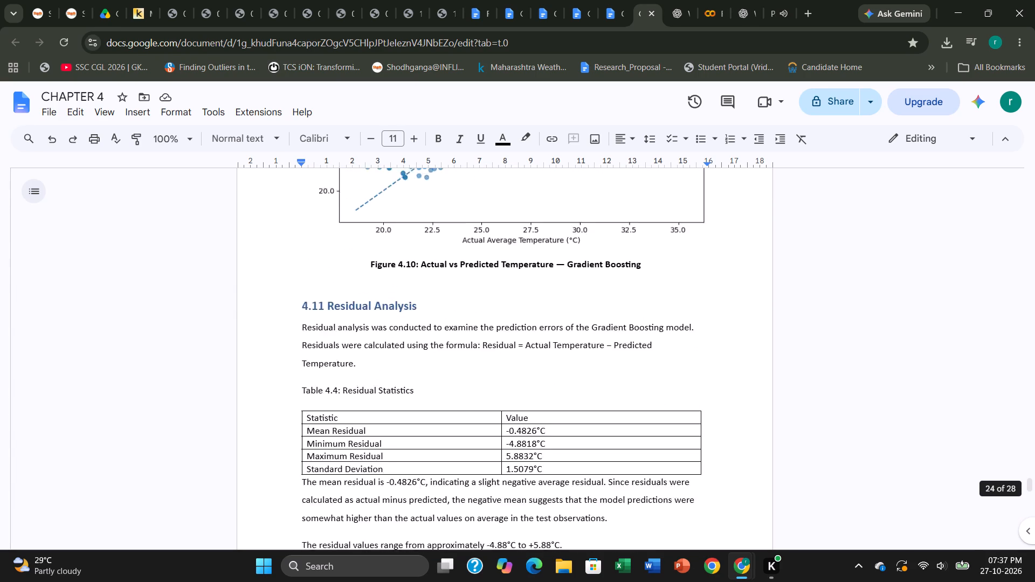
scroll(504, 376, up, 2)
scroll(504, 376, down, 6)
scroll(504, 376, up, 2)
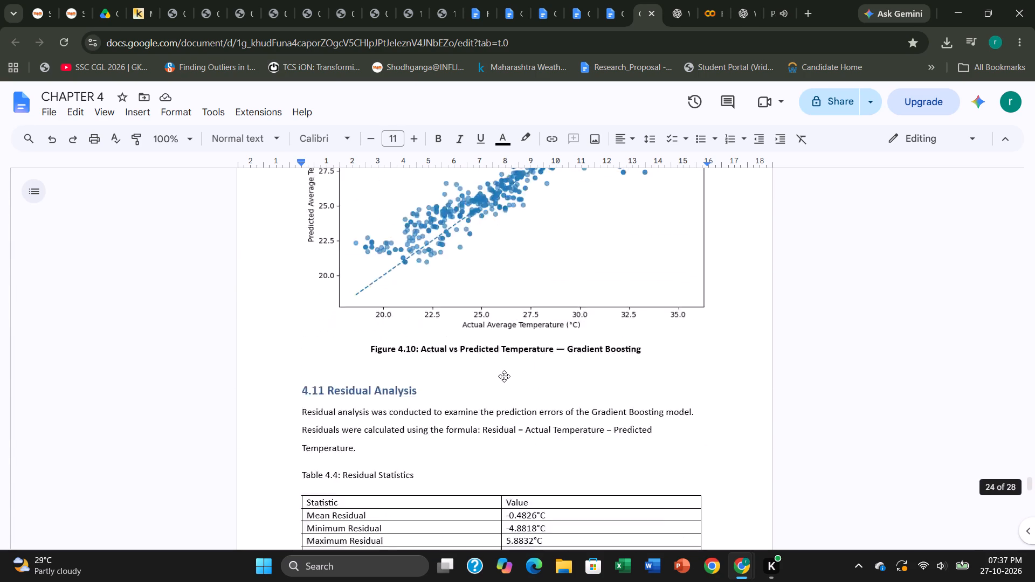
scroll(504, 376, up, 1)
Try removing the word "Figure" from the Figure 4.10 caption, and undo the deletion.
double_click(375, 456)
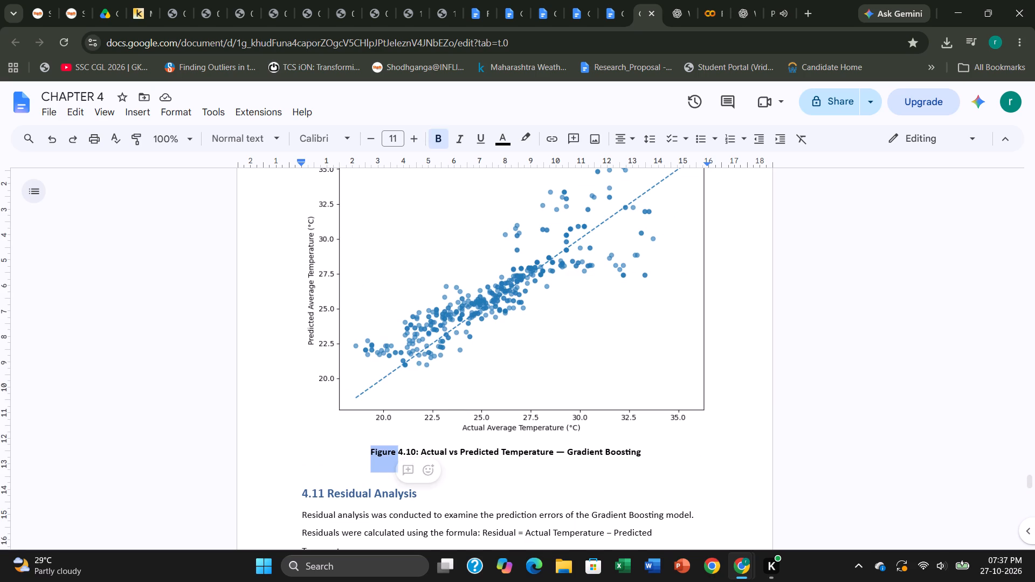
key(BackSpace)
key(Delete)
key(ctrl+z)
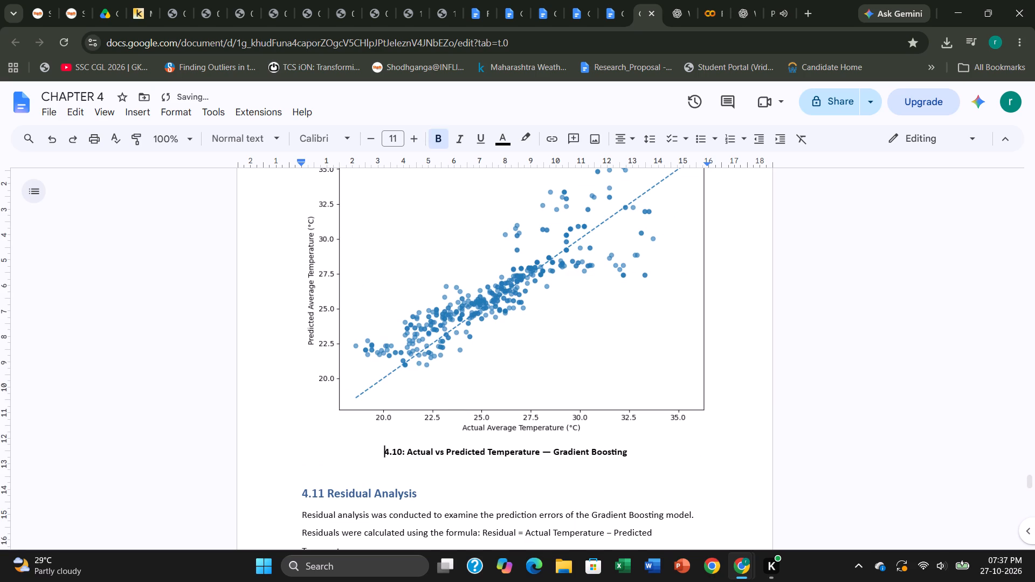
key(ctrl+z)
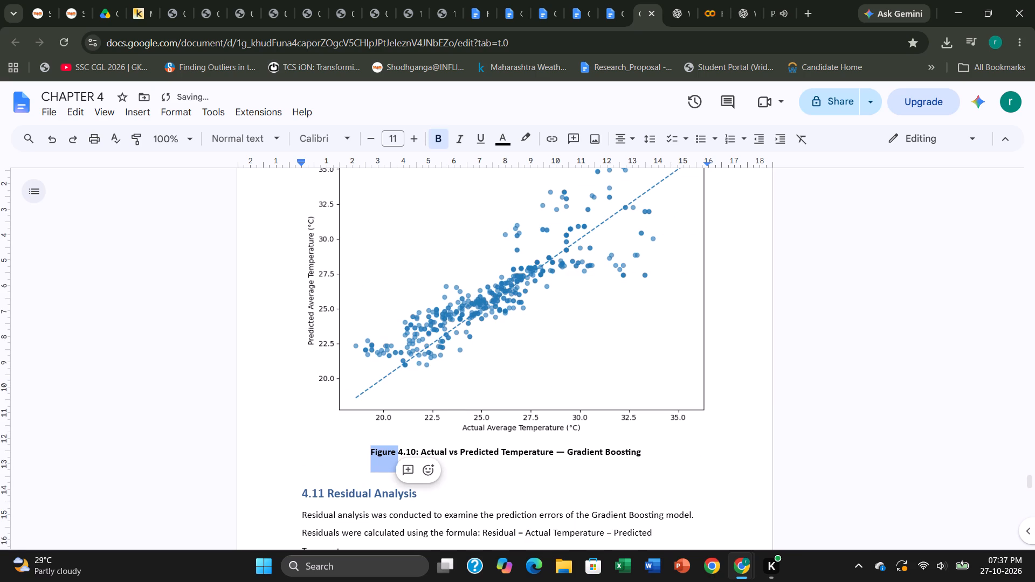
Clear the selection in the Figure 4.10 caption and save the document.
click(297, 426)
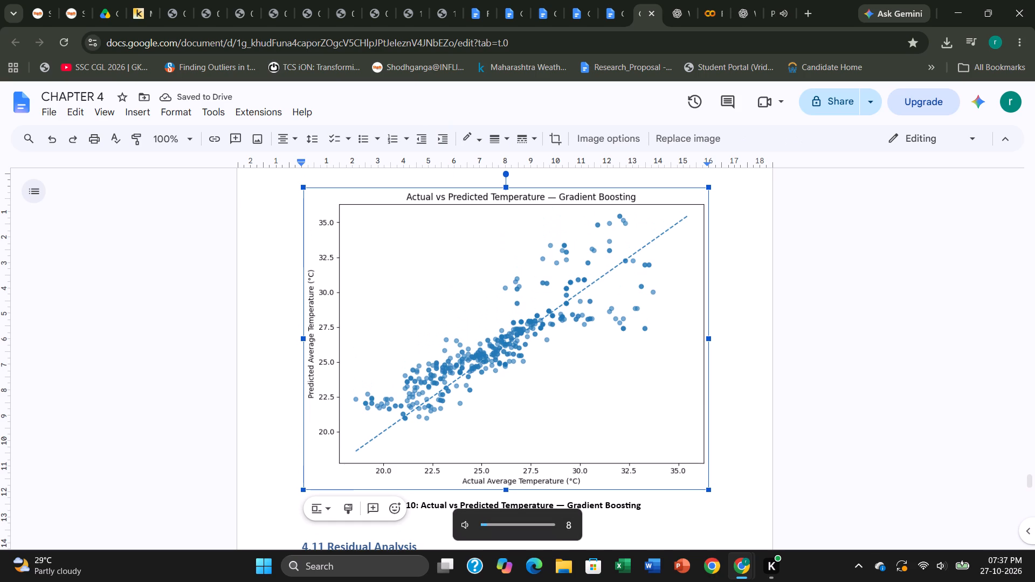
key(ctrl+s)
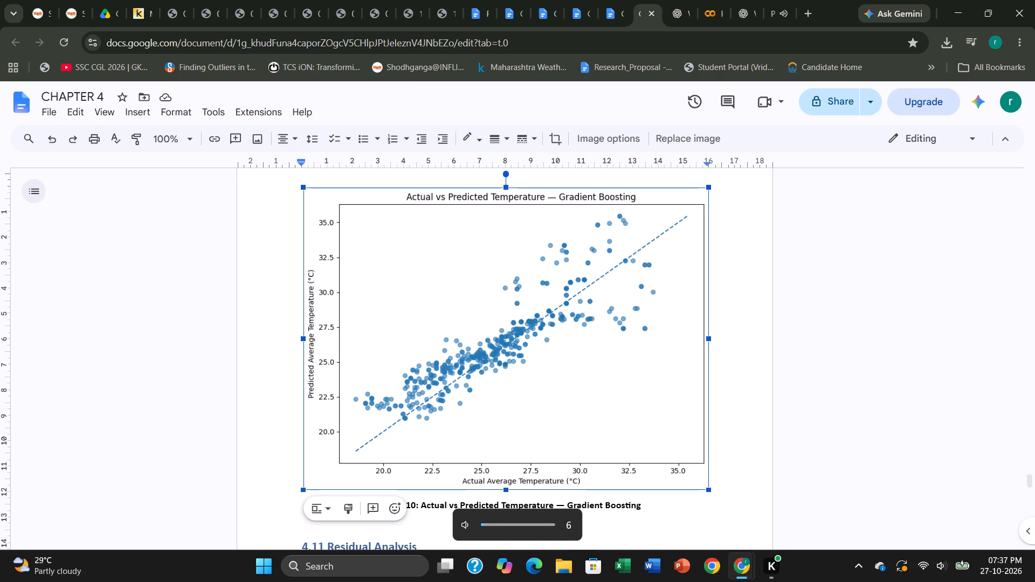
click(289, 380)
key(ctrl+s)
scroll(289, 380, down, 2)
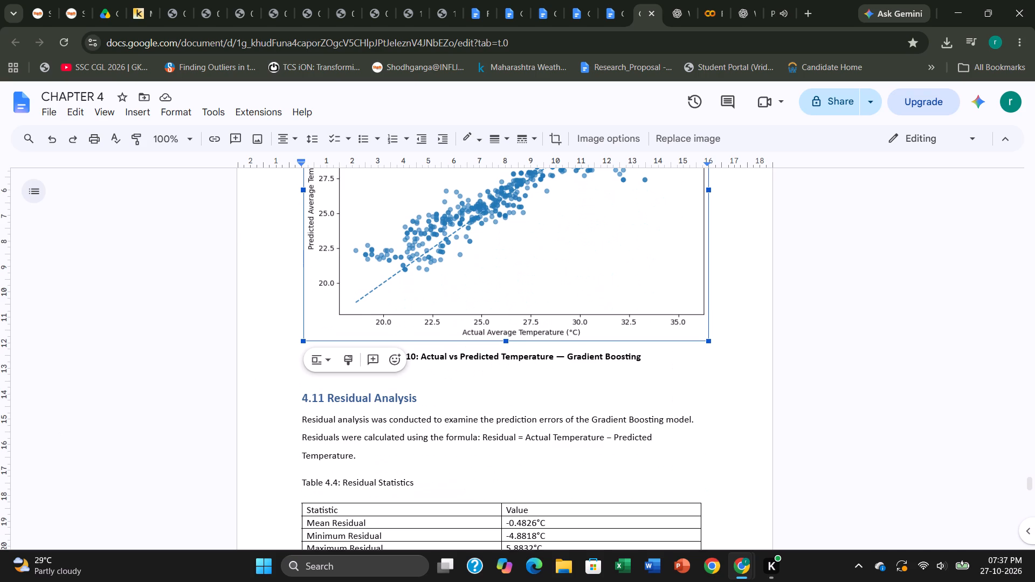
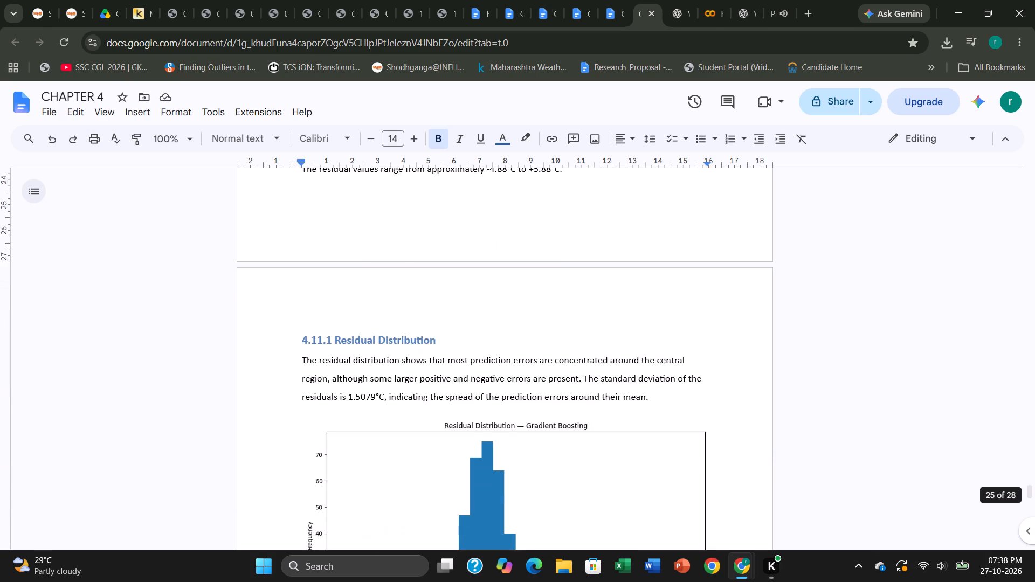
scroll(403, 389, down, 5)
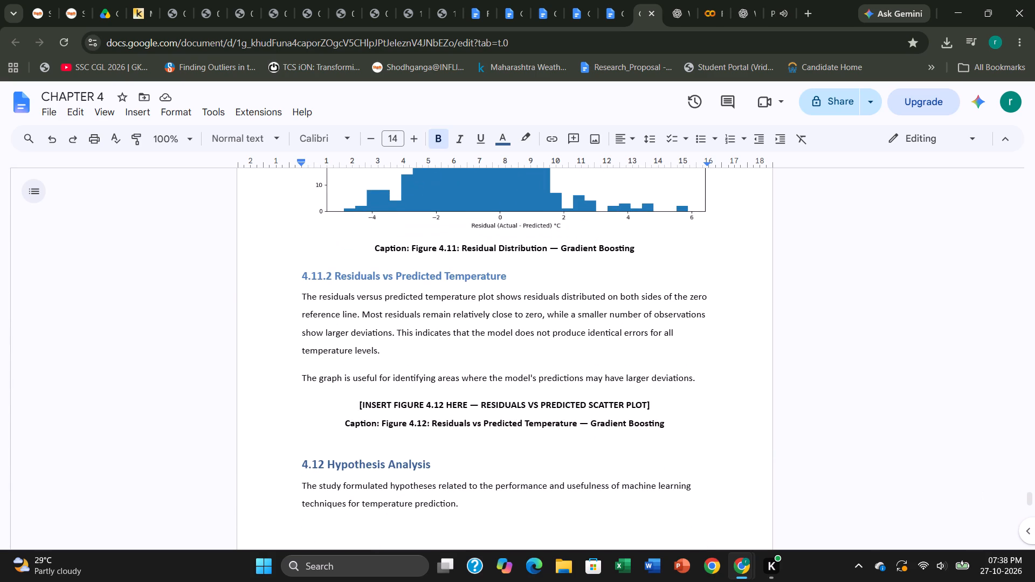
double_click(379, 253)
key(BackSpace)
key(Delete)
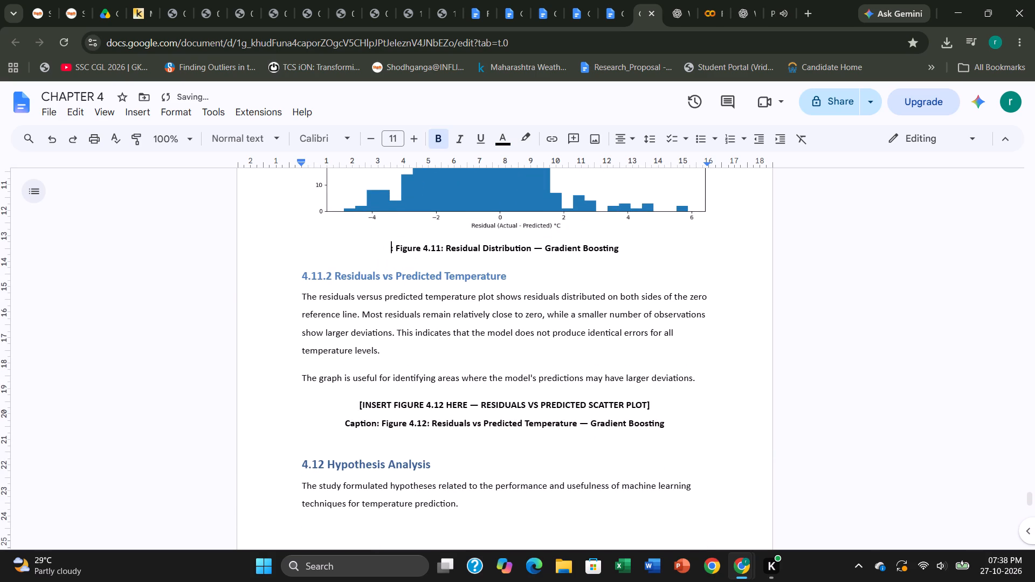
Switch to the Research.ipynb Colab notebook and copy the Step 36 Residuals vs Predicted Temperature — Gradient Boosting plot image.
scroll(380, 387, down, 1)
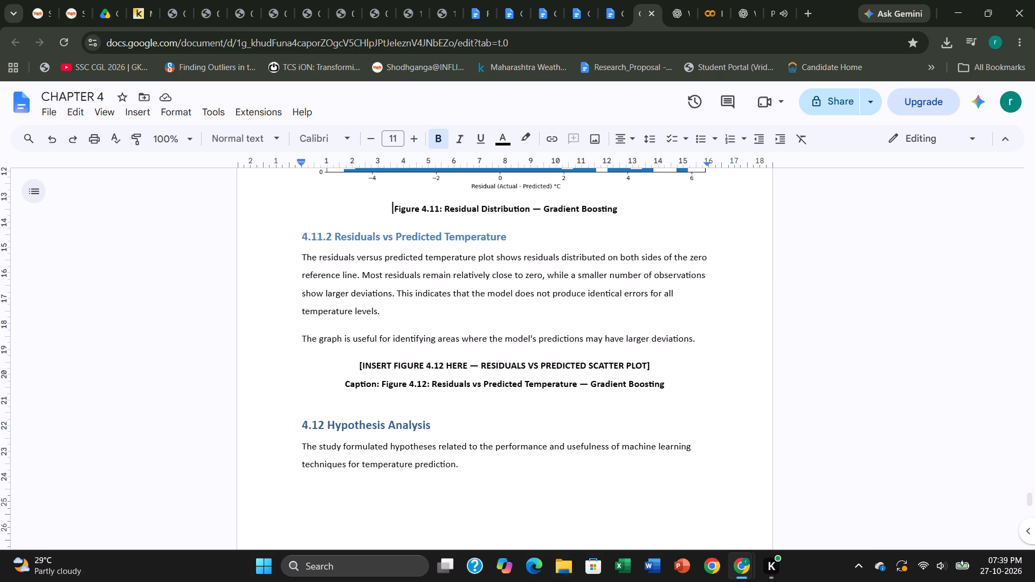
scroll(574, 376, up, 2)
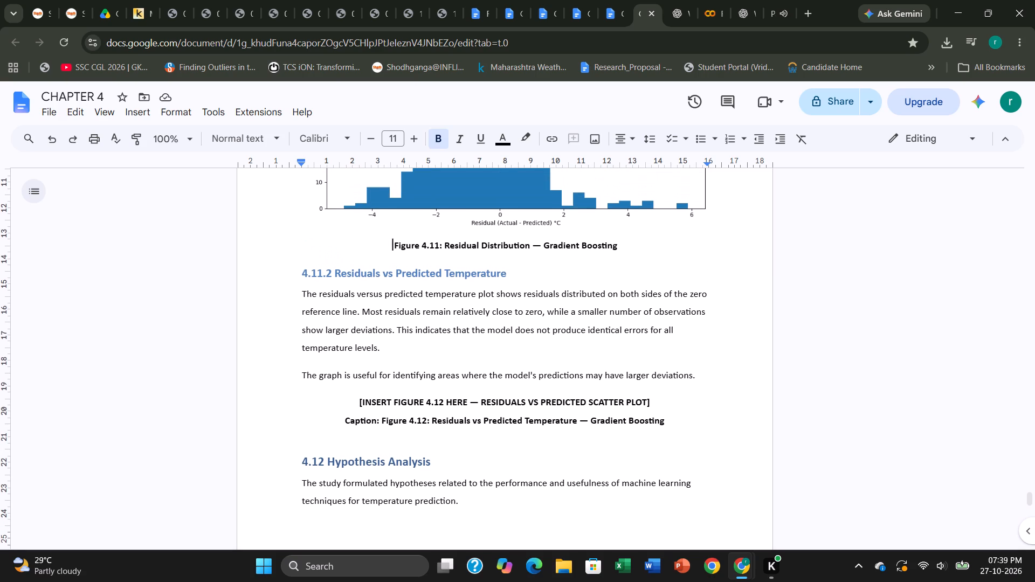
scroll(574, 376, up, 3)
click(715, 11)
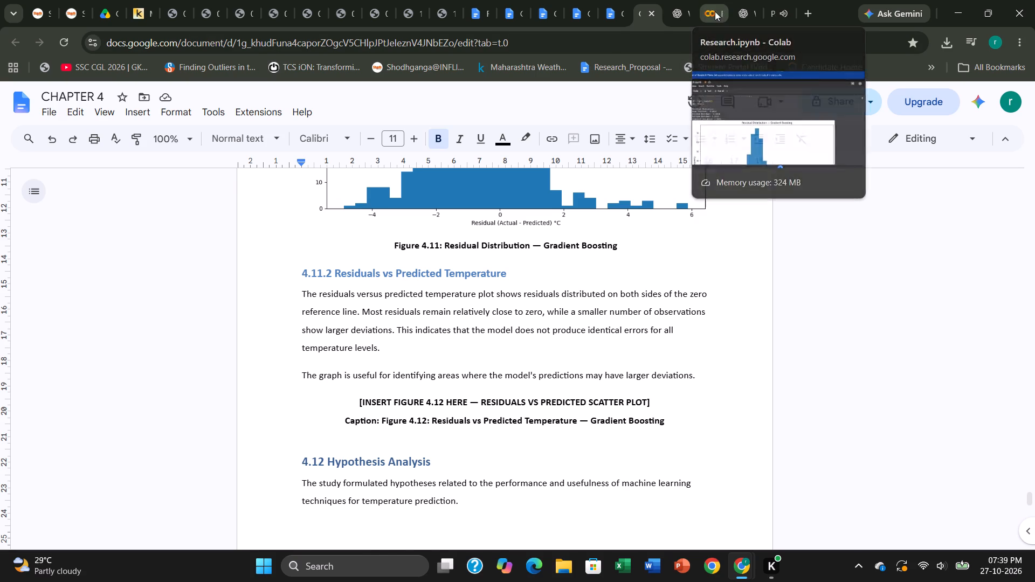
scroll(339, 438, down, 6)
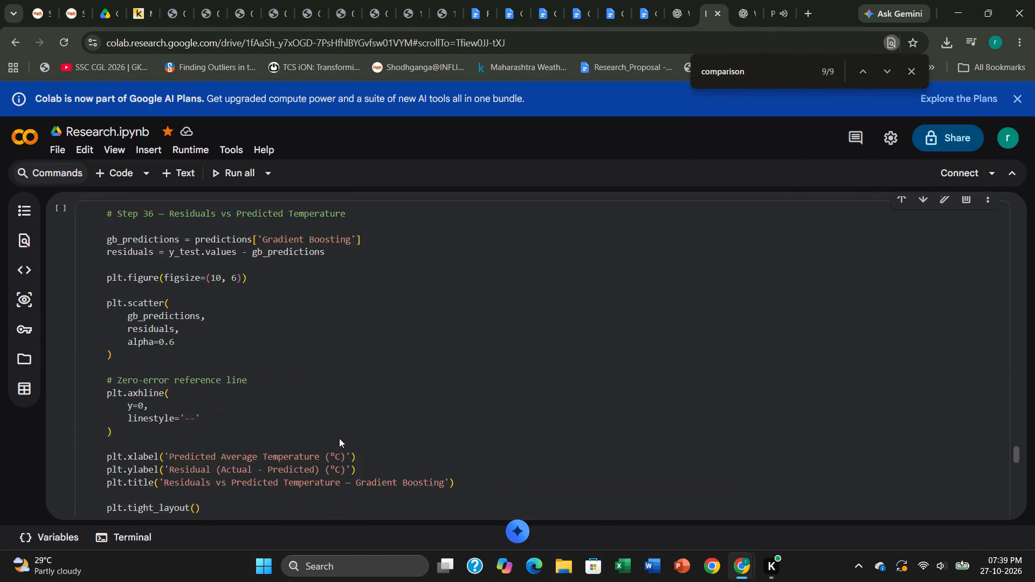
scroll(339, 438, down, 1)
scroll(339, 438, up, 1)
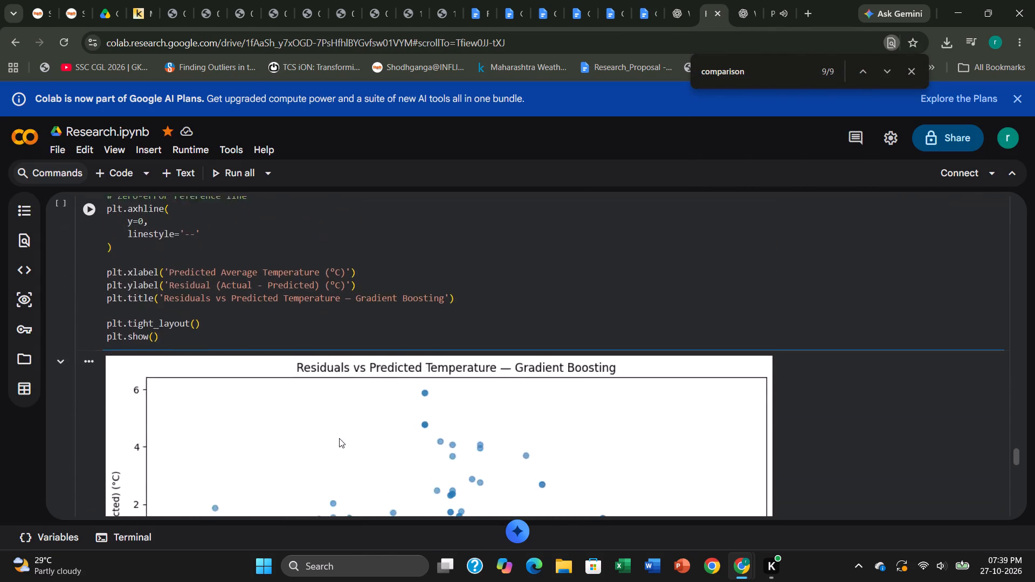
scroll(339, 438, up, 1)
scroll(339, 438, down, 2)
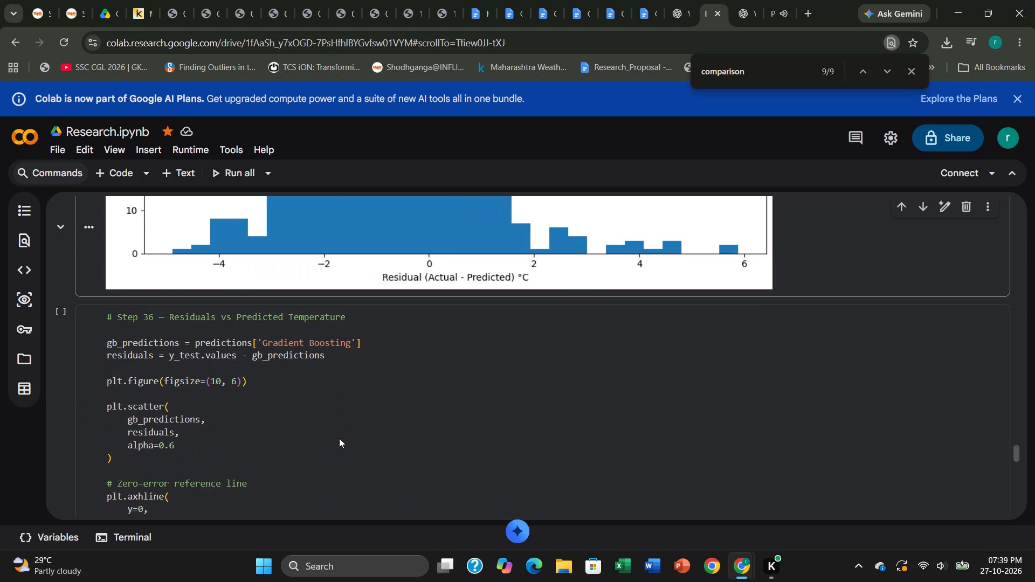
scroll(339, 438, down, 3)
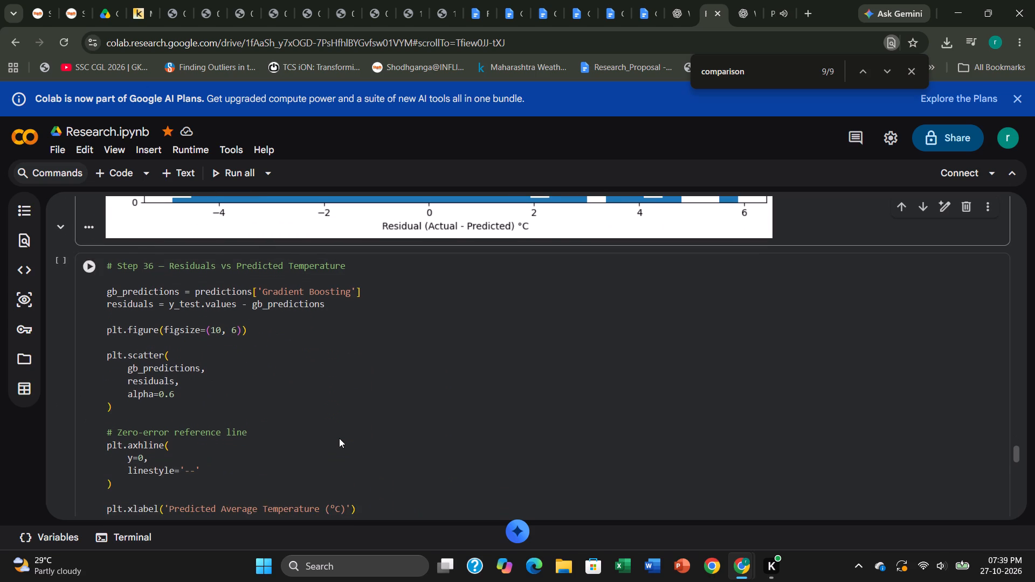
scroll(339, 438, down, 2)
right_click(346, 390)
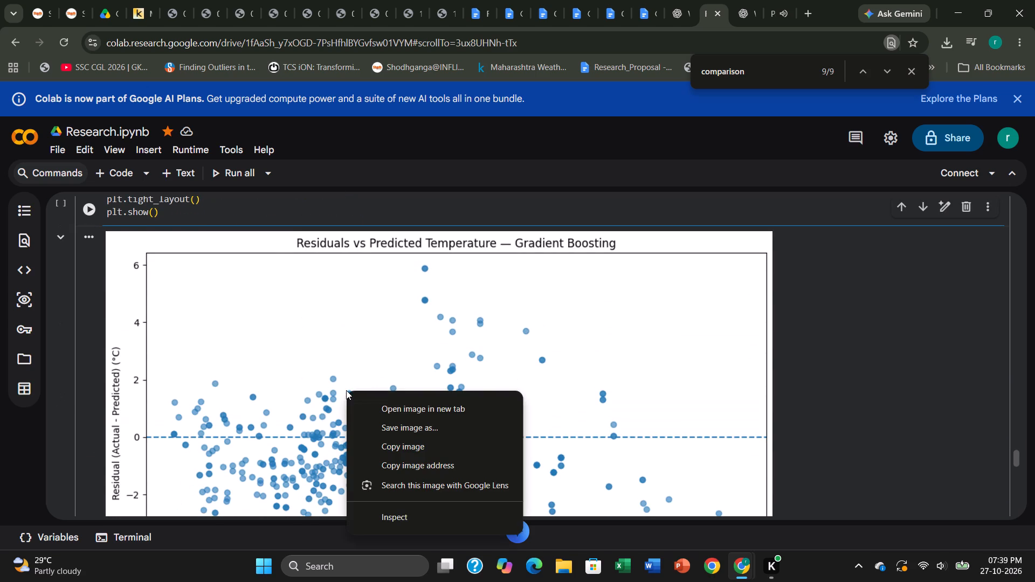
click(389, 451)
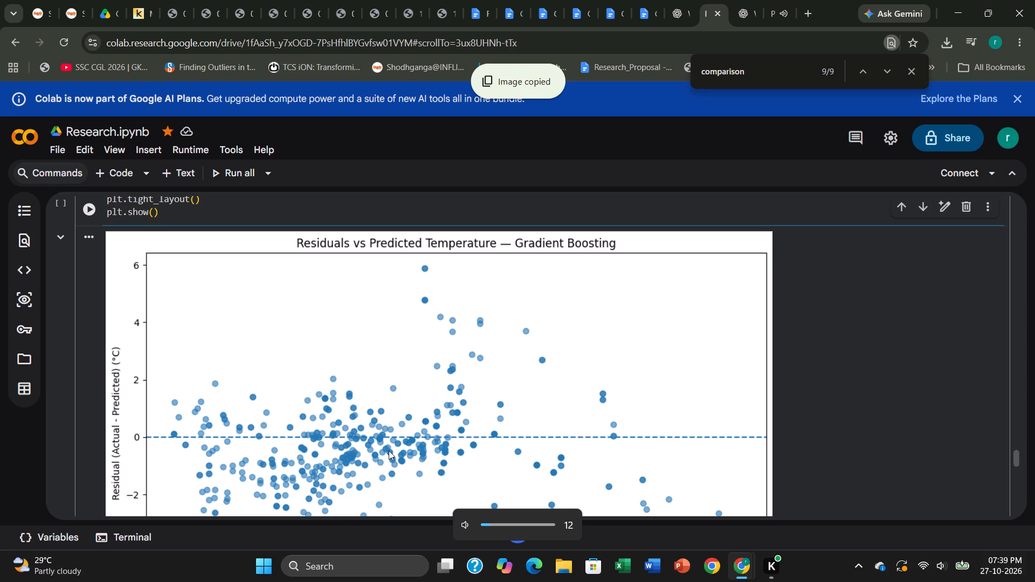
In the CHAPTER 4 document, replace the Figure 4.12 placeholder line in section 4.11.2 with the copied scatter plot and save.
click(647, 0)
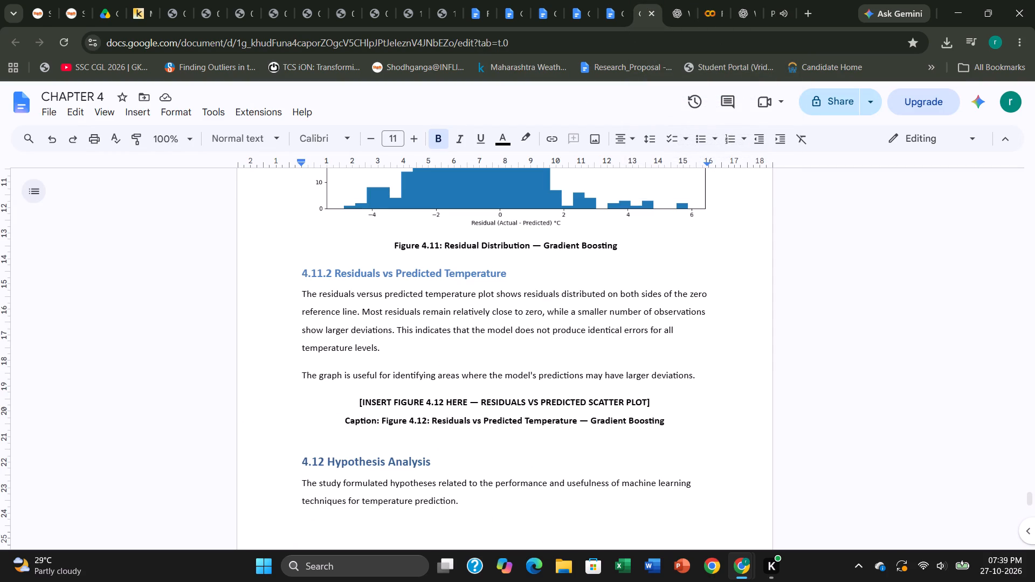
triple_click(602, 402)
double_click(602, 402)
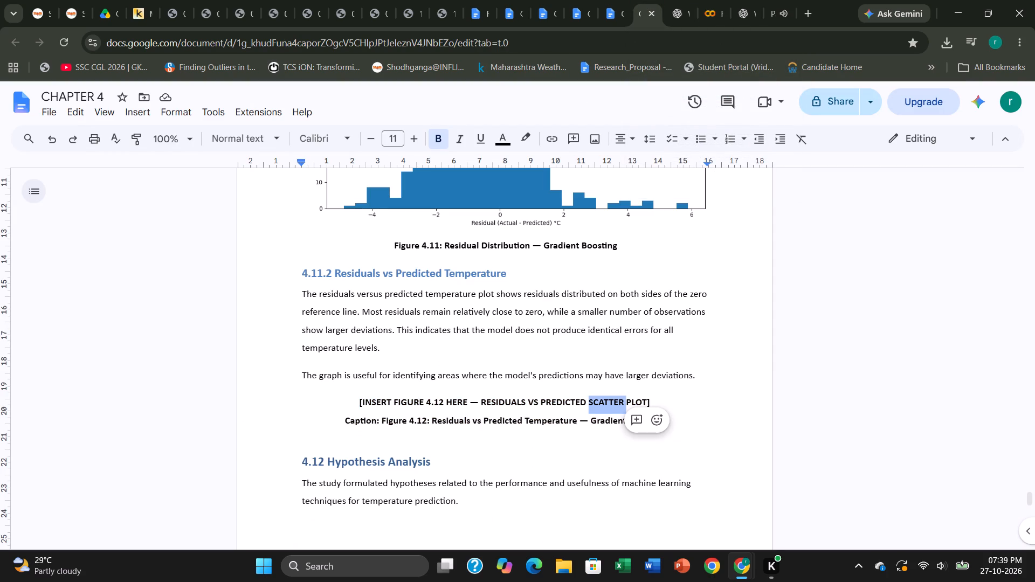
drag(661, 400, 356, 406)
key(ctrl+v)
key(ctrl+s)
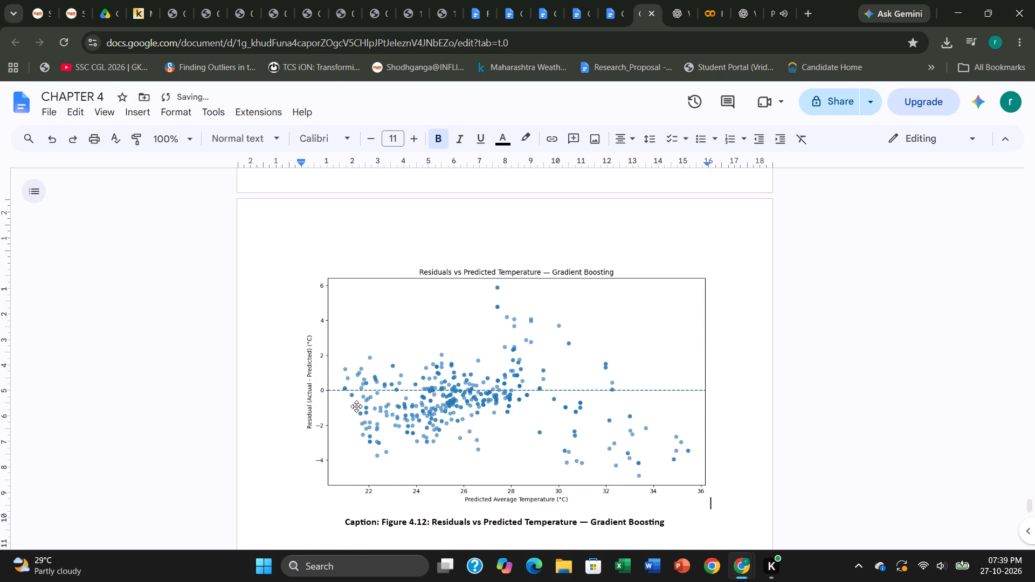
Remove the "Caption:" prefix from the Figure 4.12 caption and save the document.
scroll(288, 433, down, 2)
double_click(365, 376)
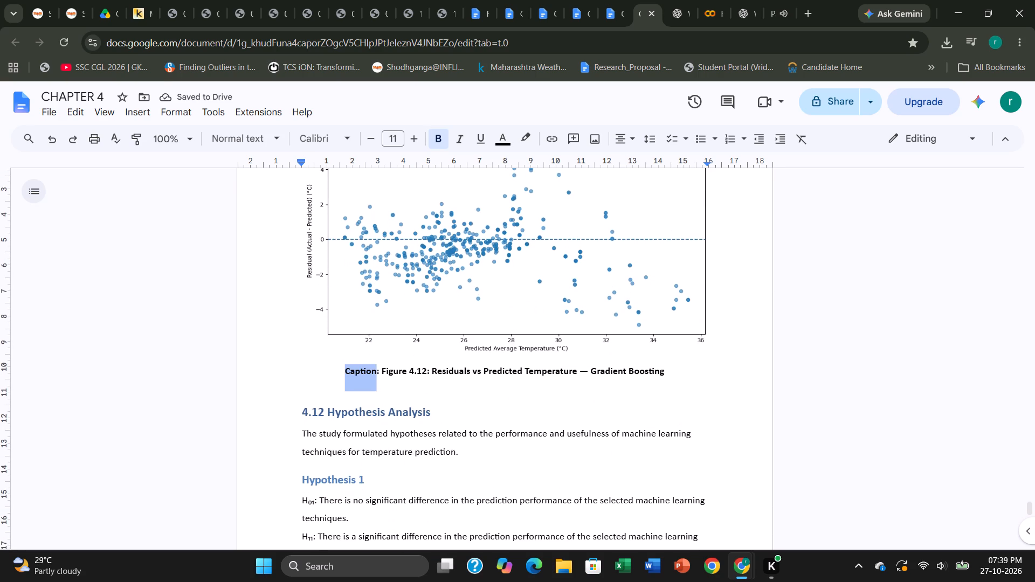
key(BackSpace)
key(Delete)
key(ctrl+s)
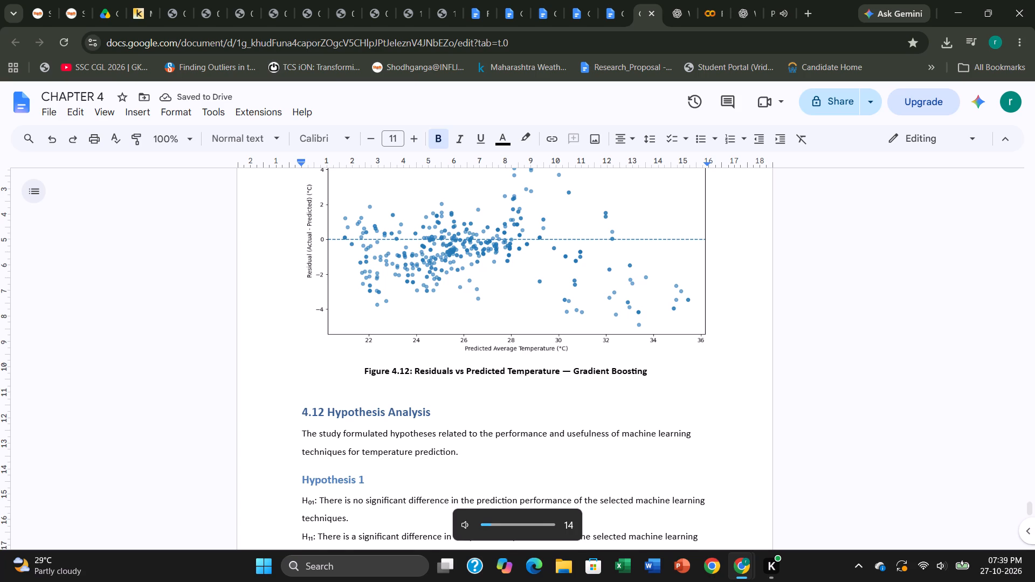
scroll(365, 376, down, 1)
key(ctrl+s)
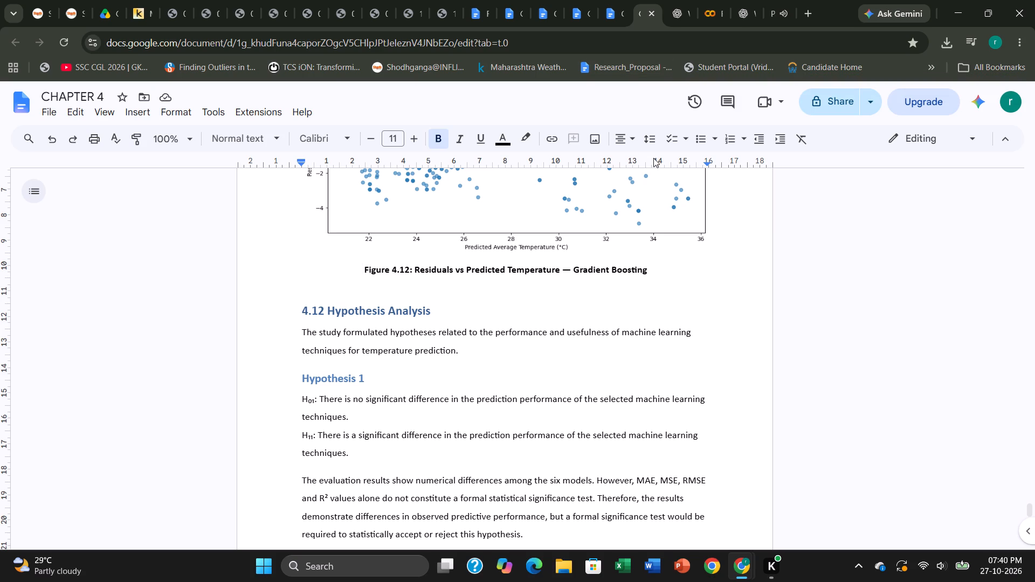
key(ctrl+s)
scroll(537, 269, down, 1)
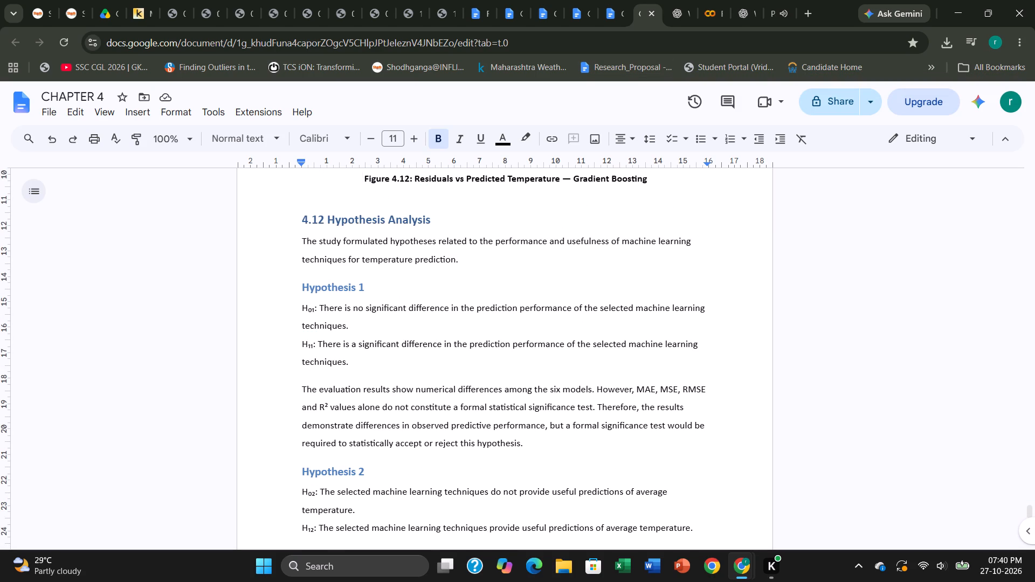
click(475, 338)
key(ctrl+s)
Delete the duplicate plain-format draft of Chapter 4 that precedes the formatted chapter, from its title through its conclusion, and save.
scroll(533, 295, up, 6)
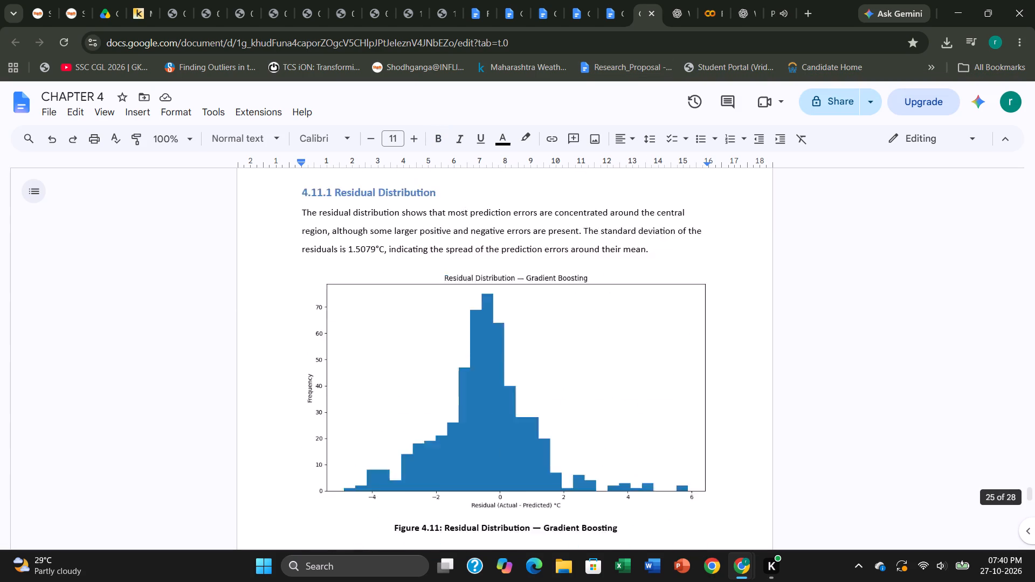
scroll(533, 295, up, 17)
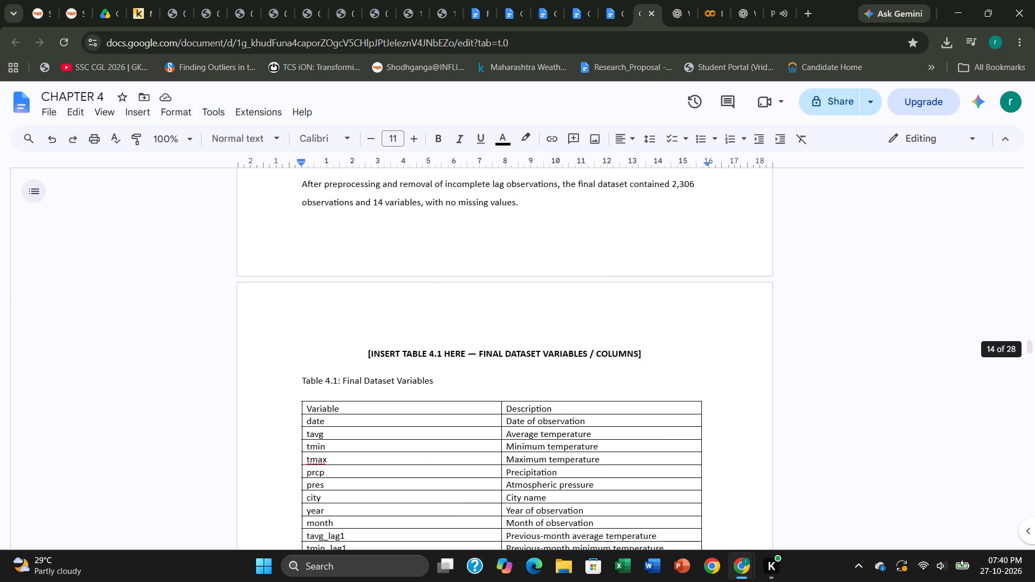
scroll(533, 295, up, 9)
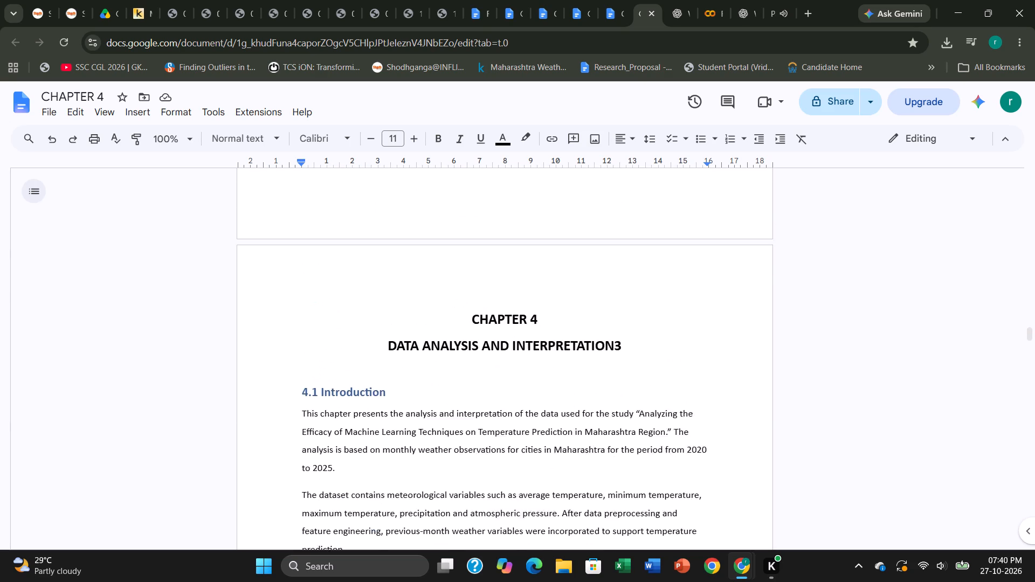
scroll(533, 295, up, 1)
drag(548, 289, 441, 130)
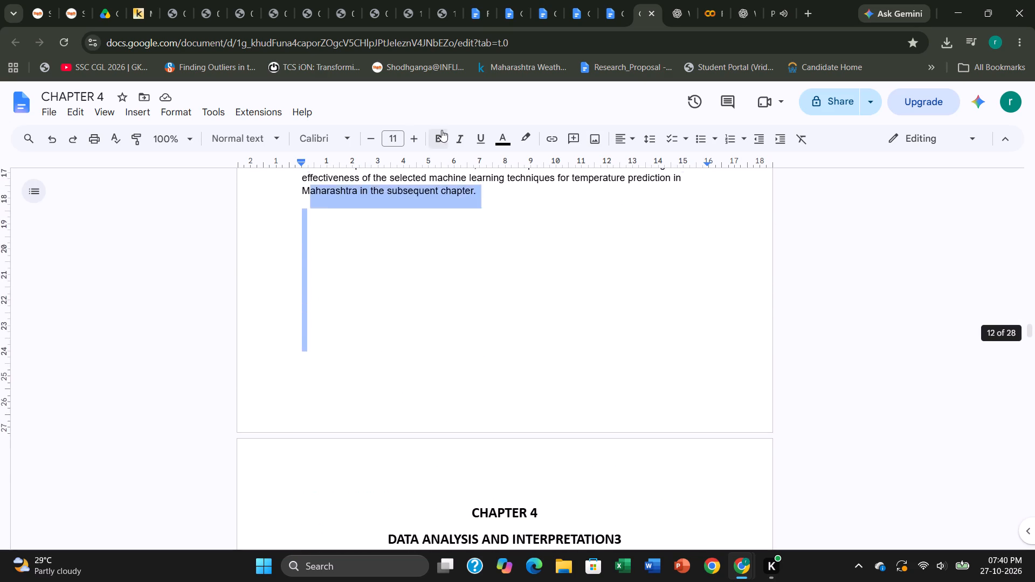
drag(441, 130, 437, 4)
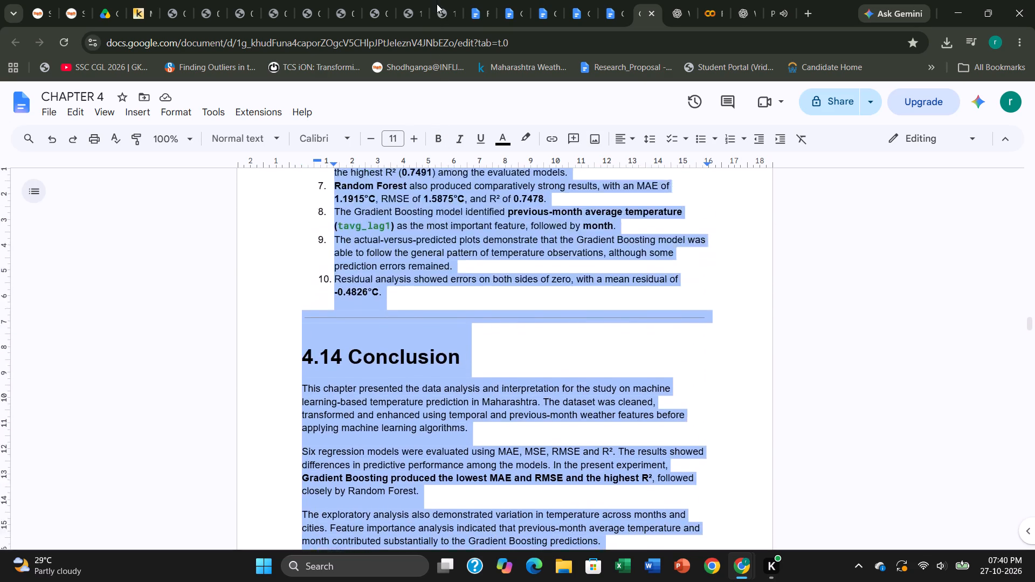
drag(437, 4, 438, 15)
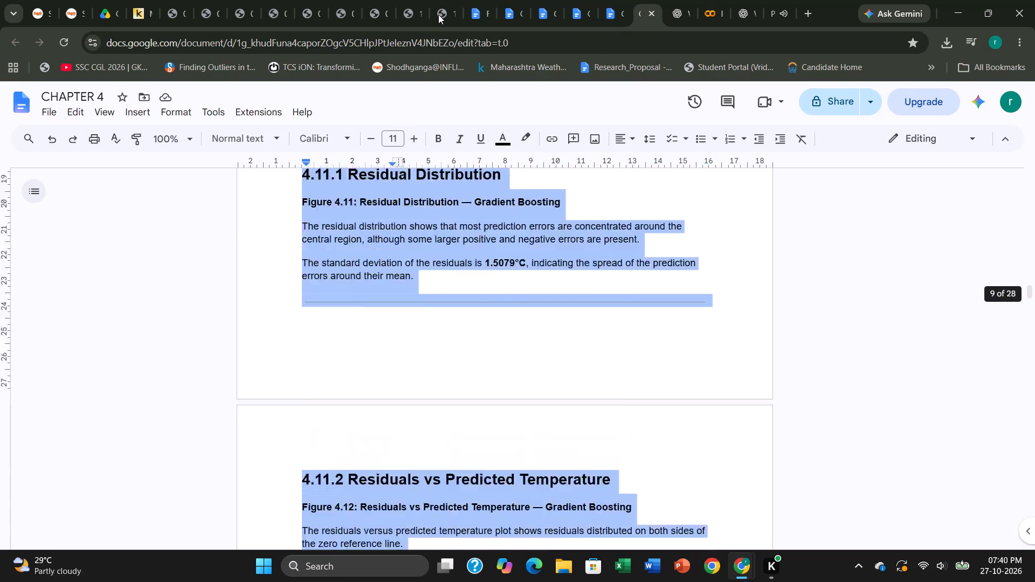
drag(438, 15, 459, 0)
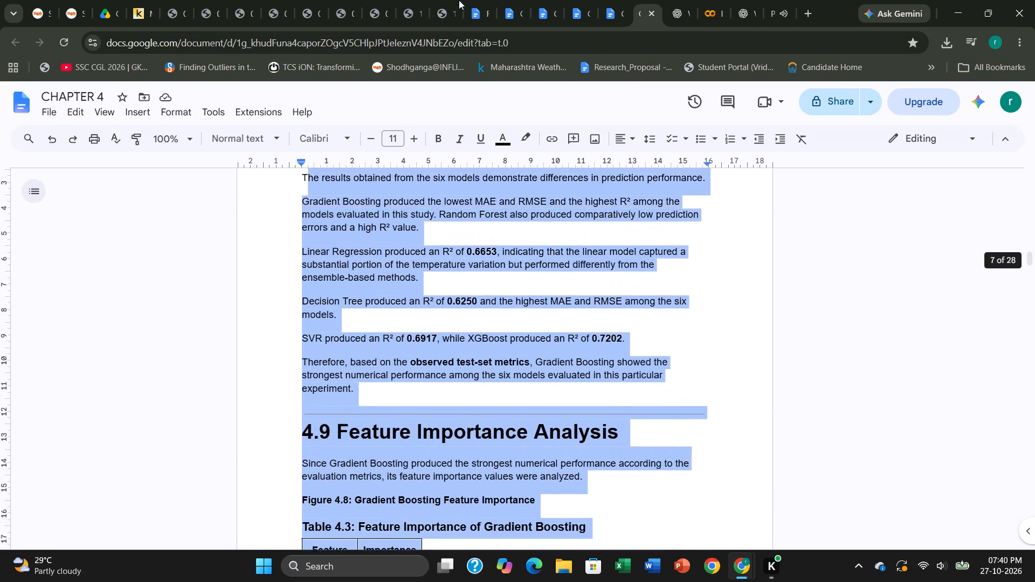
drag(459, 0, 465, 0)
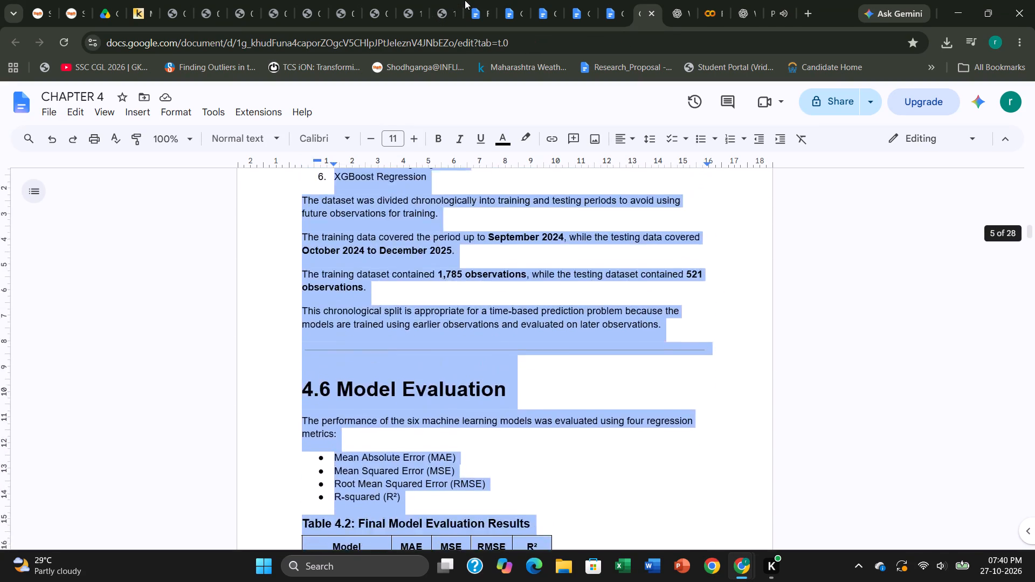
drag(465, 0, 466, 0)
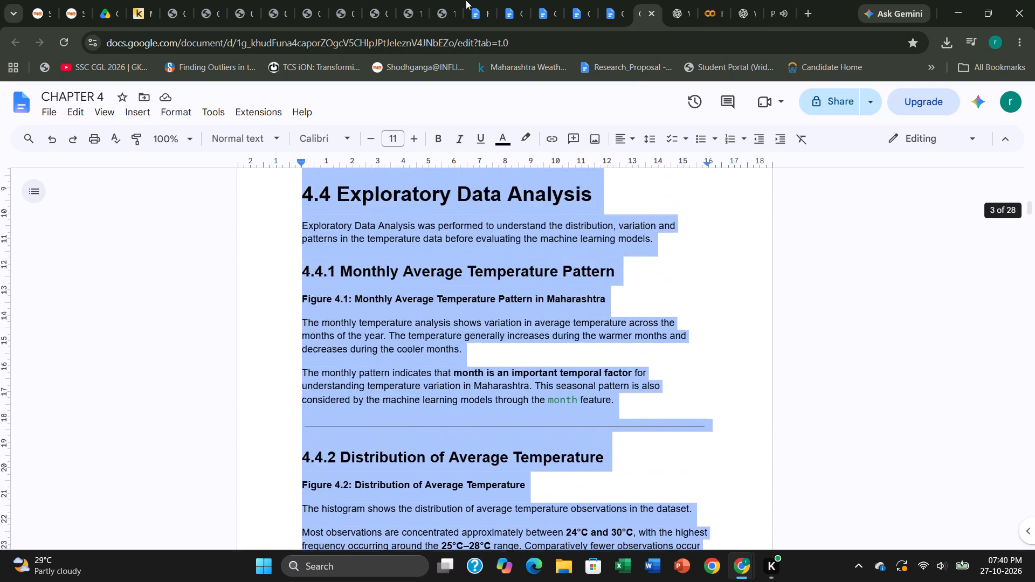
drag(466, 0, 467, 0)
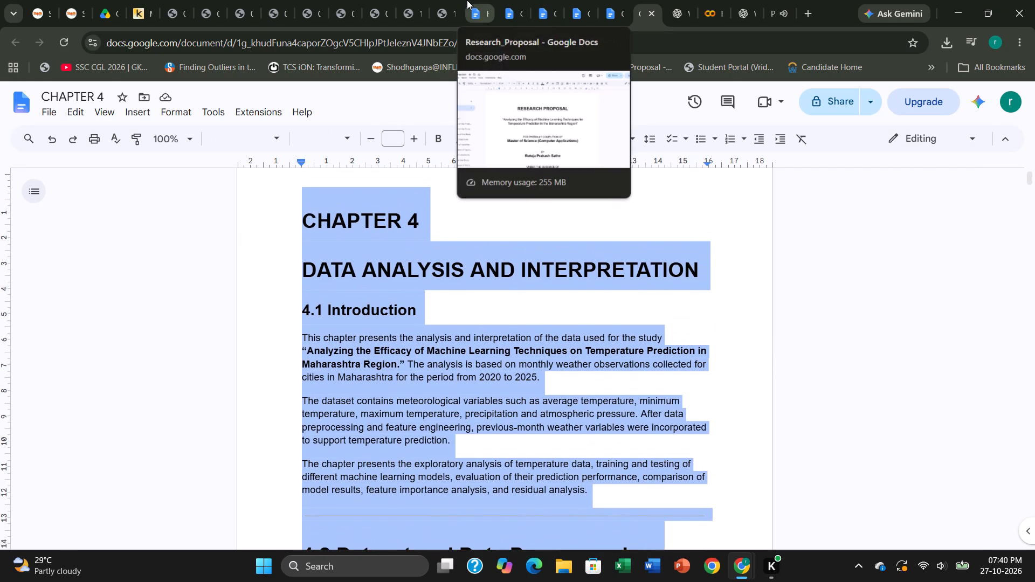
key(BackSpace)
key(BackSpace)
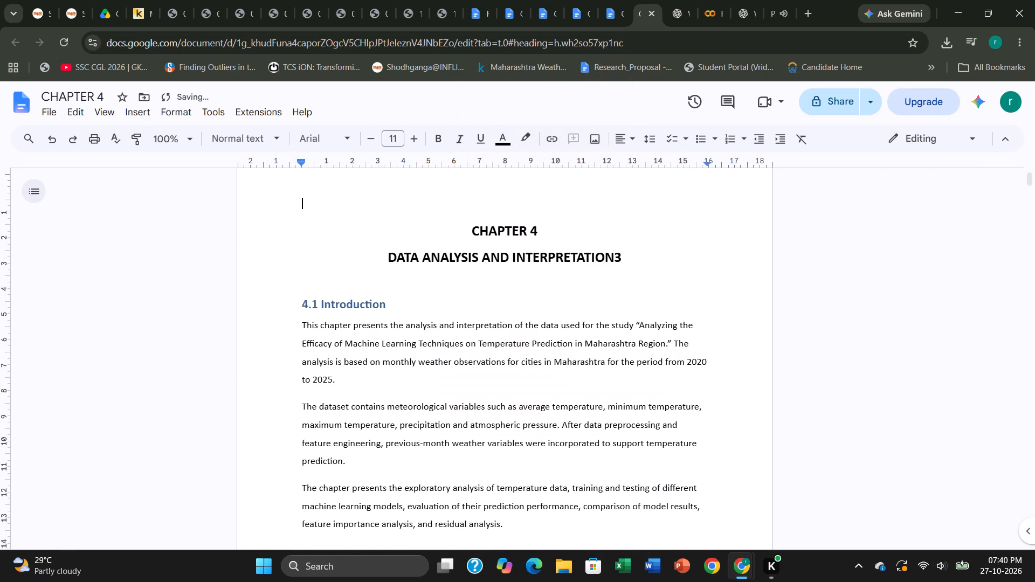
key(ctrl+s)
scroll(455, 50, up, 1)
scroll(563, 253, down, 2)
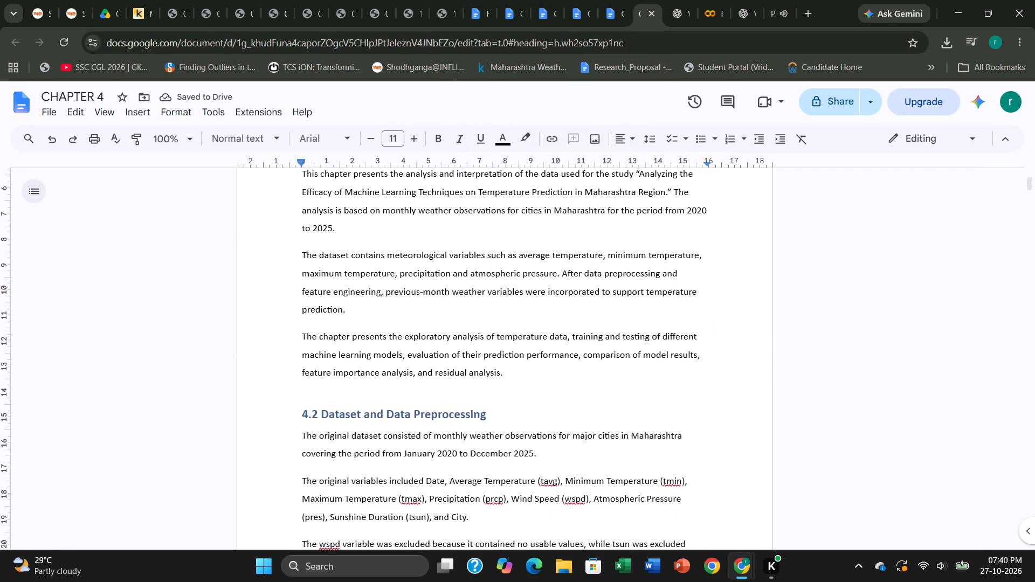
scroll(563, 253, up, 3)
key(ctrl+s)
key(BackSpace)
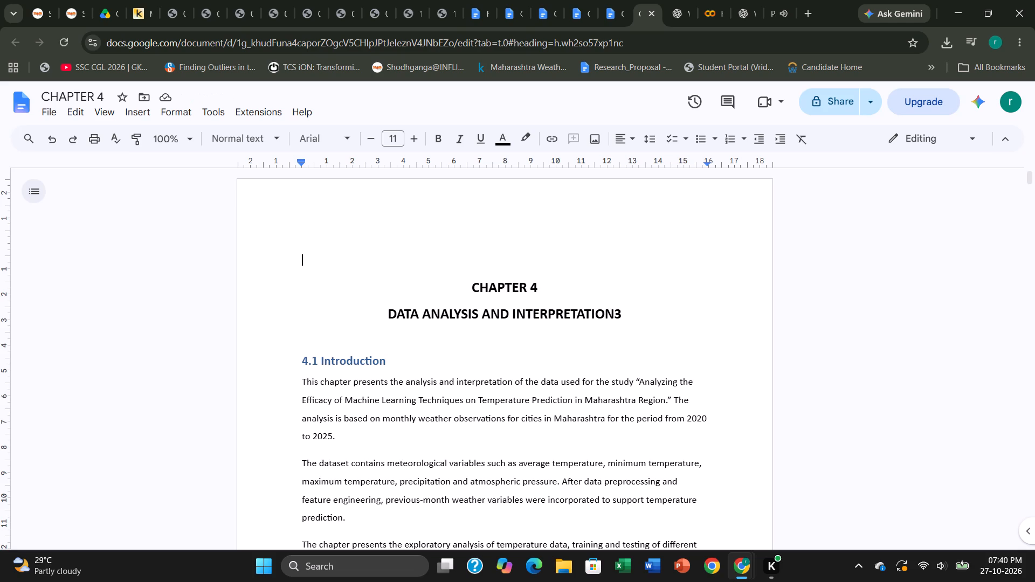
click(470, 284)
key(BackSpace)
key(BackSpace)
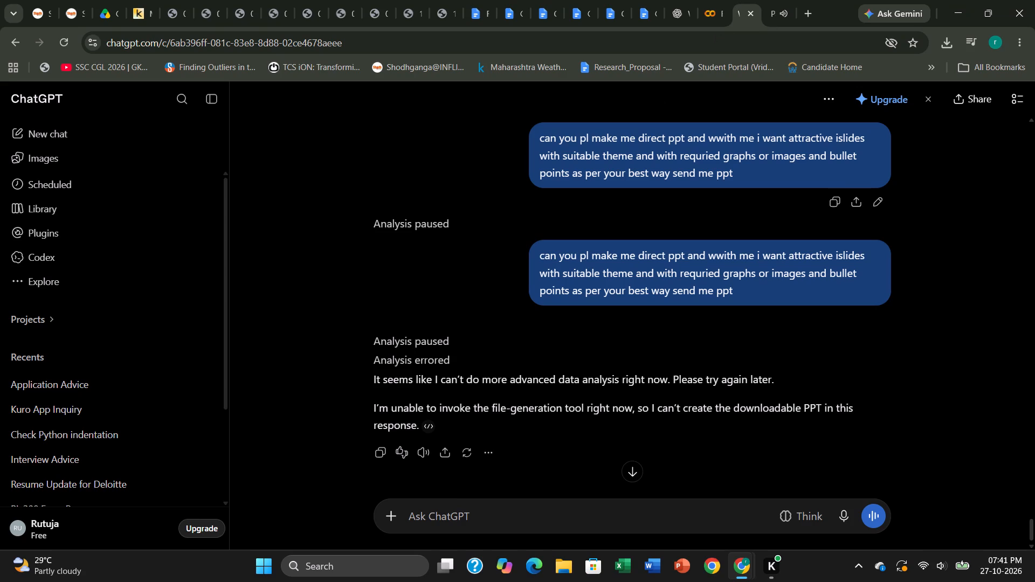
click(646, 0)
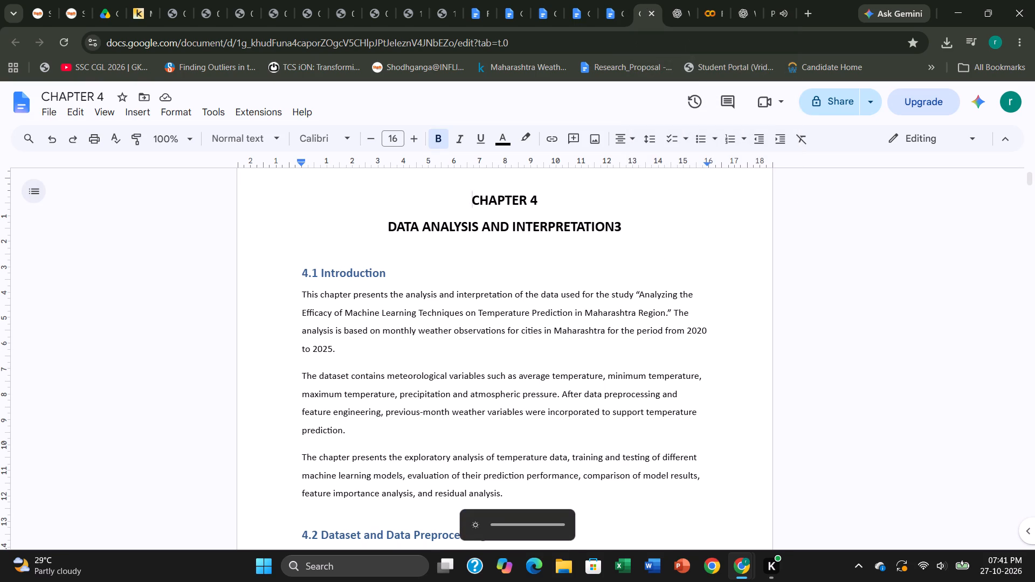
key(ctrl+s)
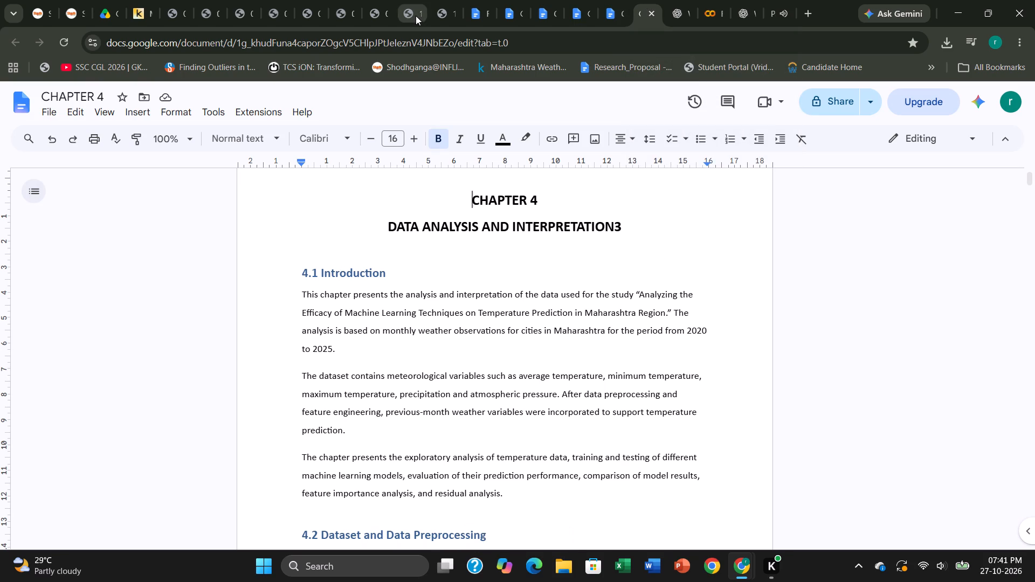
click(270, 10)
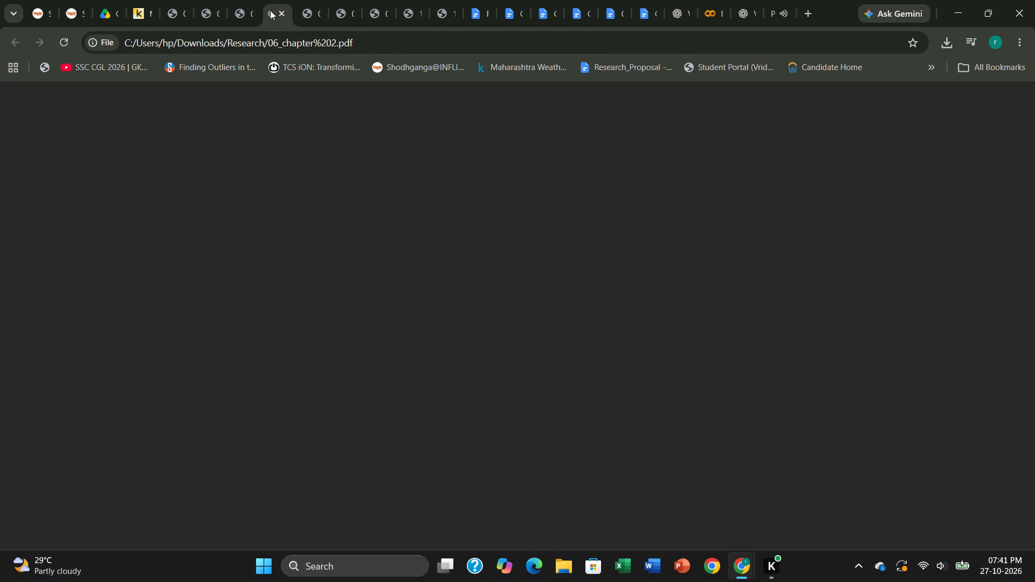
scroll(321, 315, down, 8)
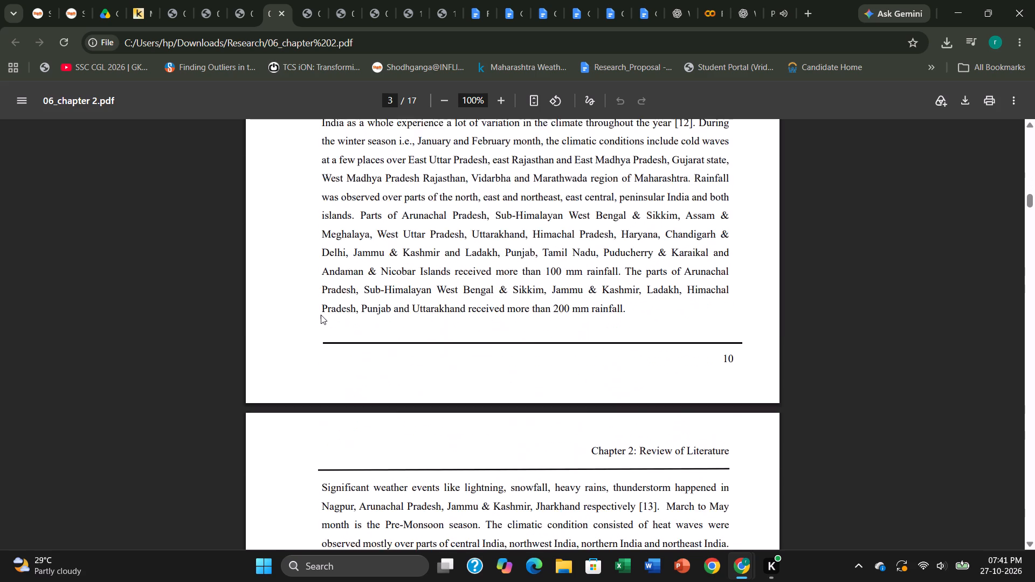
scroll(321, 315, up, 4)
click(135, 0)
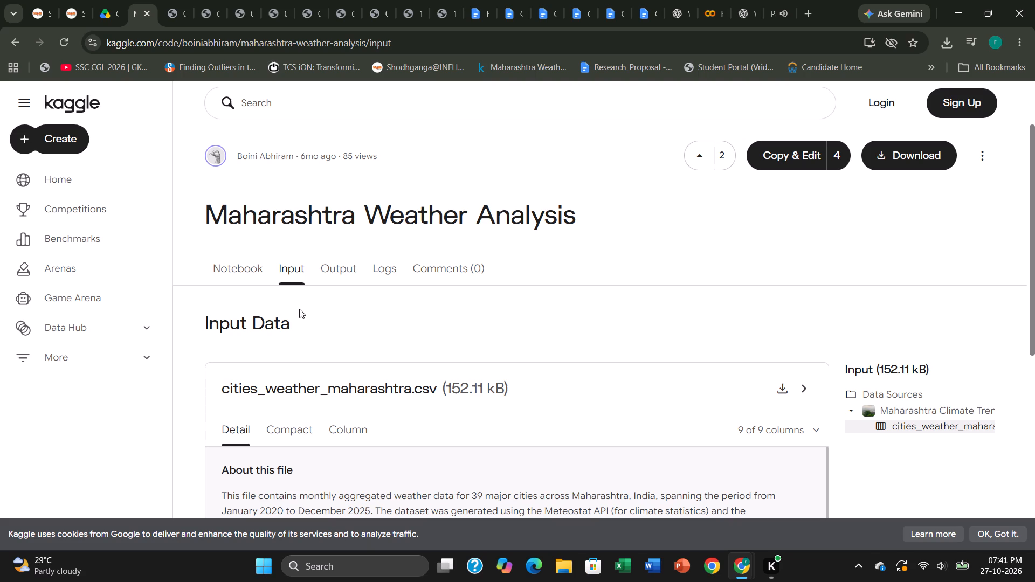
Open the AIML intro1 notebook from Drive's Colab Notebooks folder, look through its code and charts, and close it.
click(117, 0)
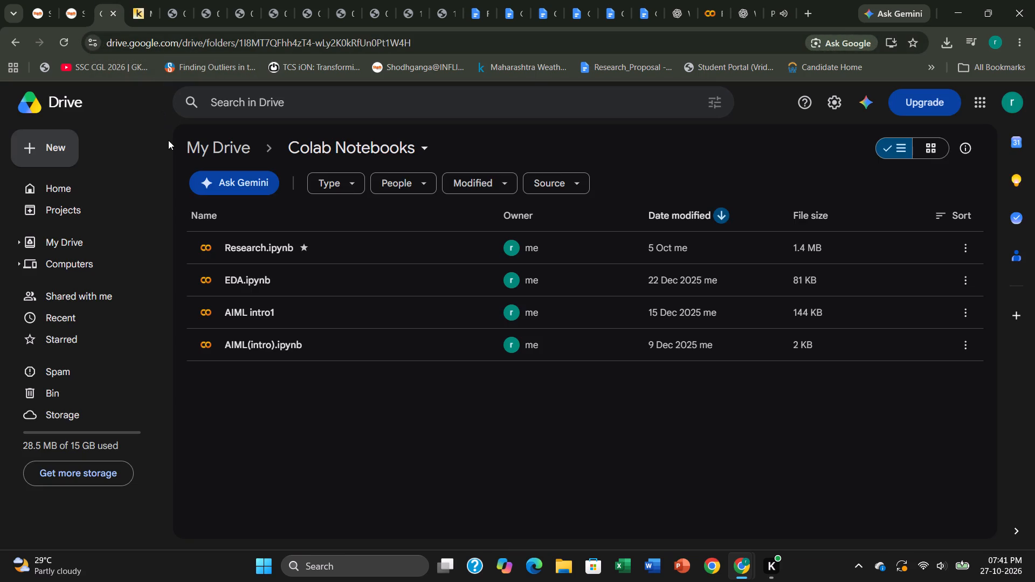
click(334, 389)
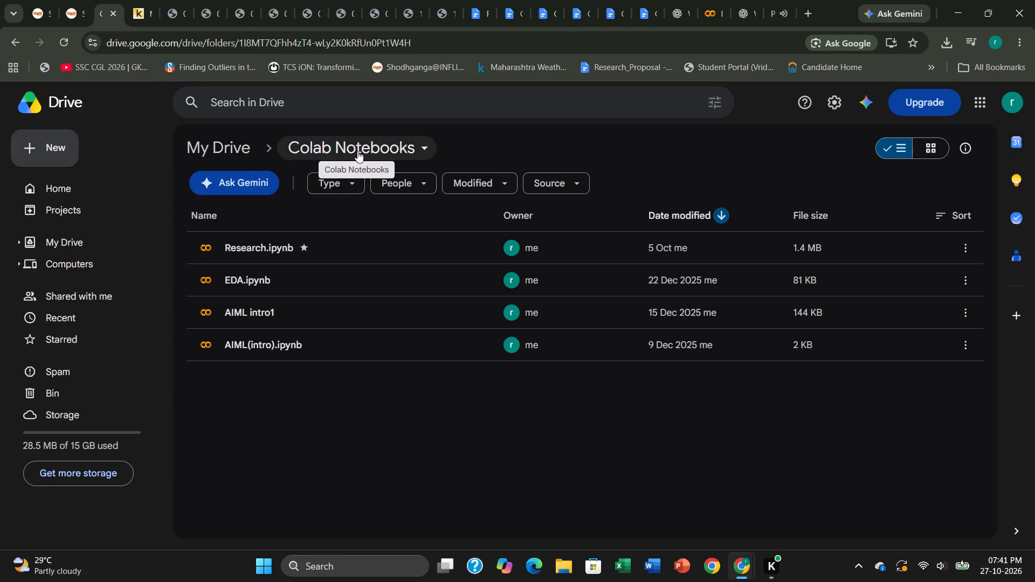
click(362, 420)
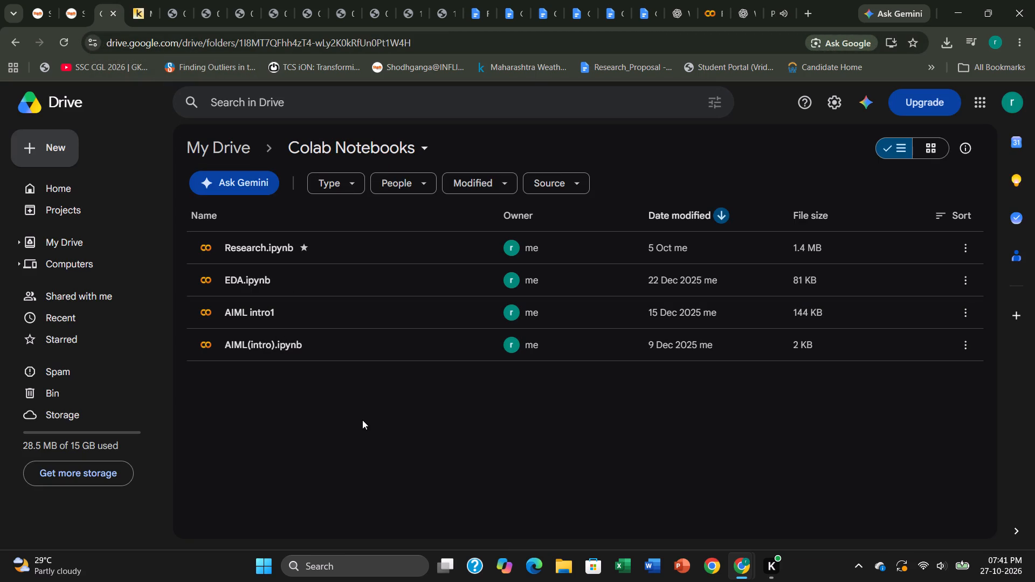
click(327, 151)
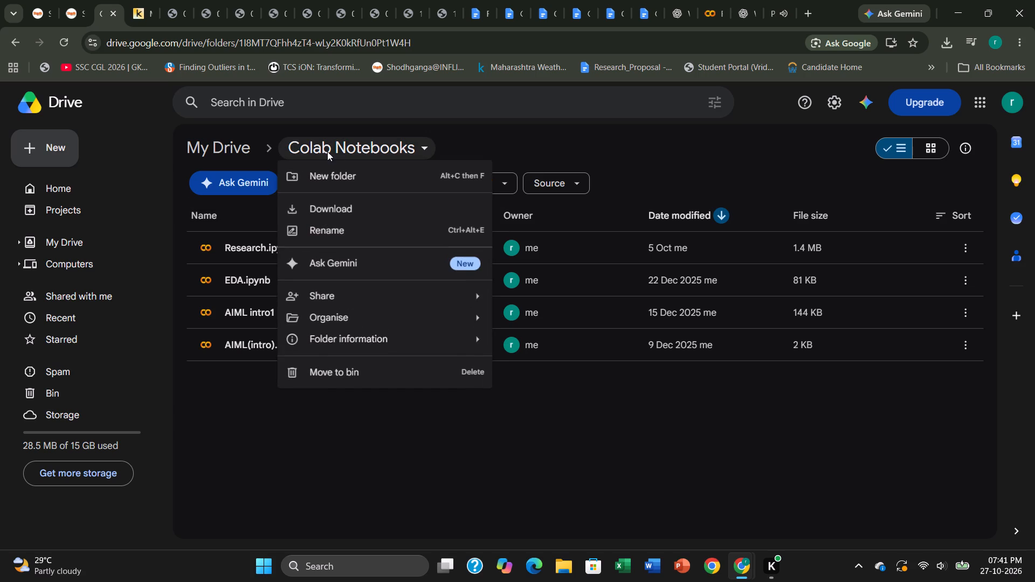
click(242, 433)
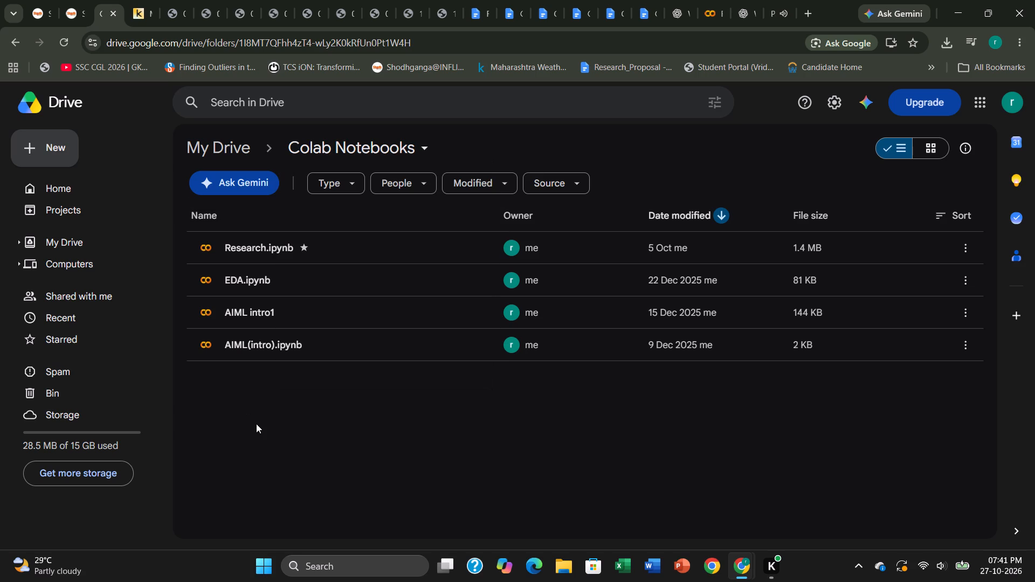
double_click(250, 311)
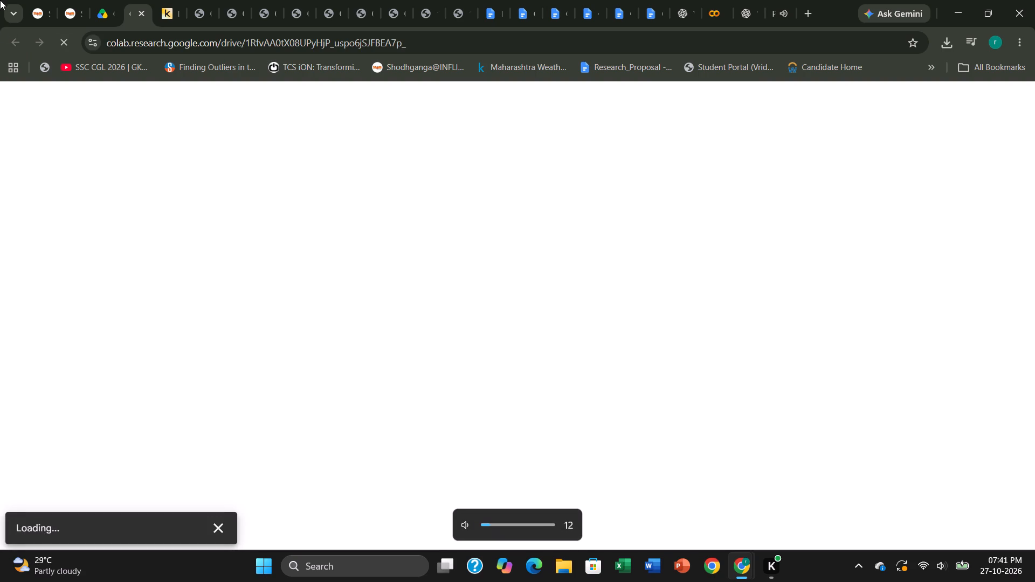
click(18, 41)
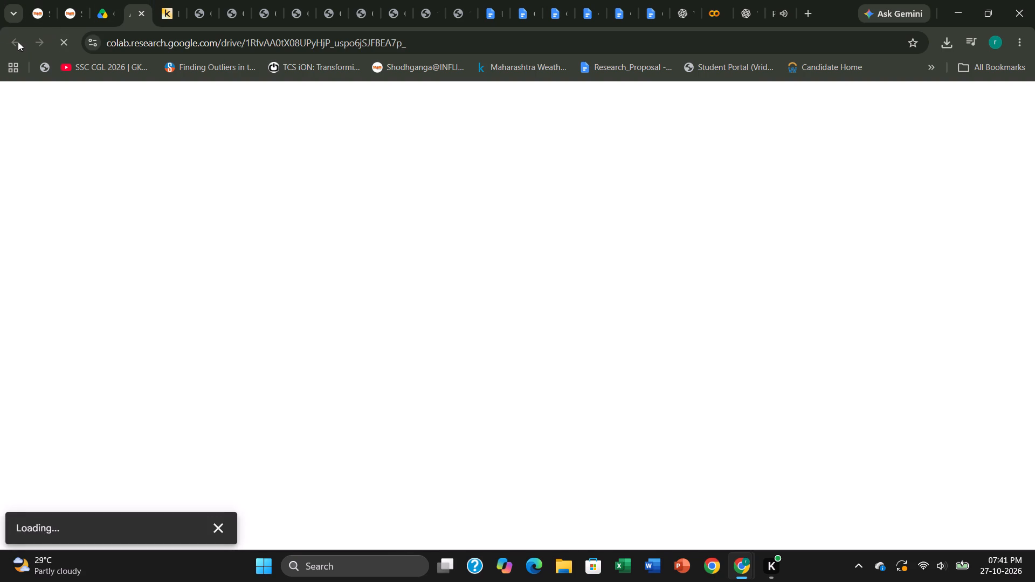
click(163, 6)
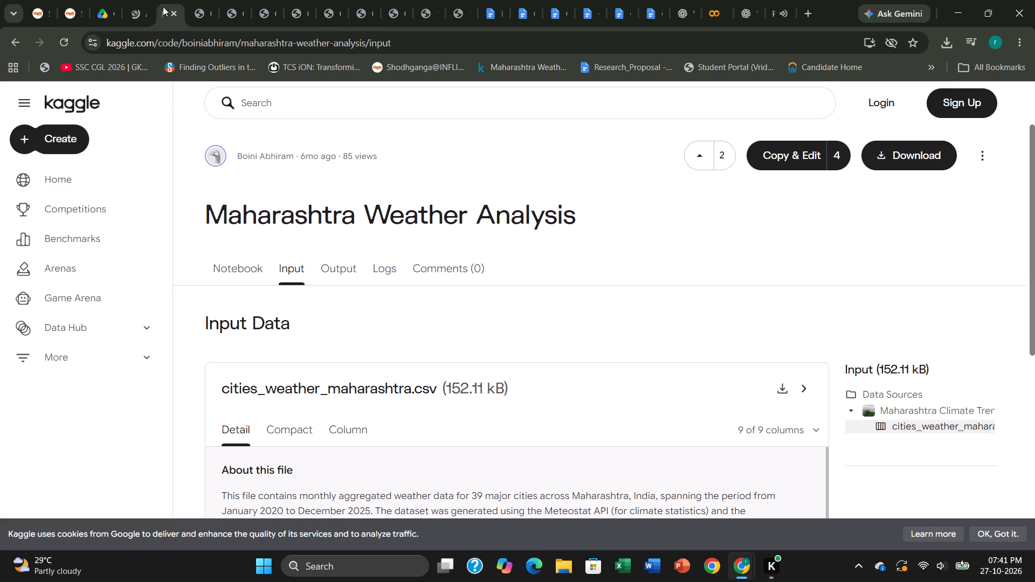
click(125, 6)
scroll(166, 251, up, 1)
scroll(166, 251, down, 2)
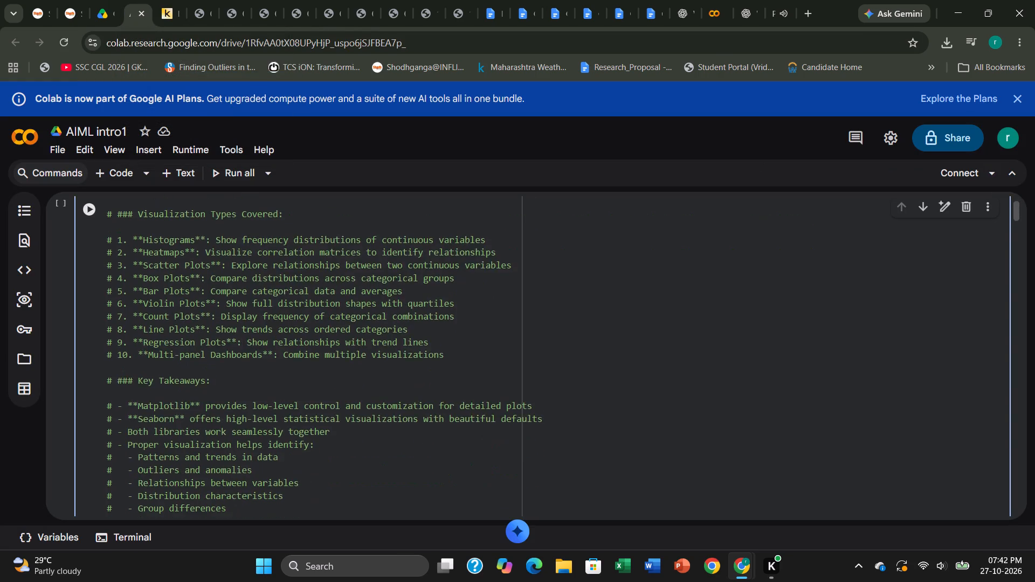
scroll(166, 251, down, 6)
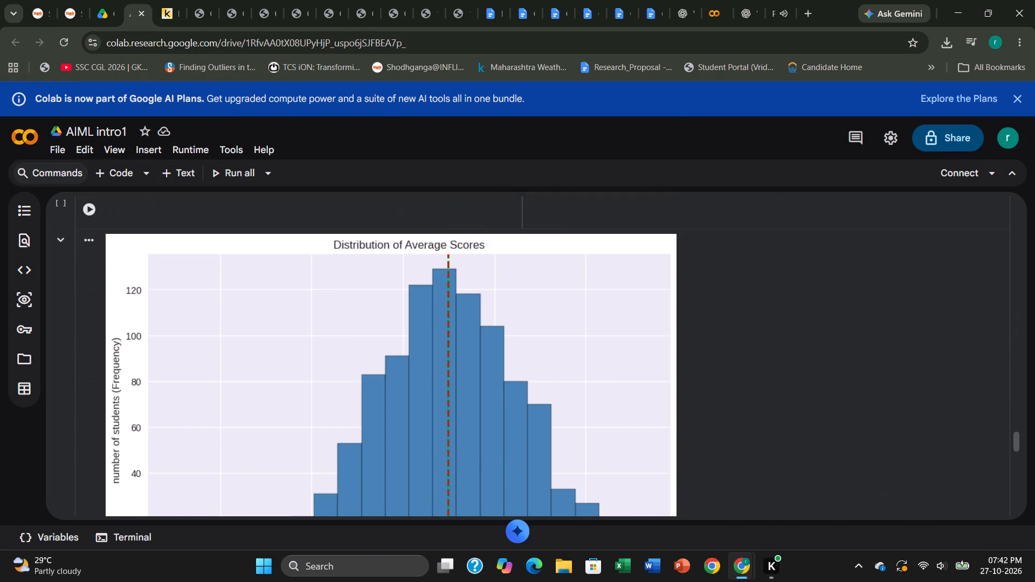
scroll(166, 251, down, 1)
scroll(166, 251, up, 18)
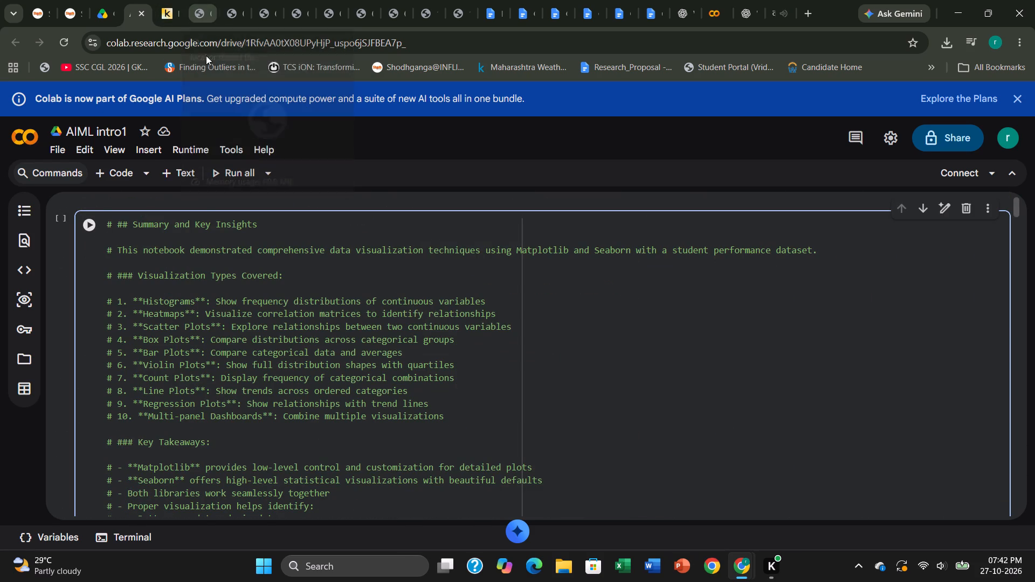
click(128, 5)
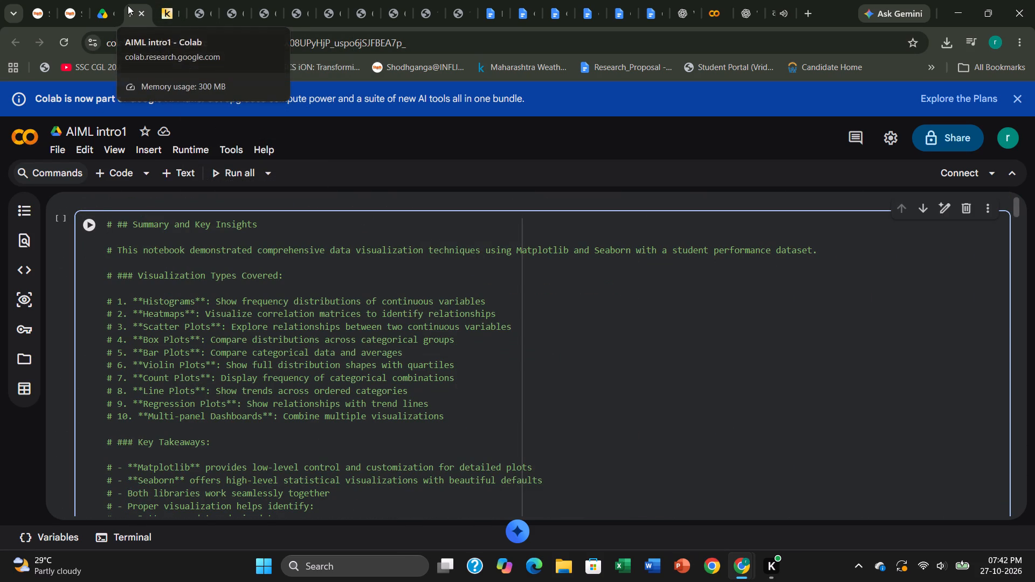
click(98, 5)
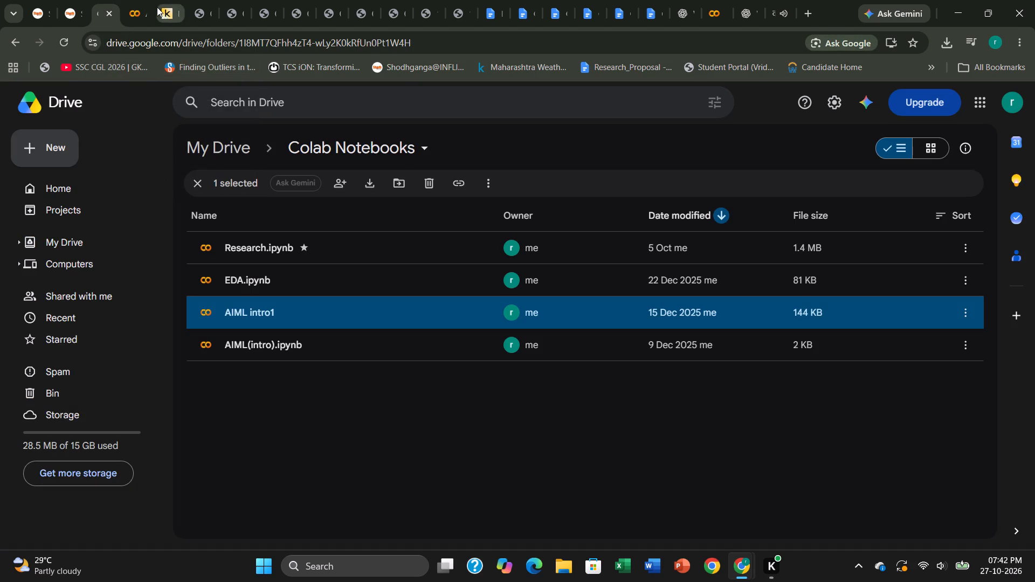
click(130, 6)
click(140, 11)
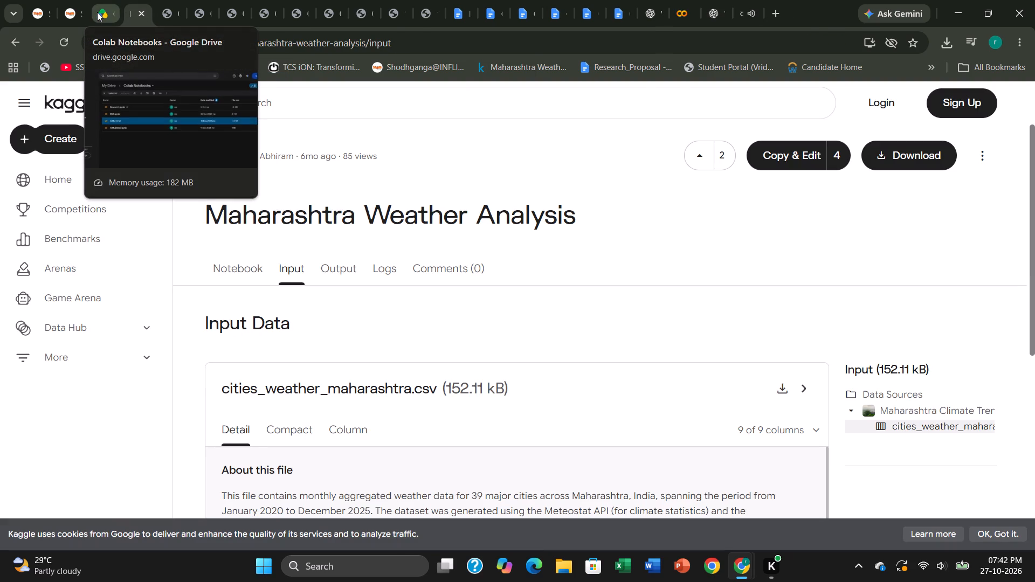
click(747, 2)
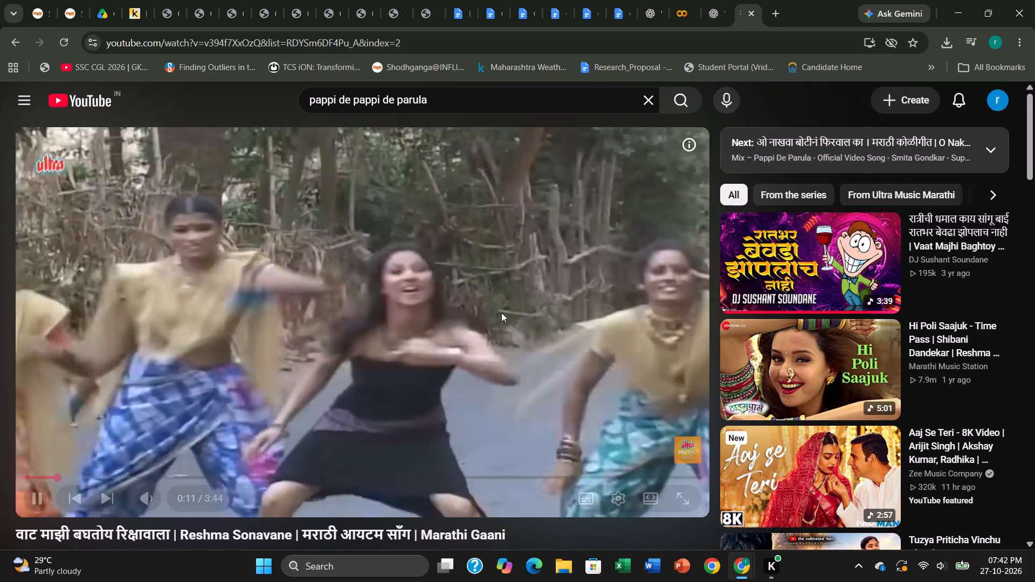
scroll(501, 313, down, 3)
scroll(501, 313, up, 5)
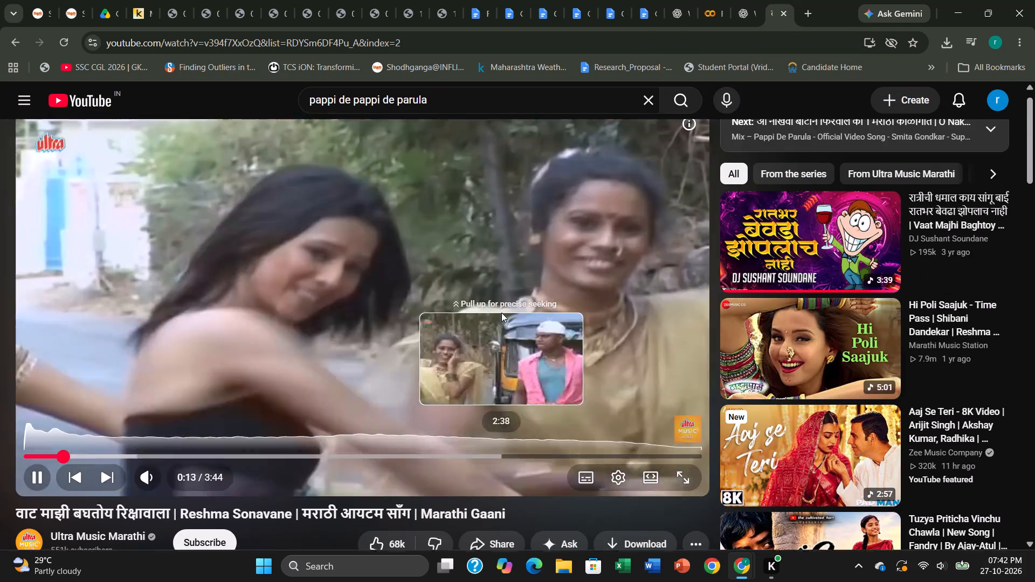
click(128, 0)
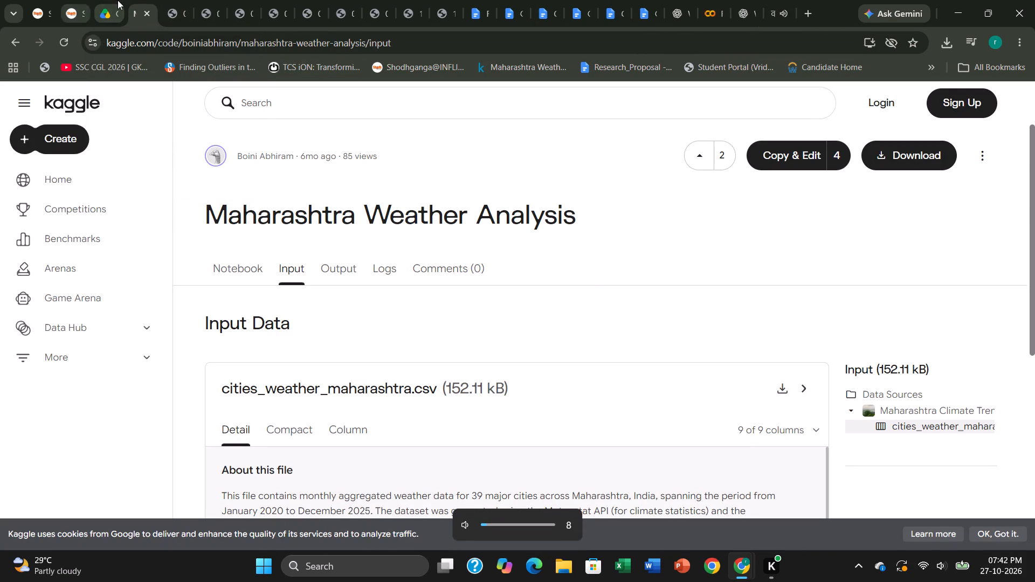
Go up from Colab Notebooks to My Drive in Google Drive and look through the chapter documents and other files.
click(105, 3)
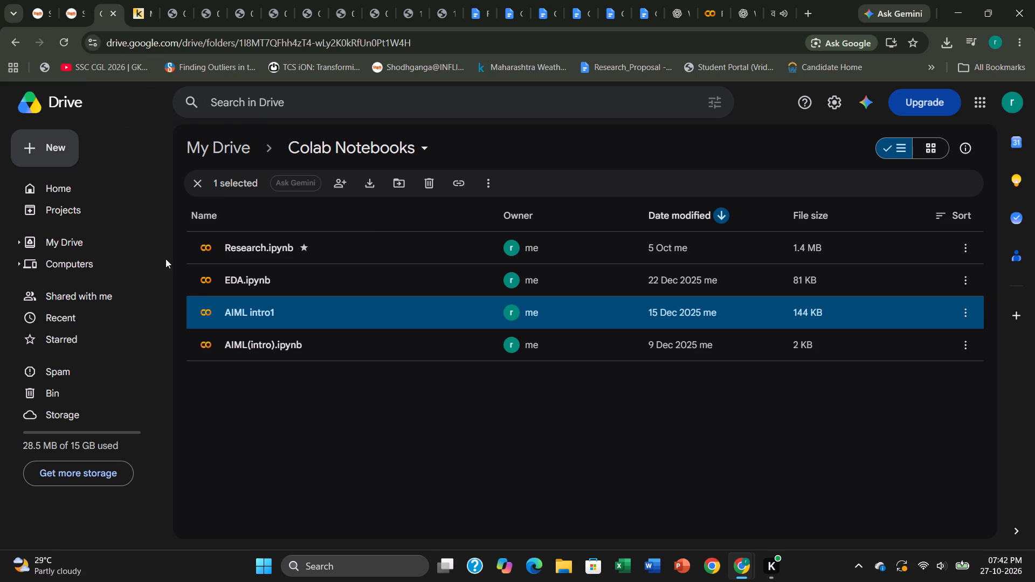
click(211, 143)
click(211, 143)
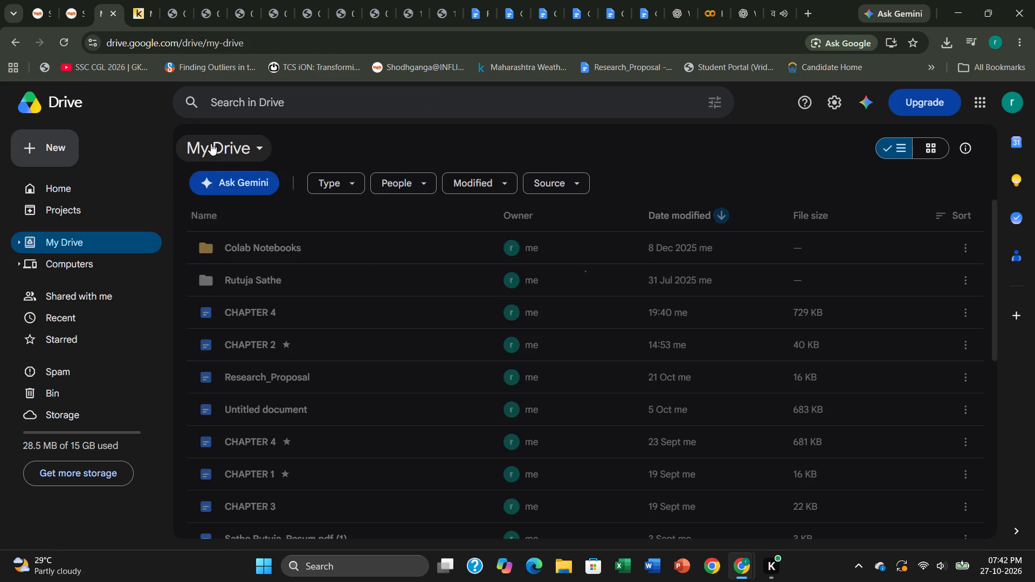
scroll(202, 515, left, 1)
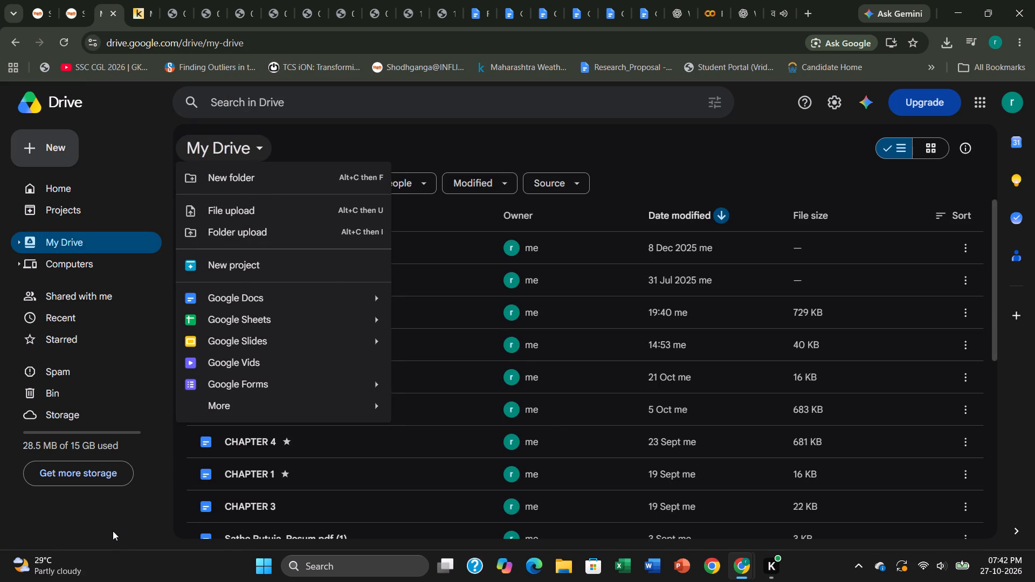
click(113, 531)
scroll(113, 531, left, 1)
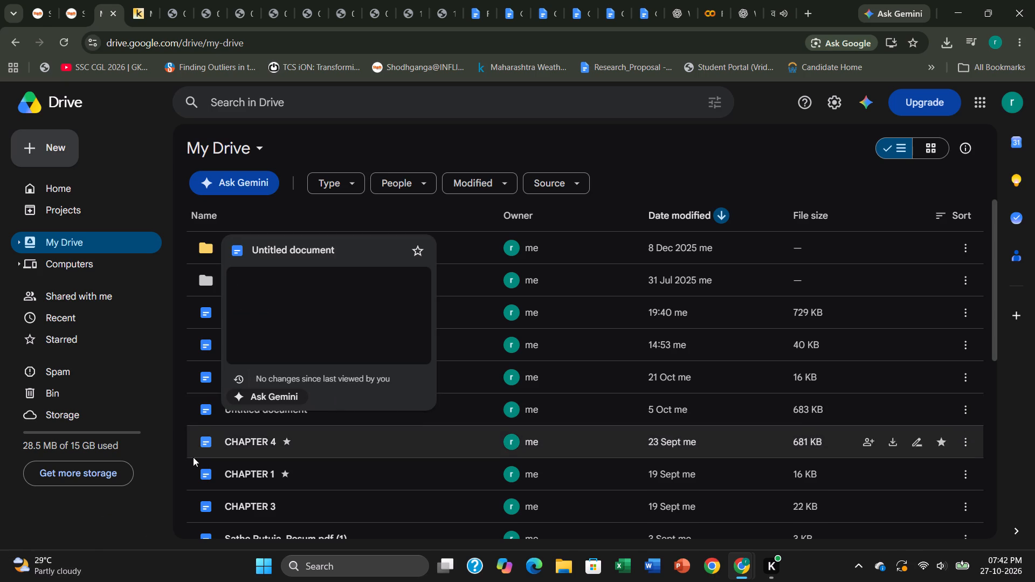
scroll(157, 504, down, 1)
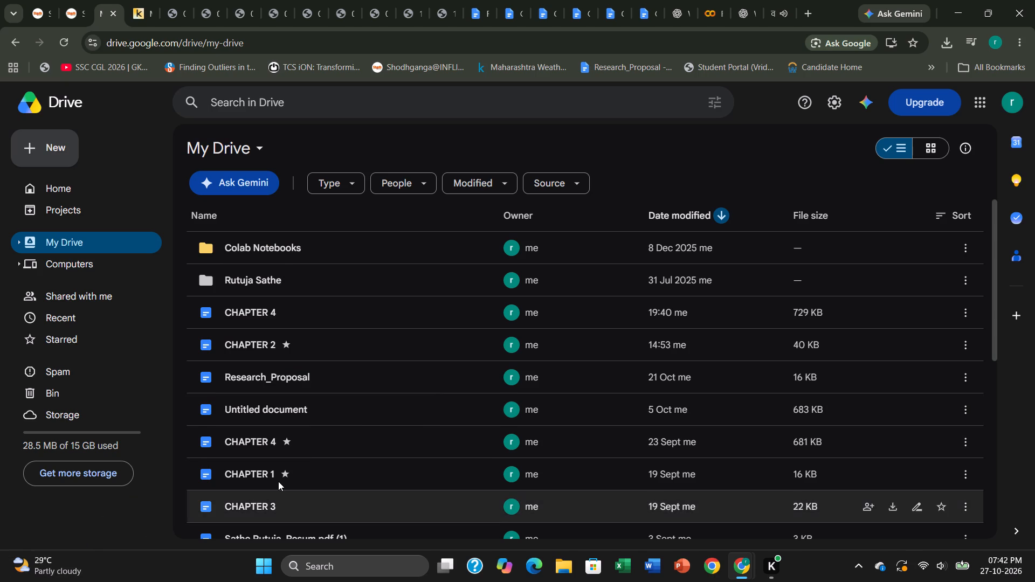
scroll(278, 481, down, 4)
scroll(278, 481, up, 5)
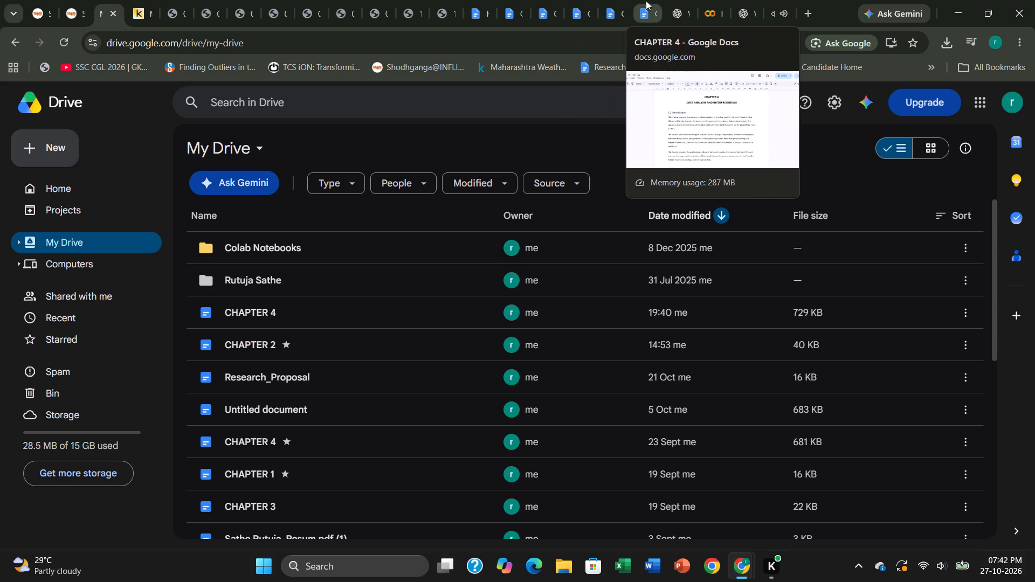
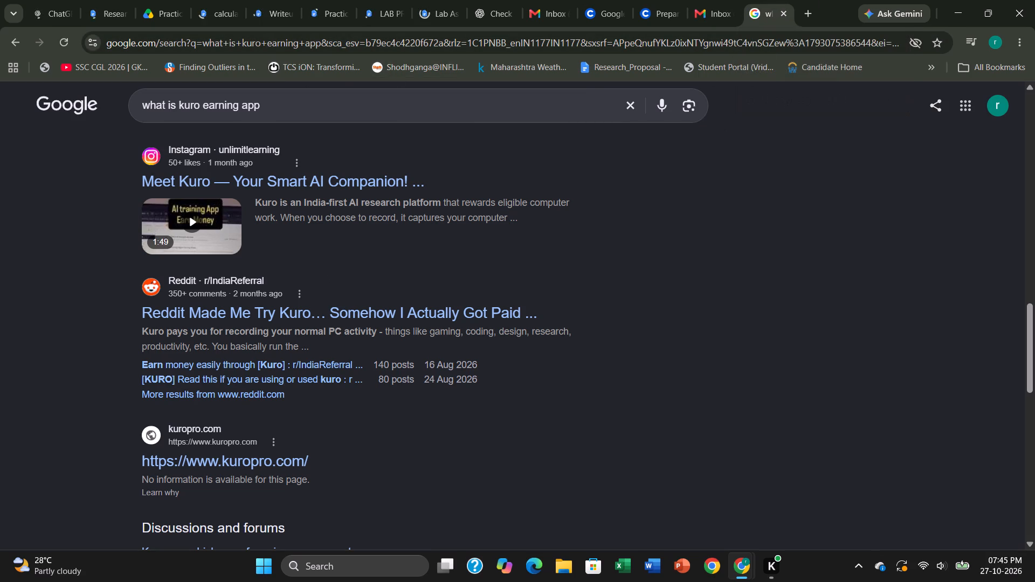
Look through the web results on the Kuro earning app, around the Instagram, Reddit and kuropro.com entries.
scroll(107, 265, down, 1)
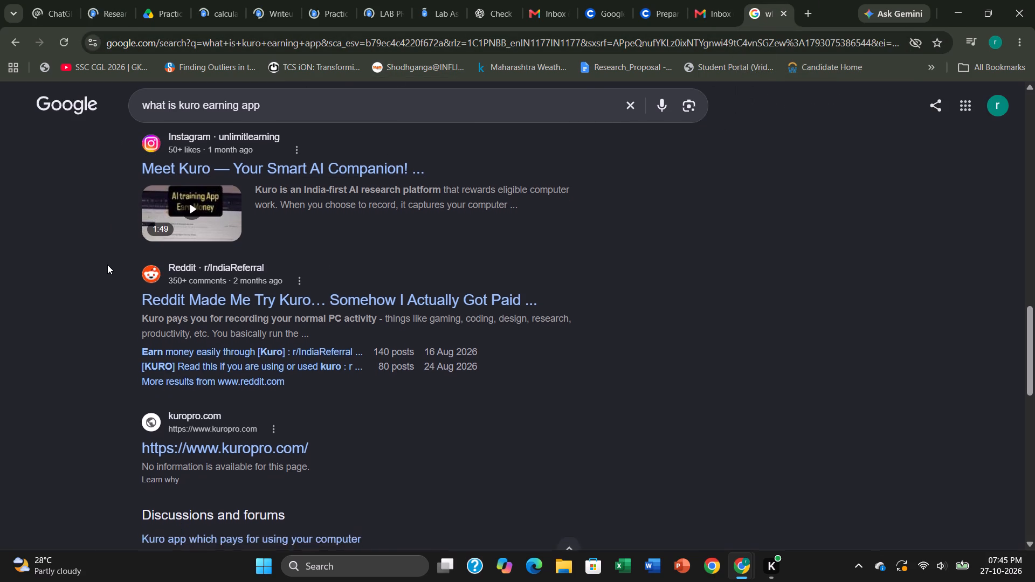
scroll(107, 265, down, 1)
scroll(107, 265, up, 2)
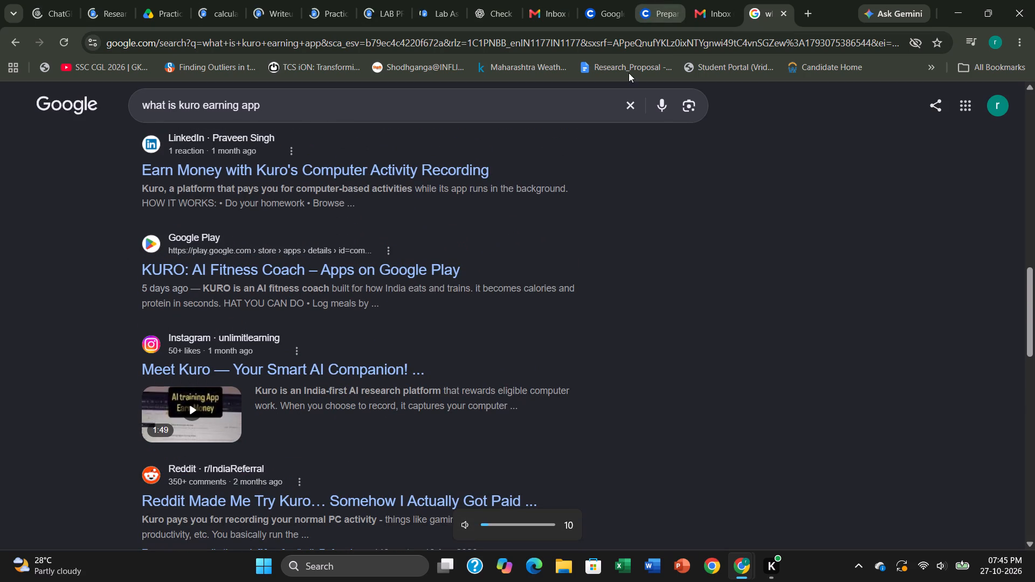
Switch to the other Chrome window with only an empty new tab and close that window.
key(alt+Tab)
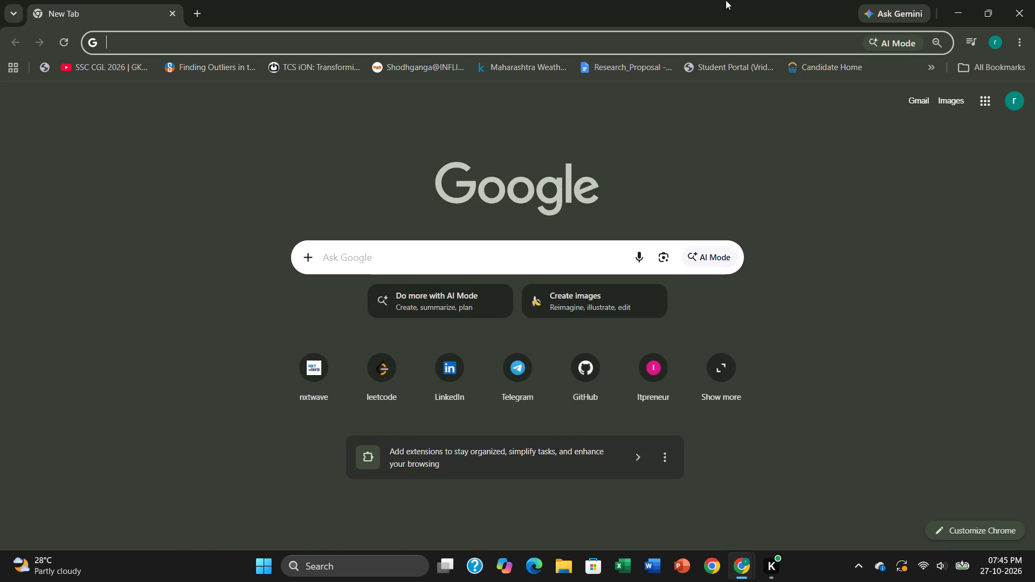
click(1034, 0)
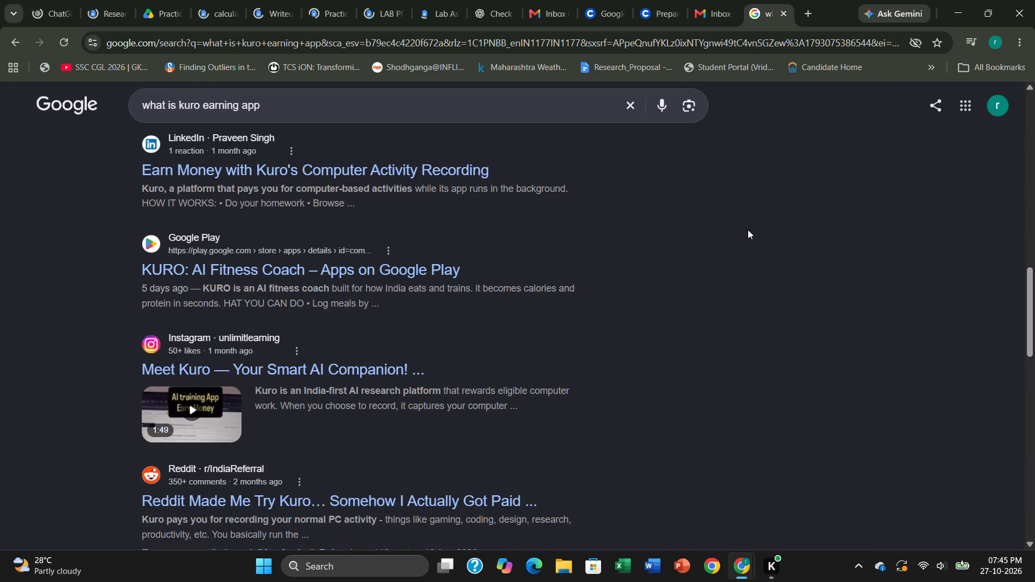
Continue through the Kuro earning app results, from the LinkedIn and Google Play entries down to the Trustpilot reviews.
scroll(551, 299, up, 1)
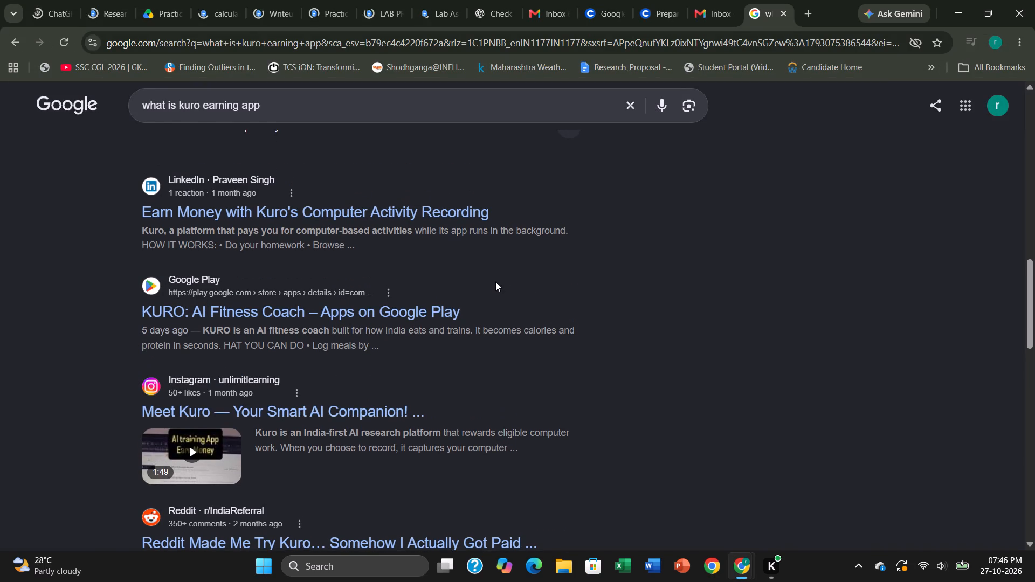
scroll(419, 365, down, 5)
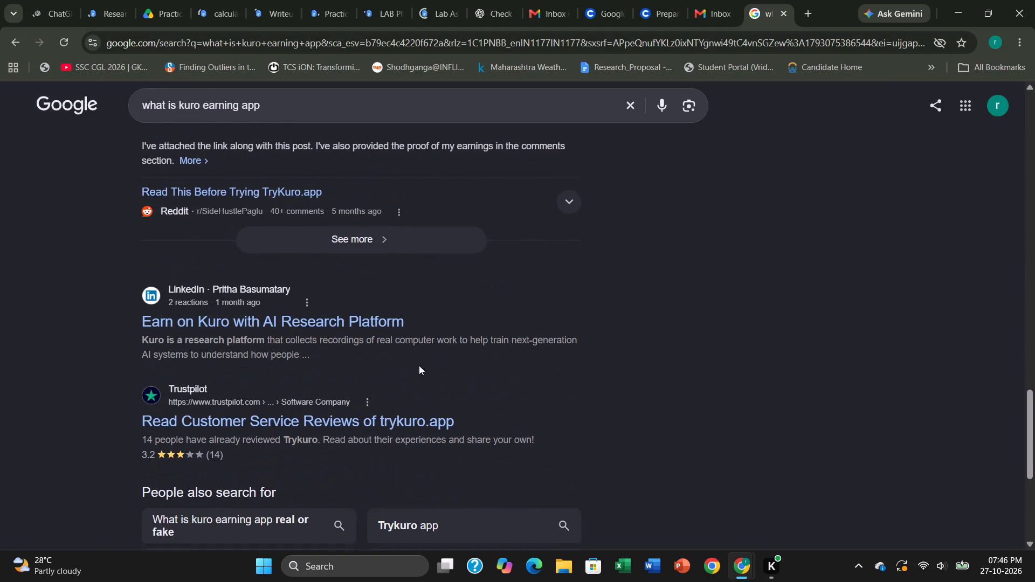
scroll(330, 368, up, 4)
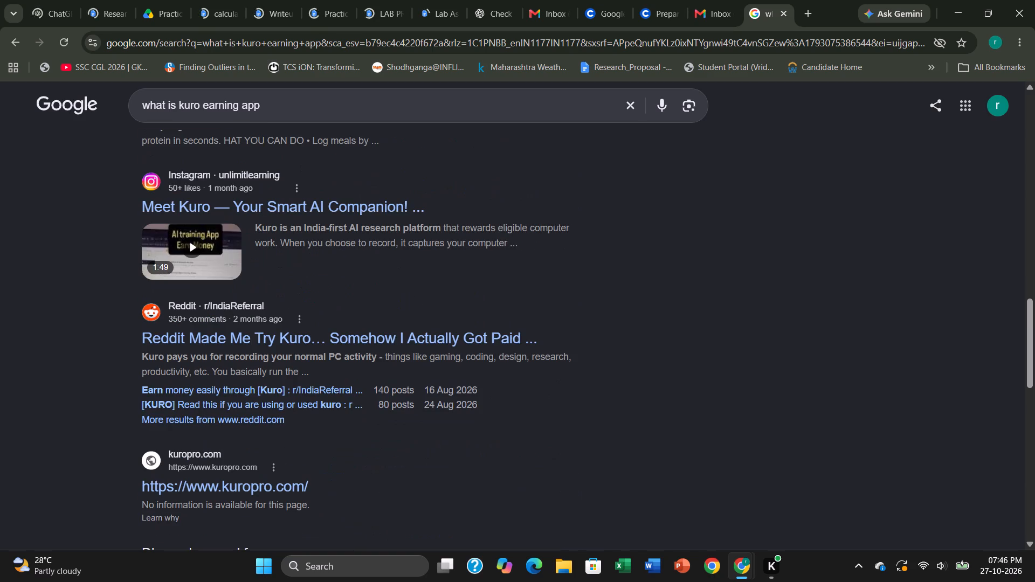
Replace the current Google query and search for "kuro linkedin".
click(638, 108)
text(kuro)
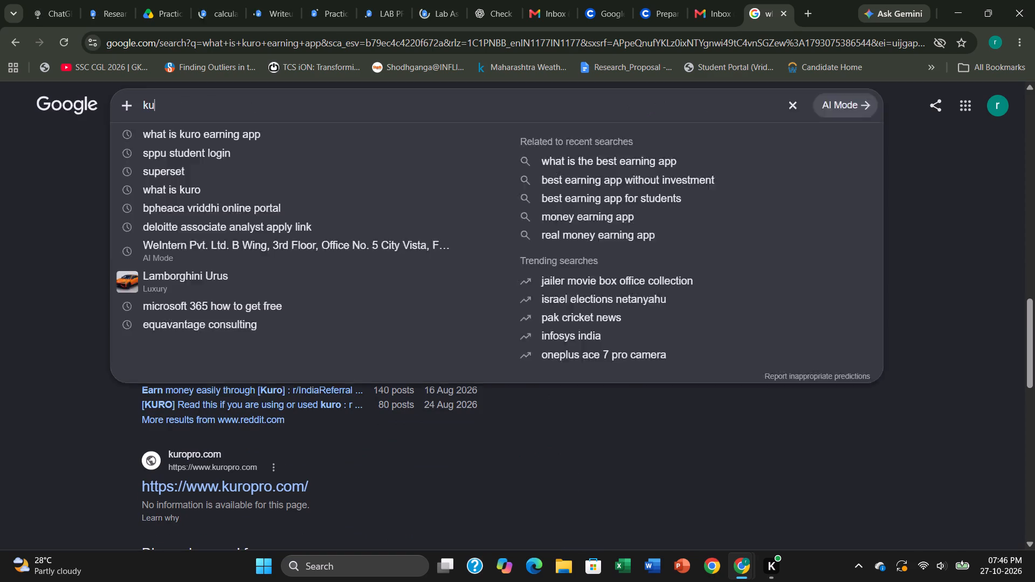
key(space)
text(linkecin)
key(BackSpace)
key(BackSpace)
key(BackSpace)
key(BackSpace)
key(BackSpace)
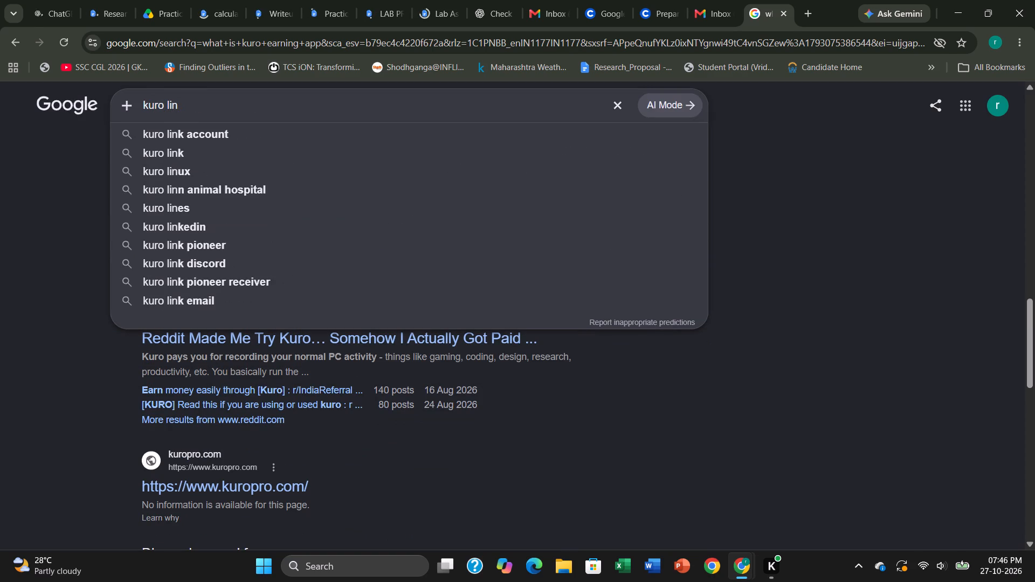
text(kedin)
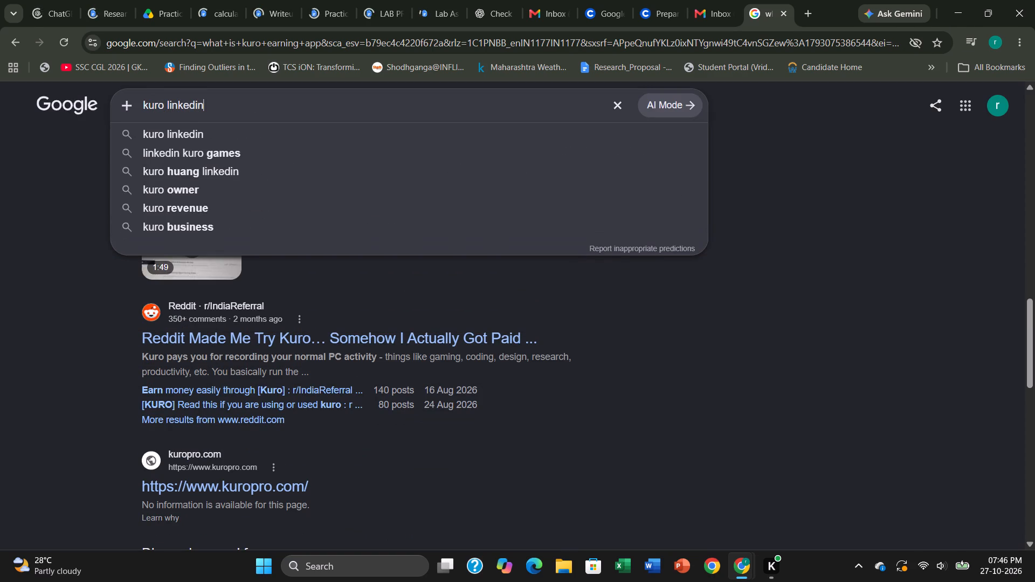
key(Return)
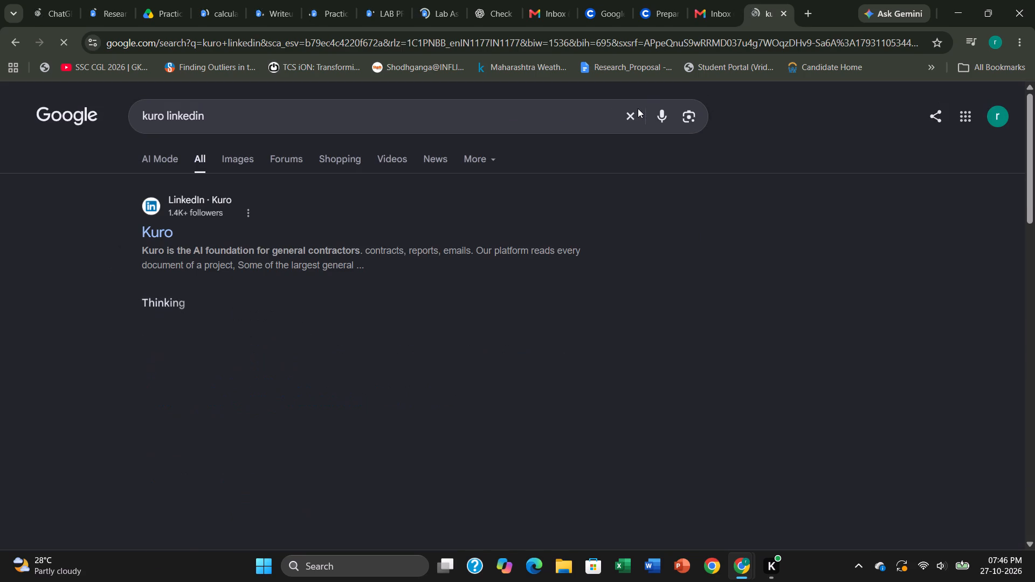
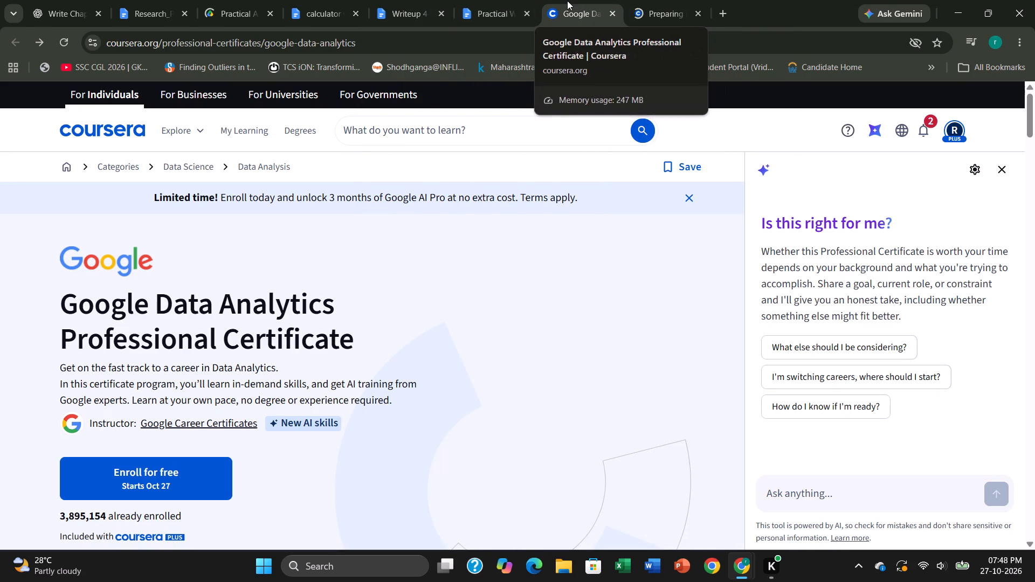
Look at the Research_Proposal document and the beginning of calculator writeup 5.
click(154, 0)
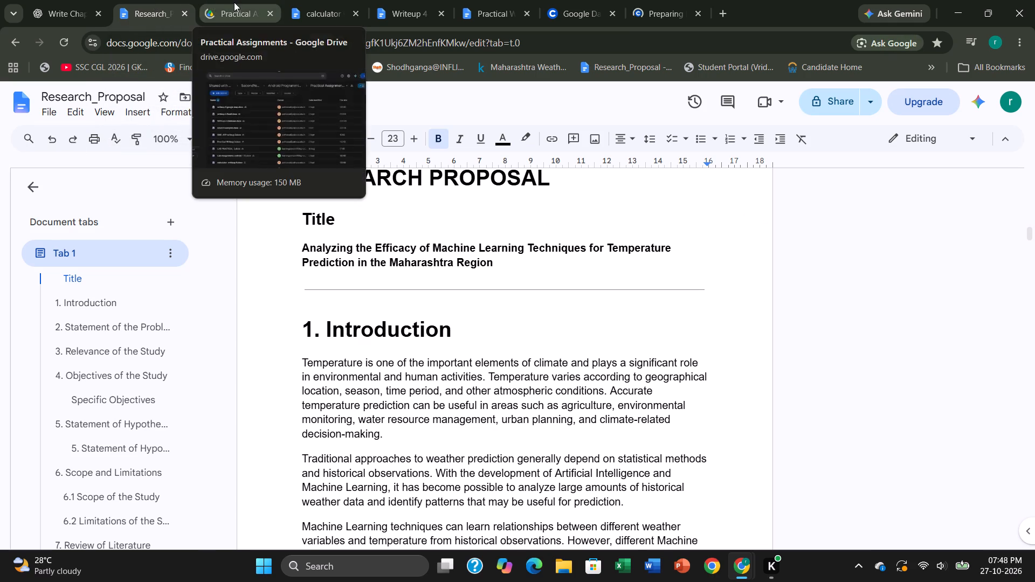
click(294, 1)
scroll(372, 247, up, 1)
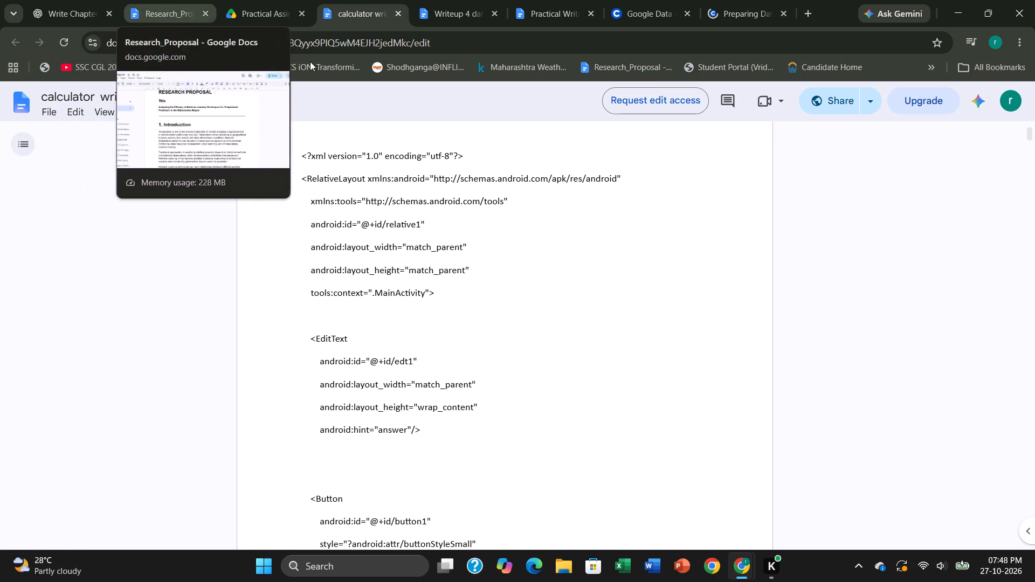
Switch to File Explorer, scan the recent files on its Home page, and minimize the window.
double_click(563, 569)
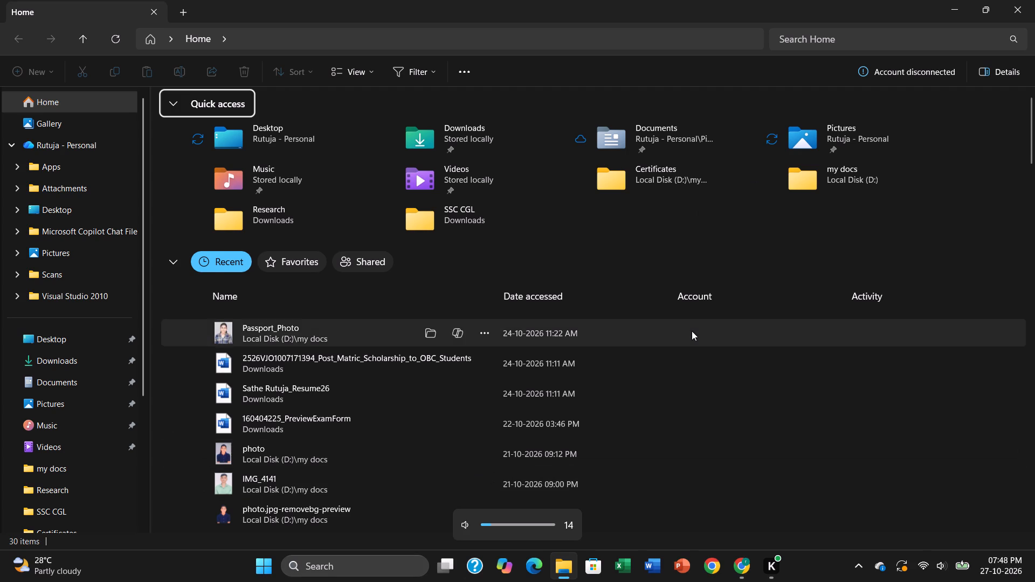
scroll(692, 331, down, 3)
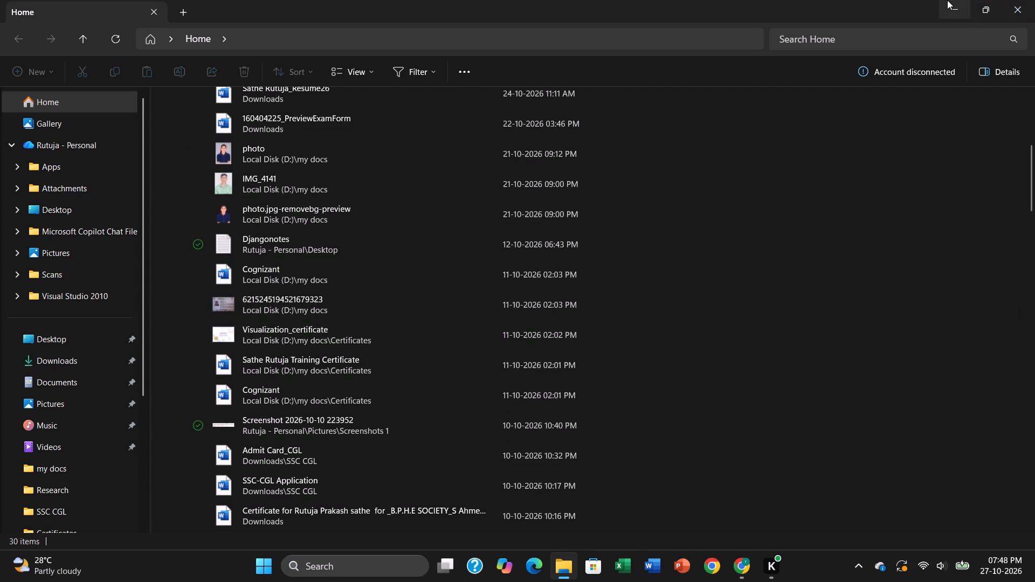
click(947, 0)
Examine the calculator layout code on the first page of calculator writeup 5.
scroll(739, 389, up, 1)
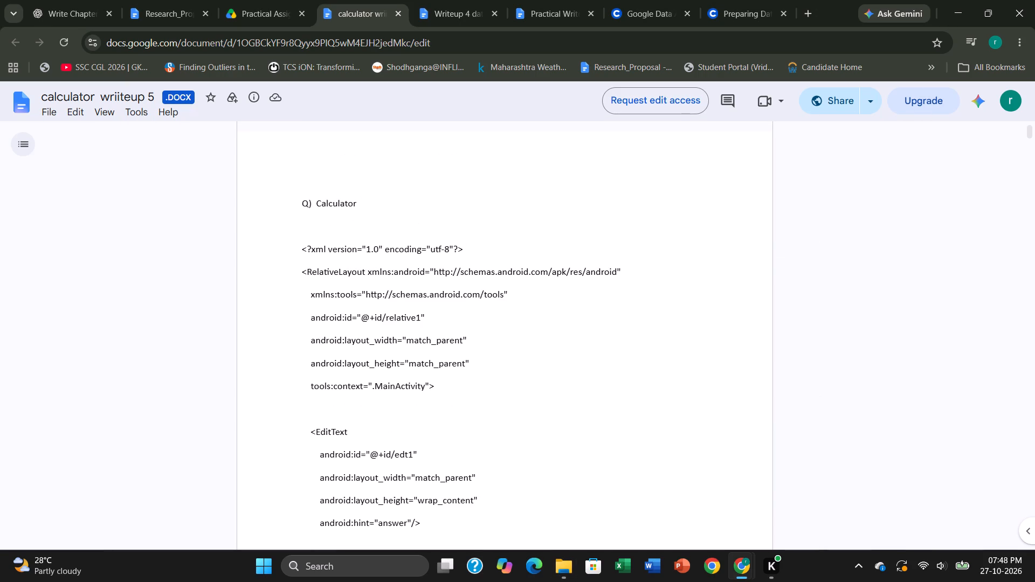
scroll(658, 389, left, 1)
scroll(487, 202, down, 1)
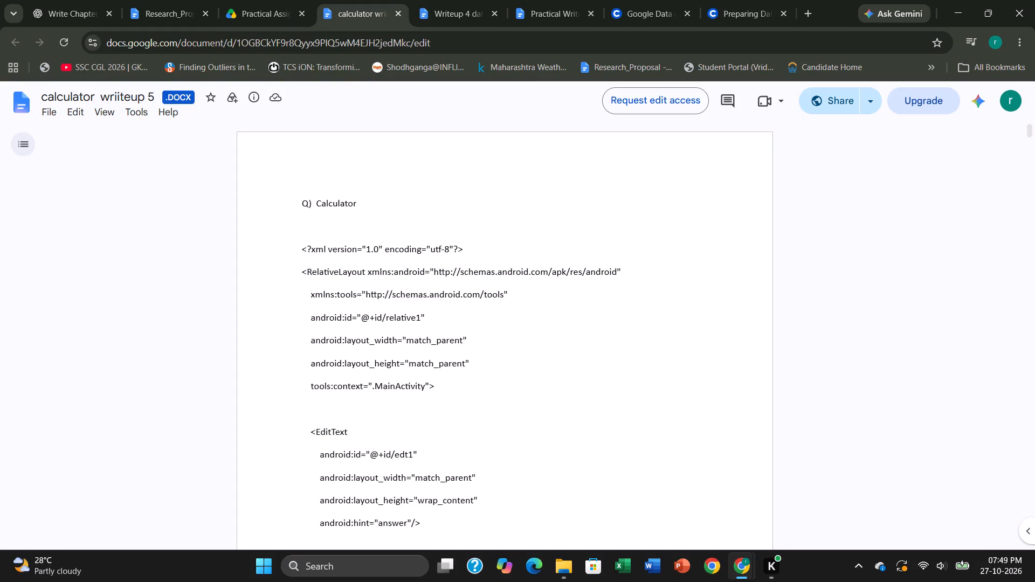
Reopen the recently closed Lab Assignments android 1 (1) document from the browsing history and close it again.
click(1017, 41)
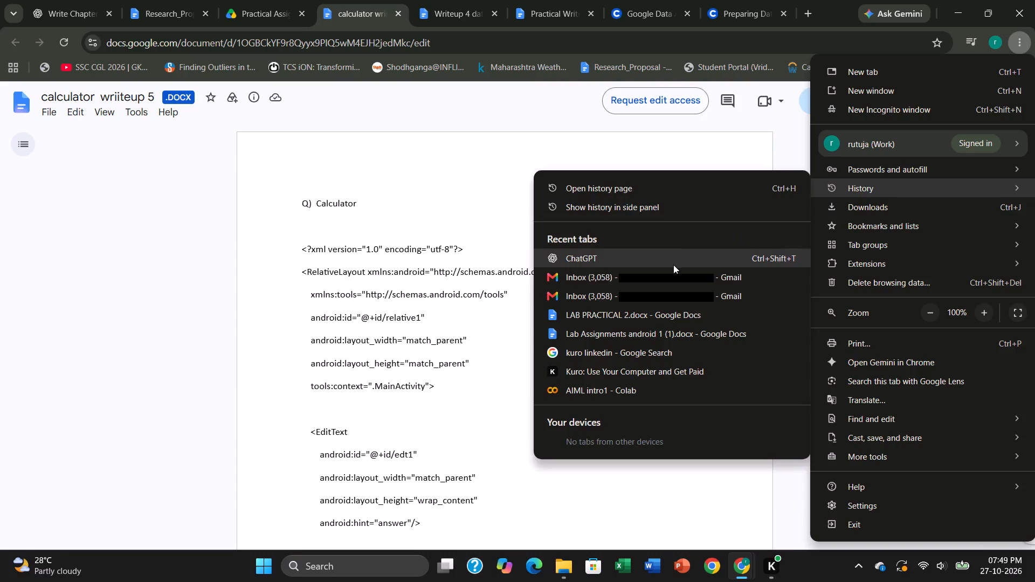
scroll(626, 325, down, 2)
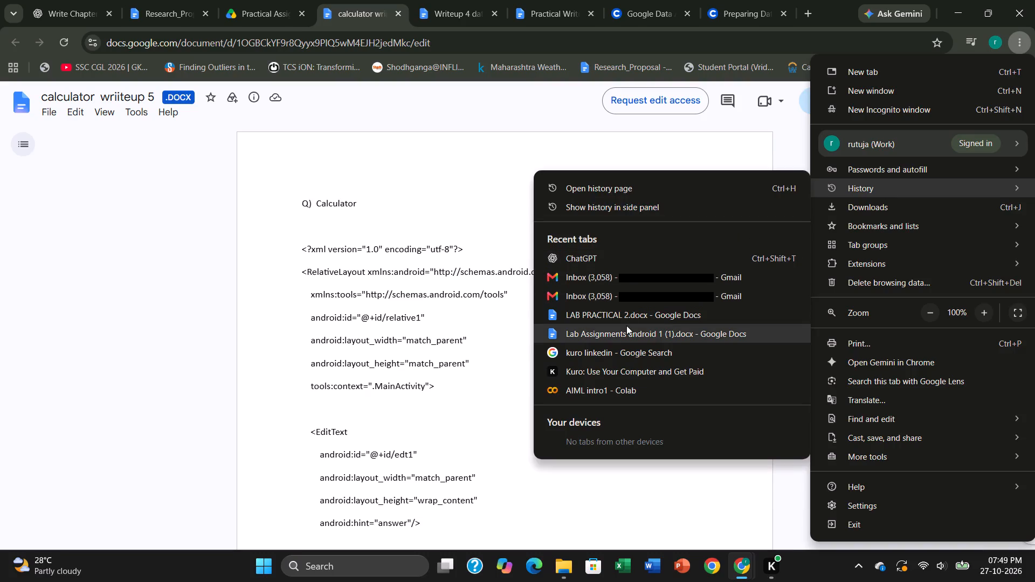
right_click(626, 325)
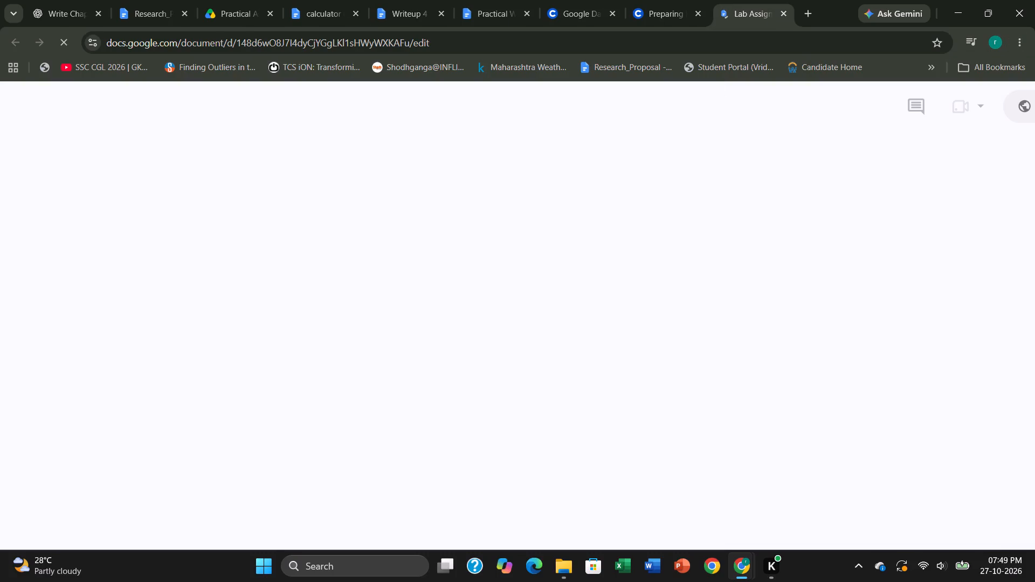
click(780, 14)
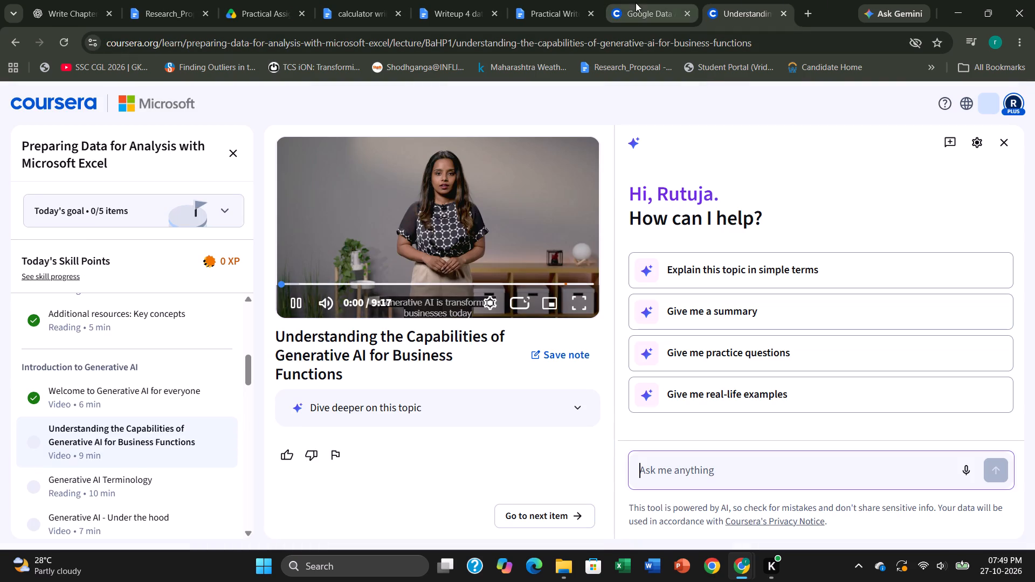
Pause the Coursera lecture video on generative AI and look over the Google Data Analytics certificate page.
click(292, 303)
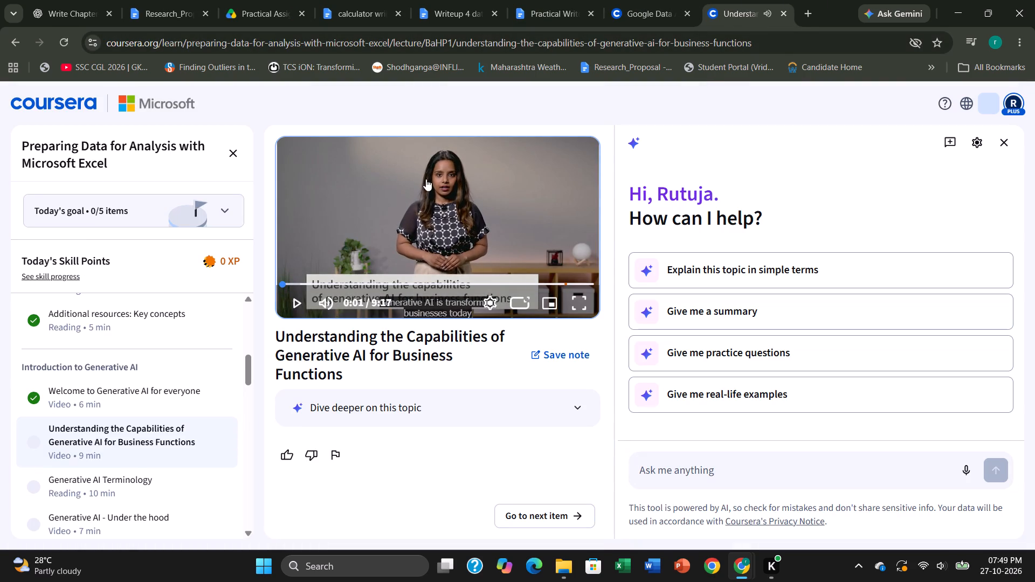
click(659, 0)
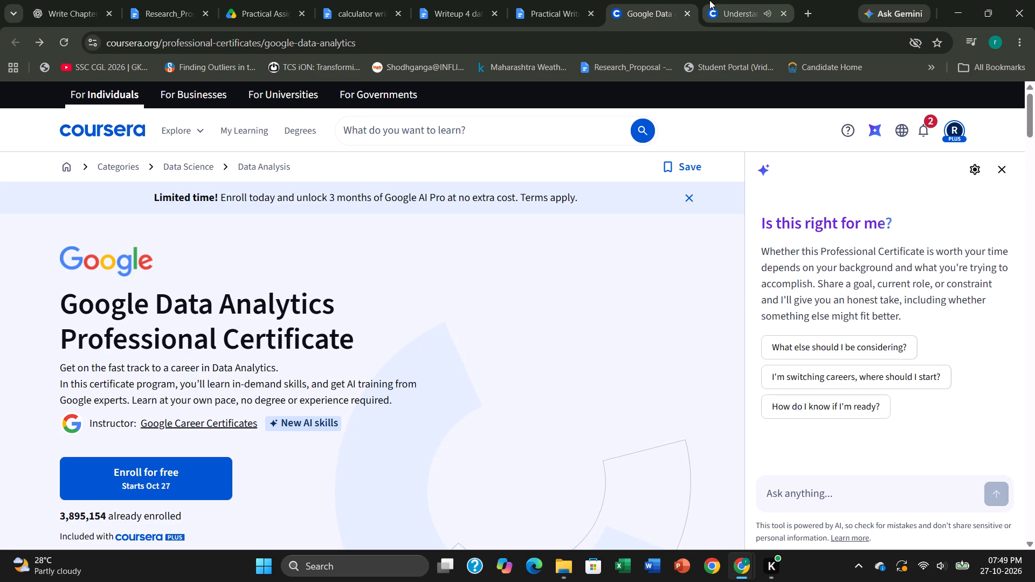
click(737, 0)
click(641, 0)
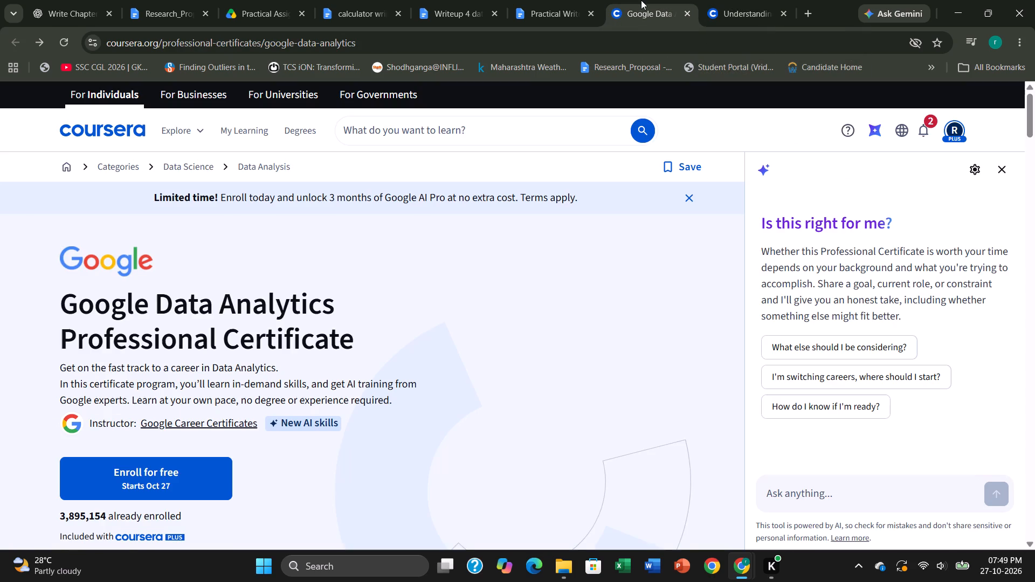
click(1007, 48)
scroll(524, 309, down, 1)
scroll(488, 334, up, 1)
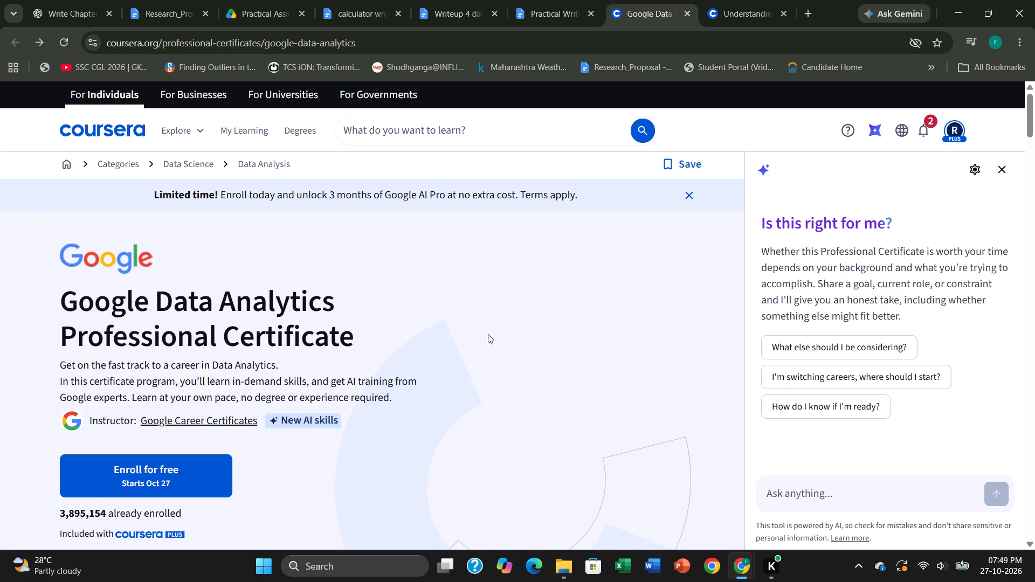
click(1016, 34)
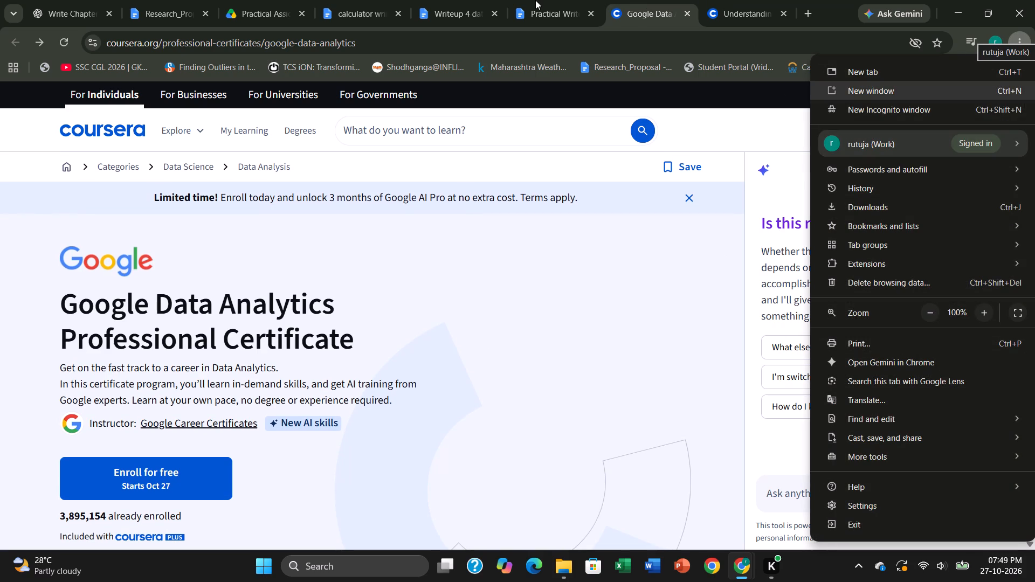
Close the Writeup 4 database and calculator writeup 5 documents, keeping Practical Writeup 3 open.
click(535, 0)
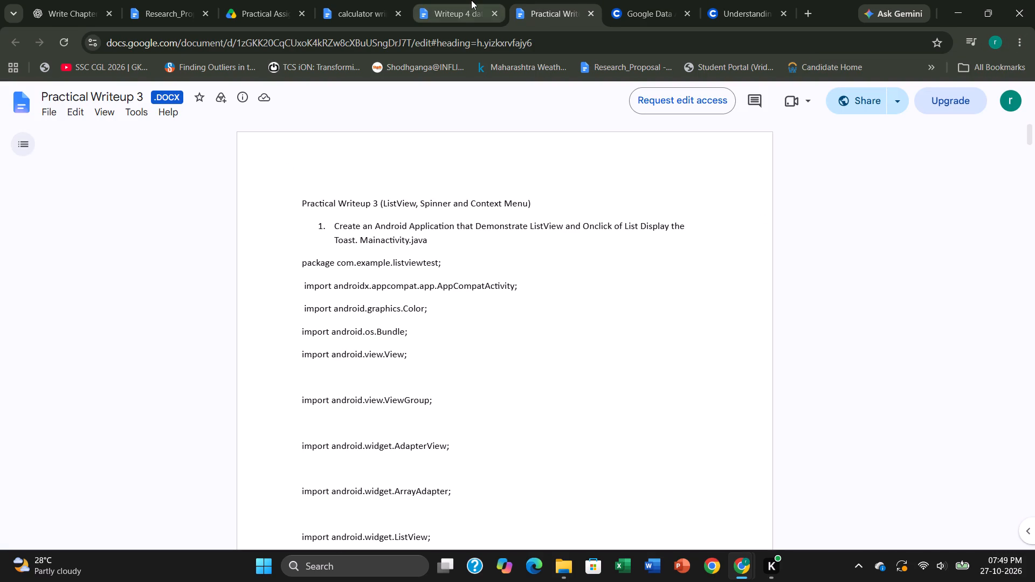
click(471, 0)
click(494, 11)
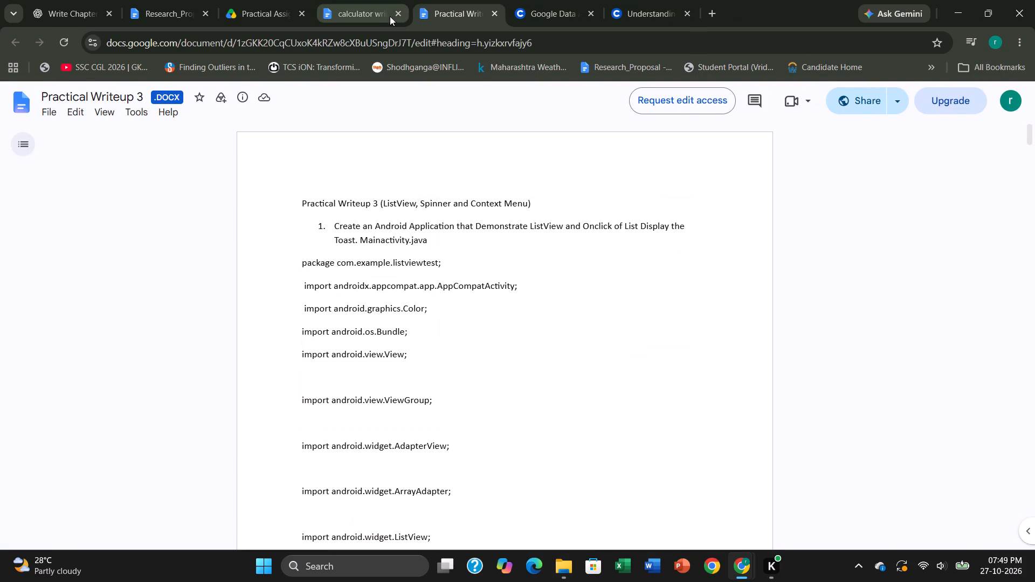
click(399, 13)
Look over the title page of the Research_Proposal document.
click(173, 0)
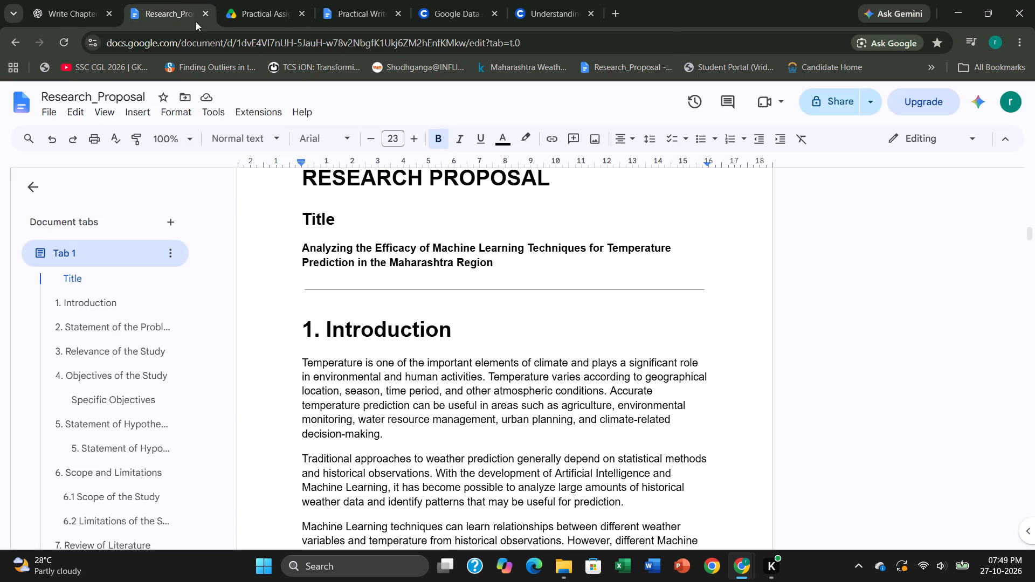
scroll(411, 309, up, 7)
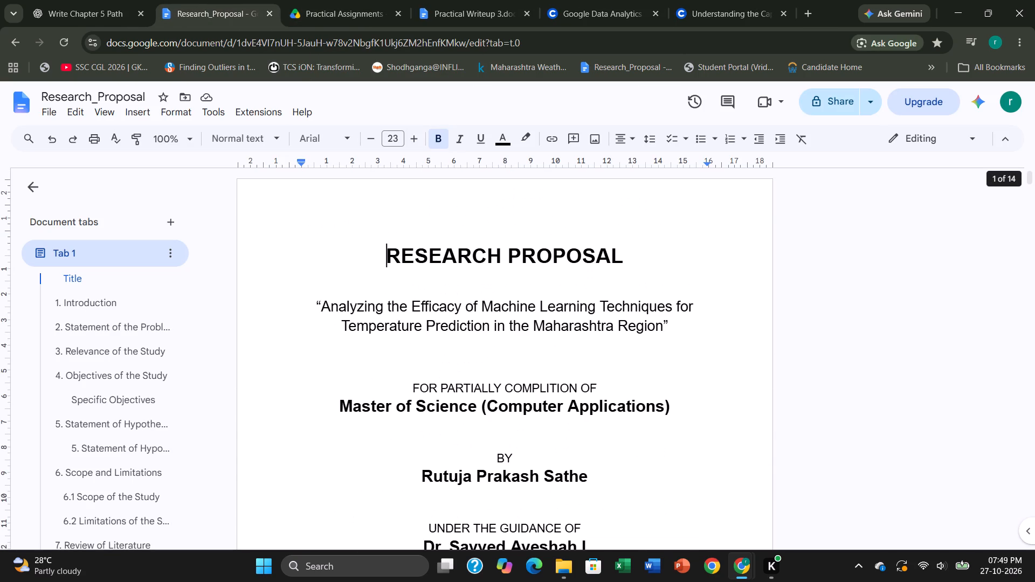
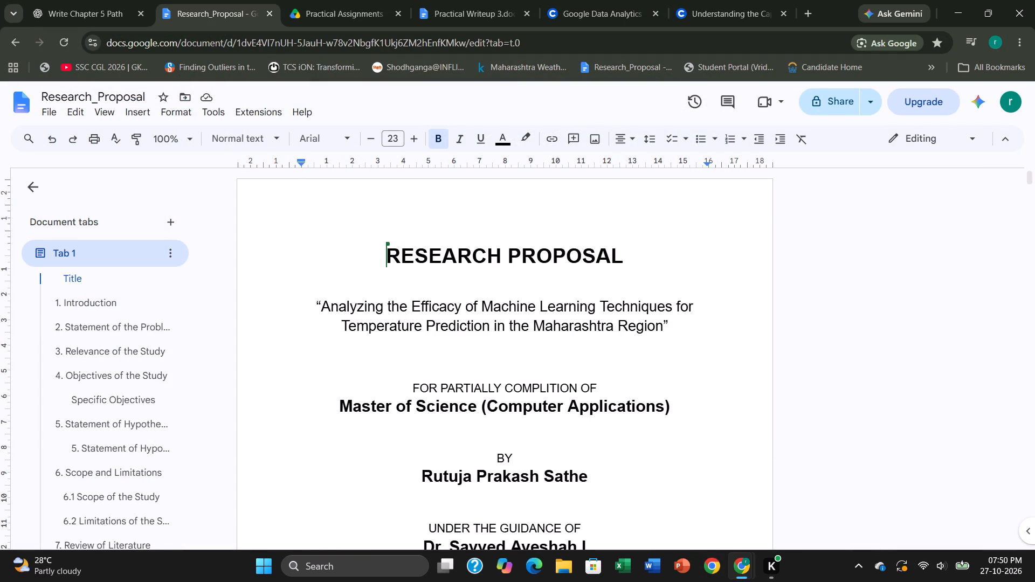
scroll(391, 464, down, 20)
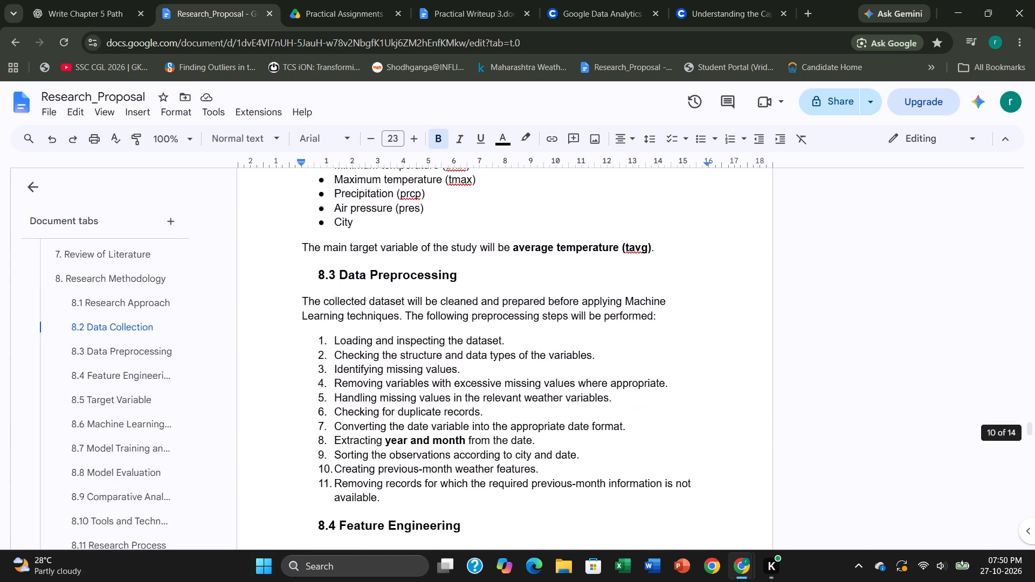
scroll(391, 464, down, 13)
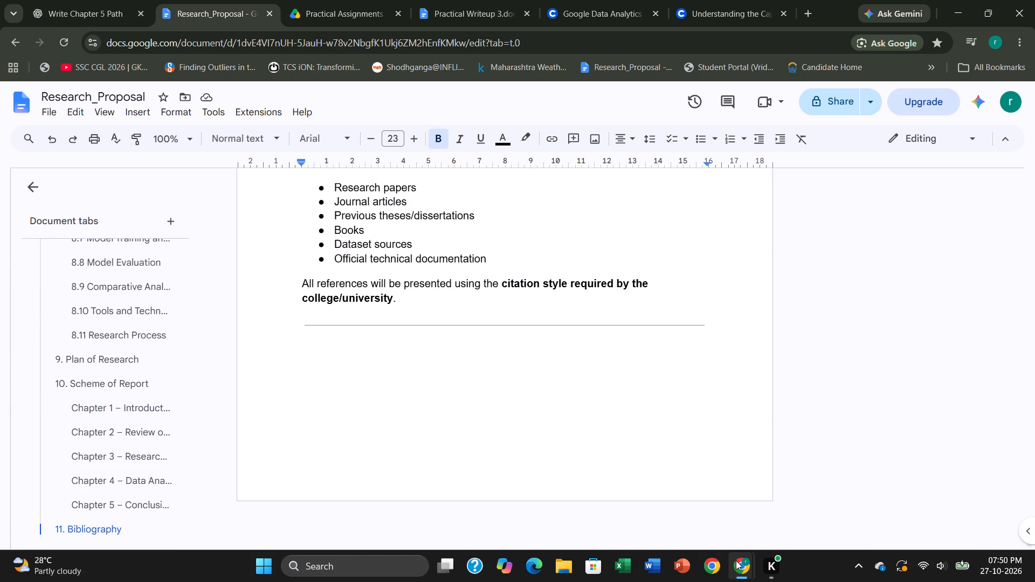
click(675, 512)
scroll(546, 459, up, 4)
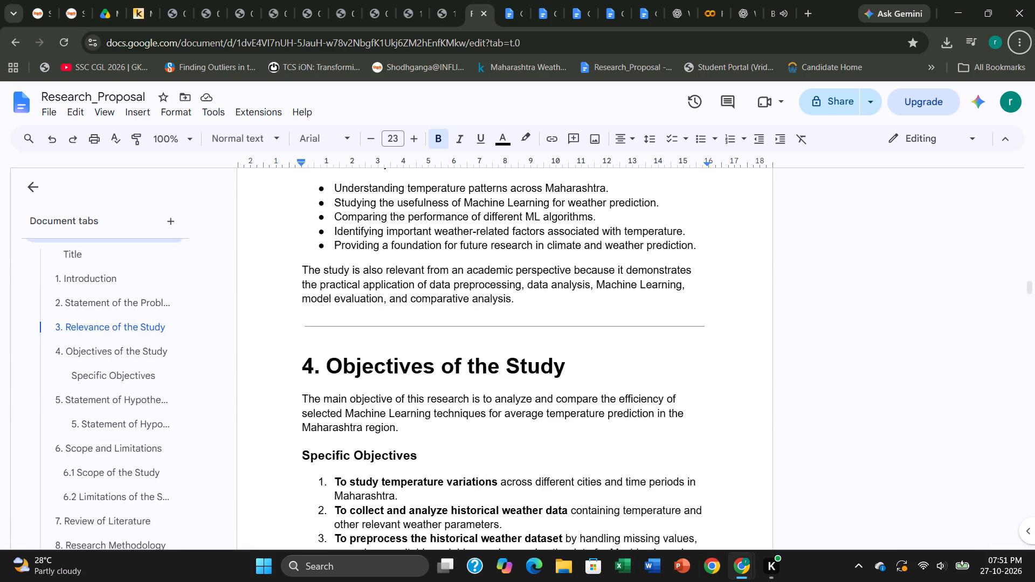
scroll(546, 459, up, 5)
scroll(546, 459, down, 15)
scroll(627, 517, down, 16)
scroll(550, 512, up, 2)
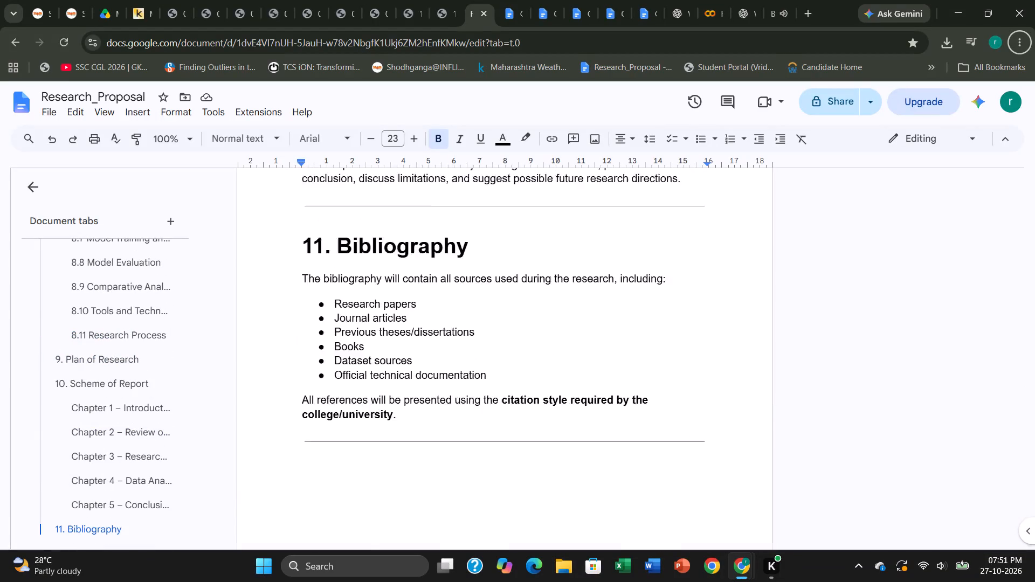
scroll(550, 512, up, 2)
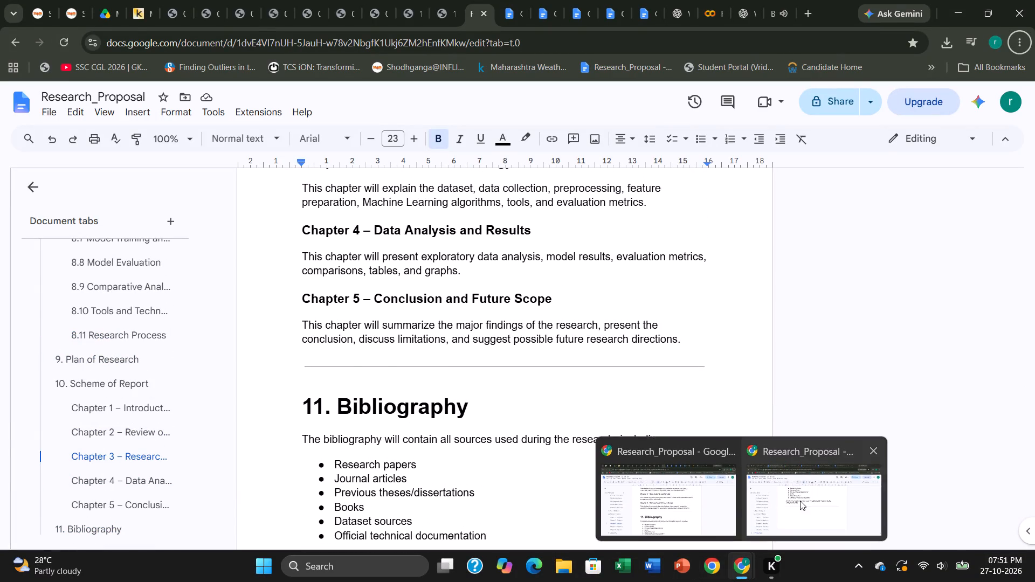
click(802, 500)
scroll(584, 375, up, 15)
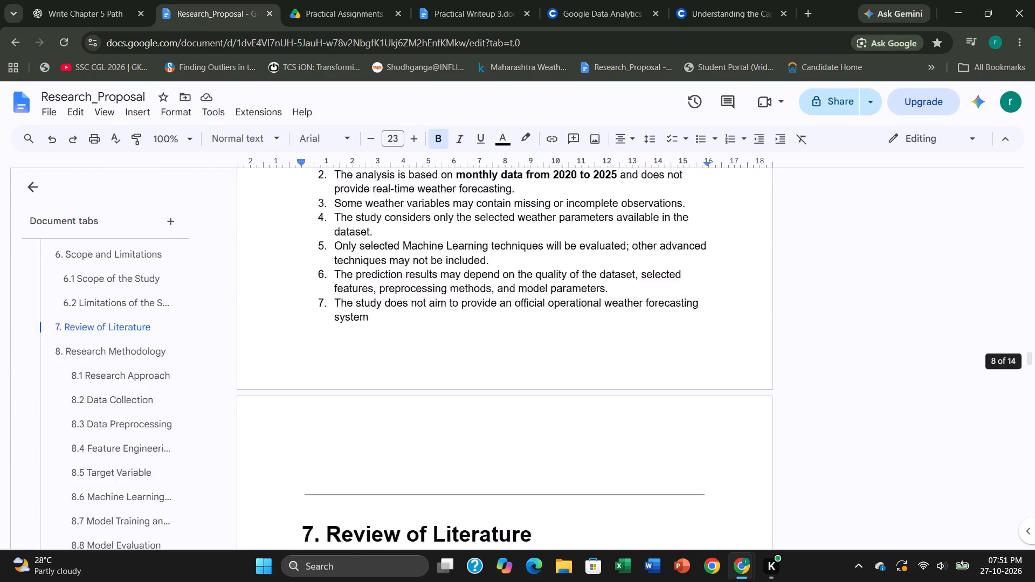
scroll(584, 375, down, 7)
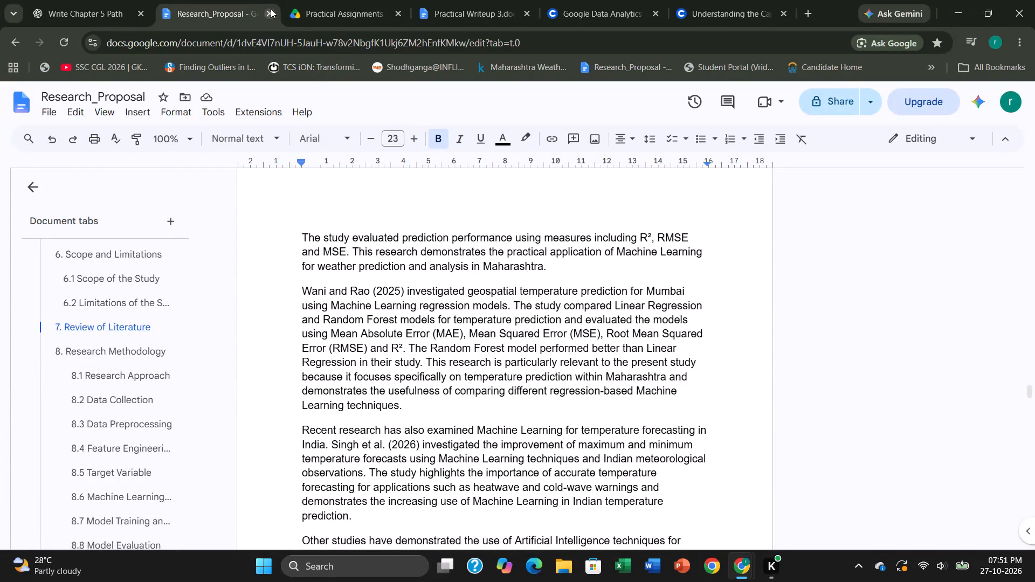
Close the duplicate Research_Proposal document in the browser window that also holds the Practical Assignments page.
click(271, 10)
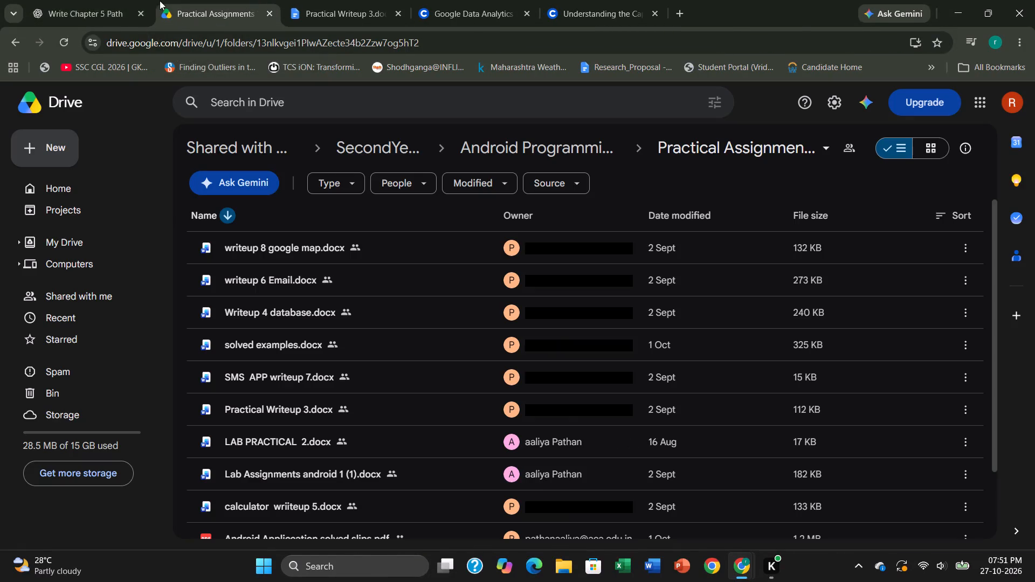
Switch to the Write Chapter 5 Path chat and view the reply with the Chapter 5 Word file.
click(69, 3)
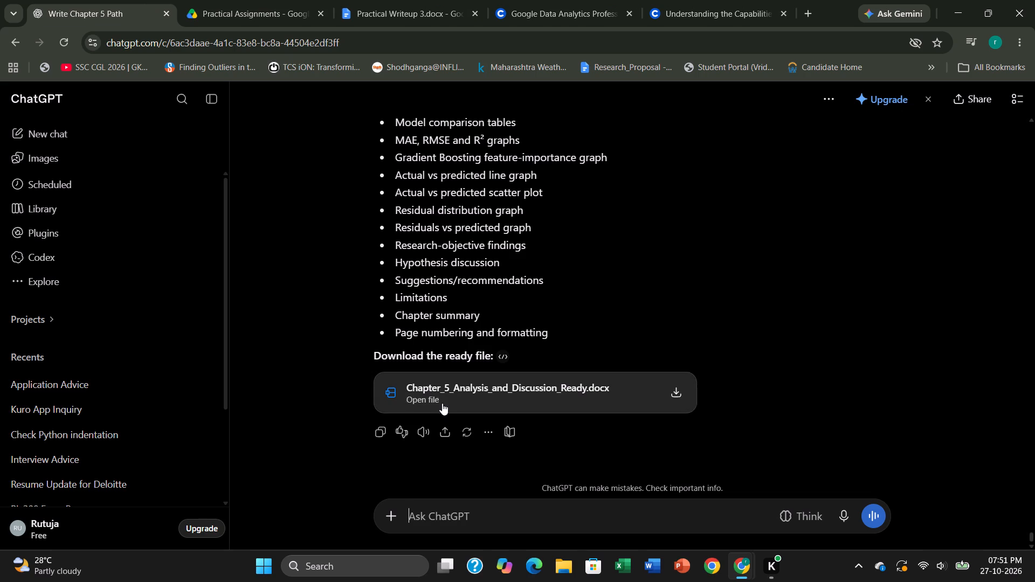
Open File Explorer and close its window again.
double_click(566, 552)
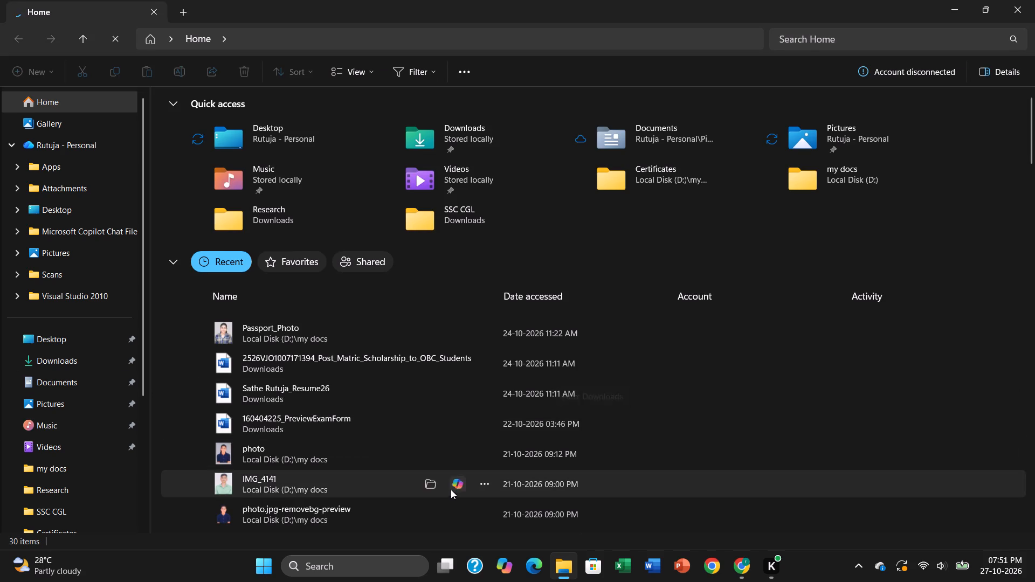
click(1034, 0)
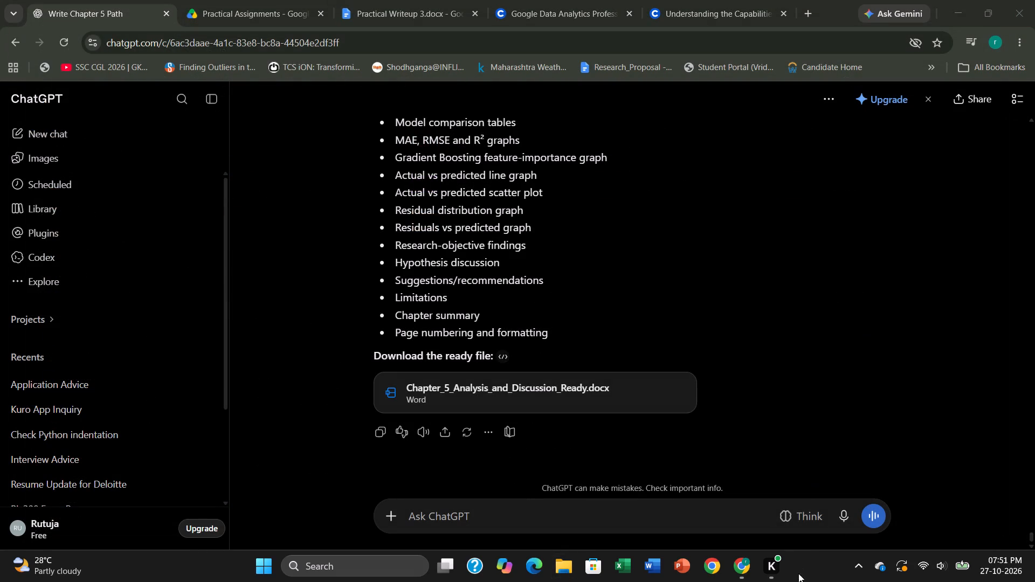